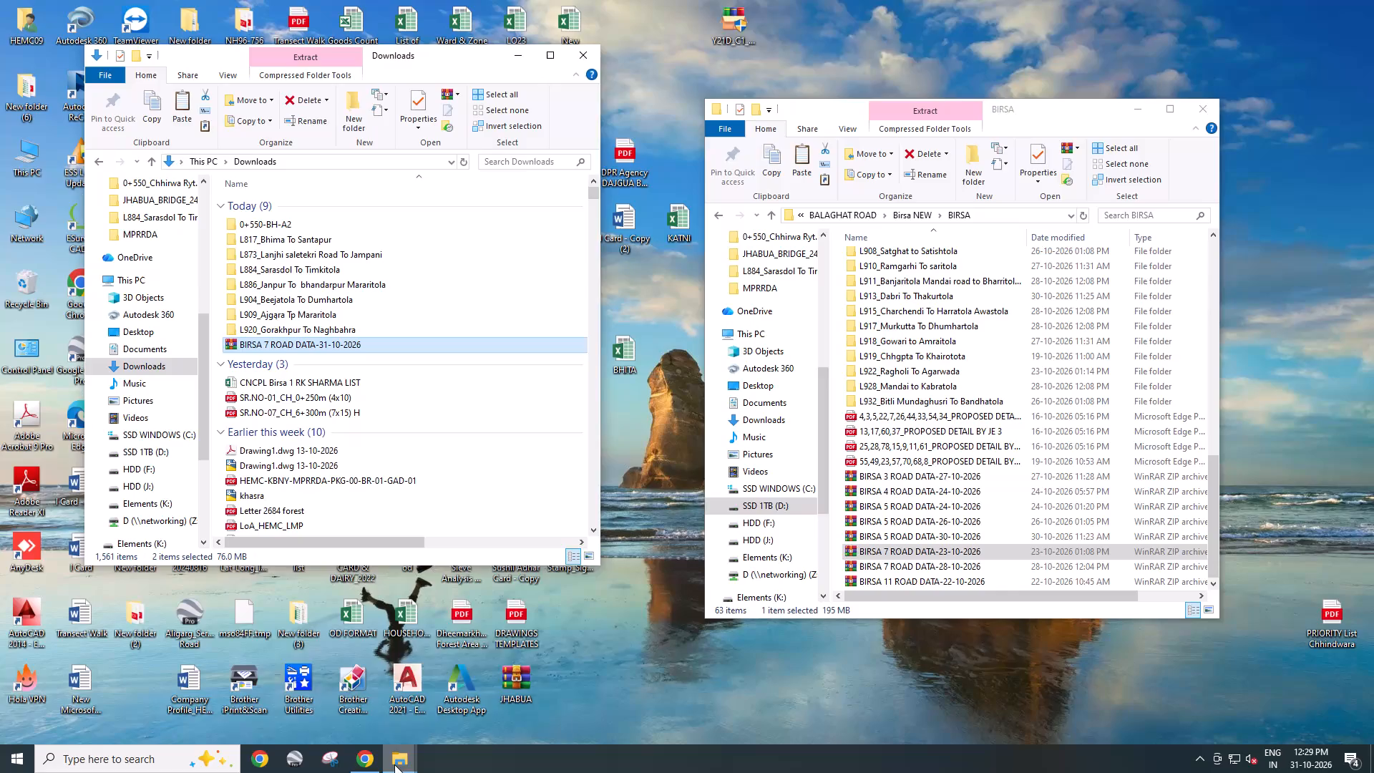
Open the Thandla-0+400 workbook from the Hydrology folder of MNBR@0+400-Thandla under Final2 and enable editing.
left_click(396, 764)
left_click(328, 689)
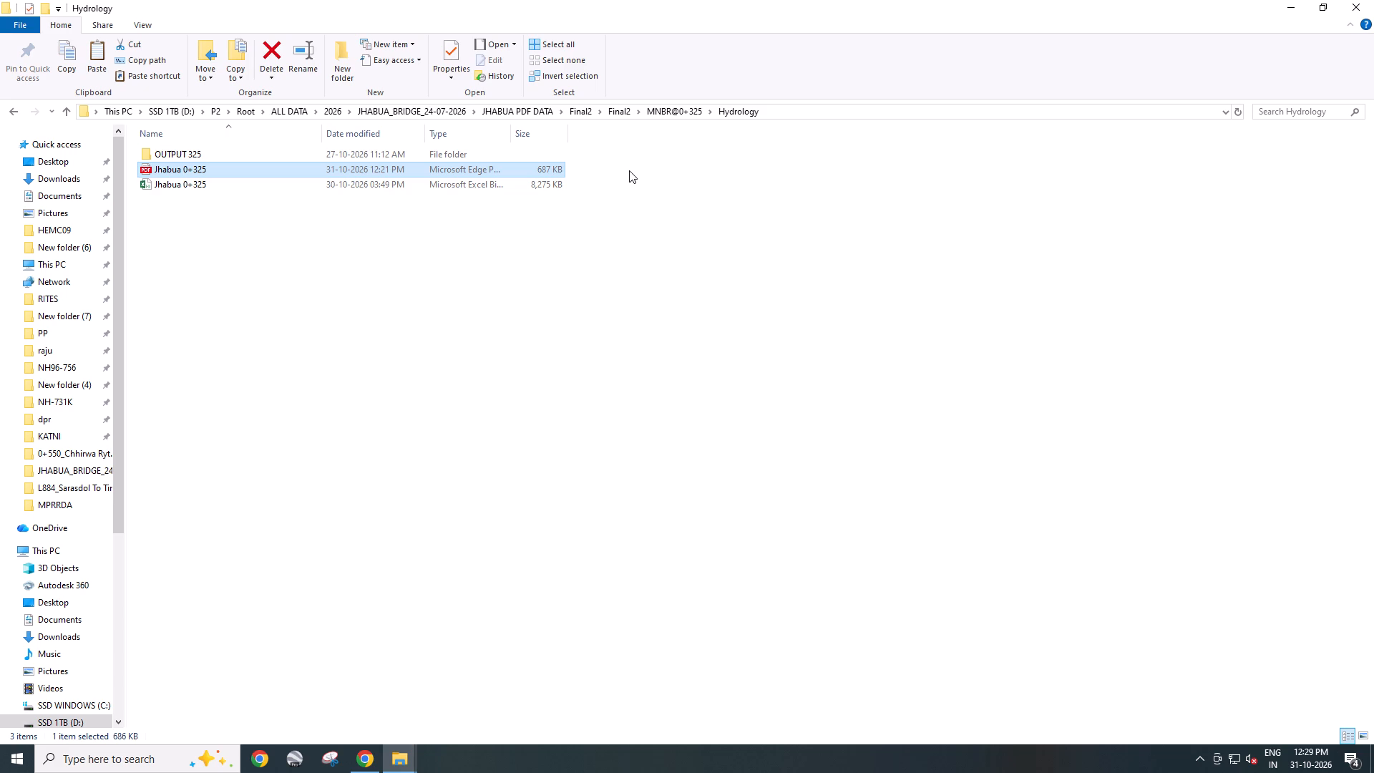
left_click(670, 108)
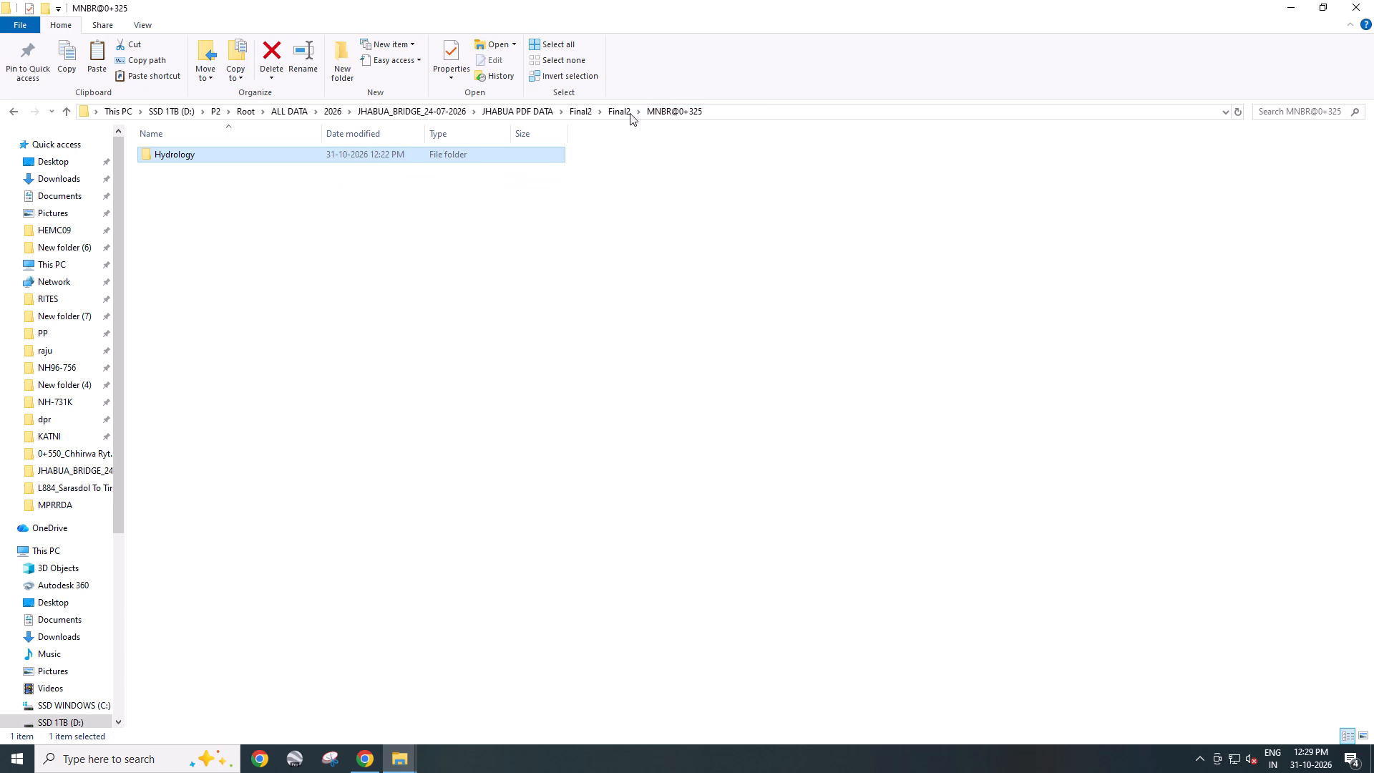
left_click(610, 118)
double_click(209, 174)
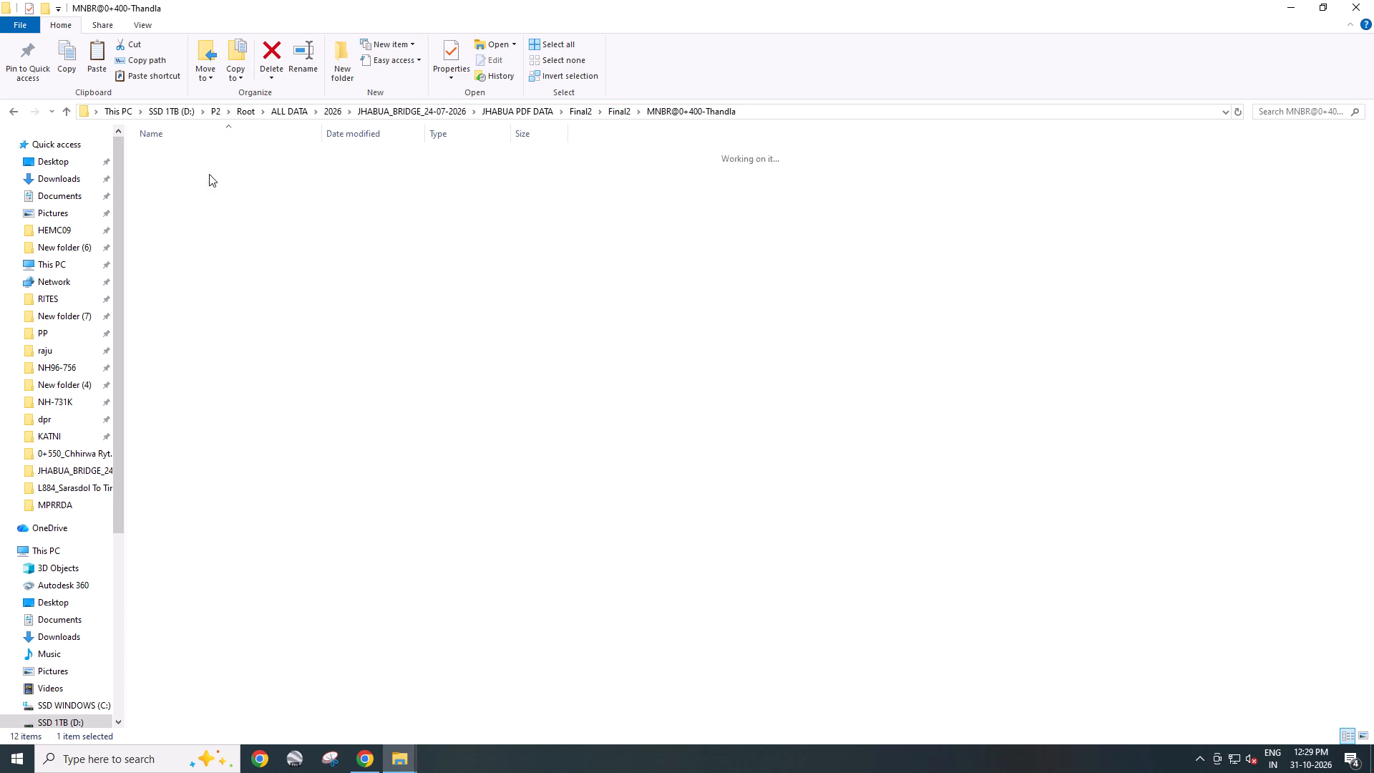
double_click(200, 184)
double_click(213, 167)
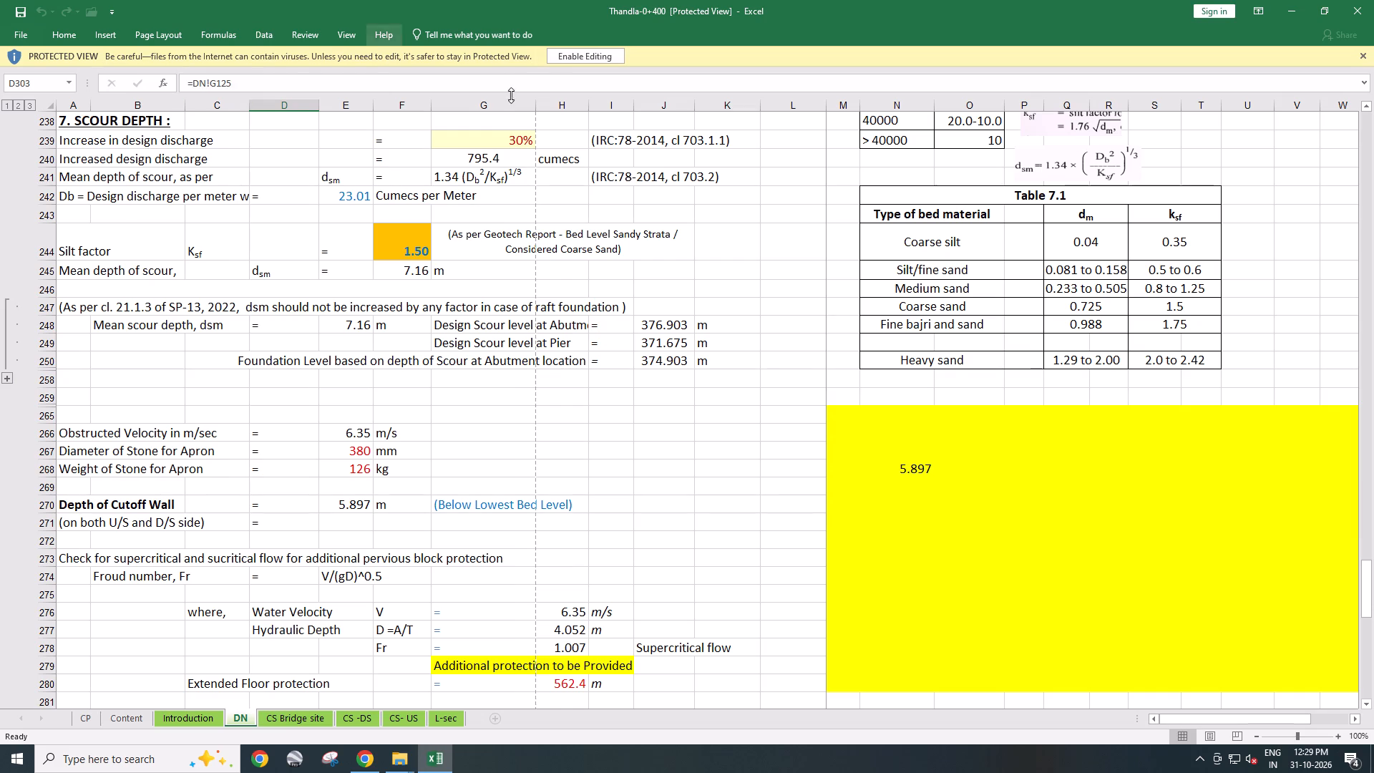
left_click(562, 63)
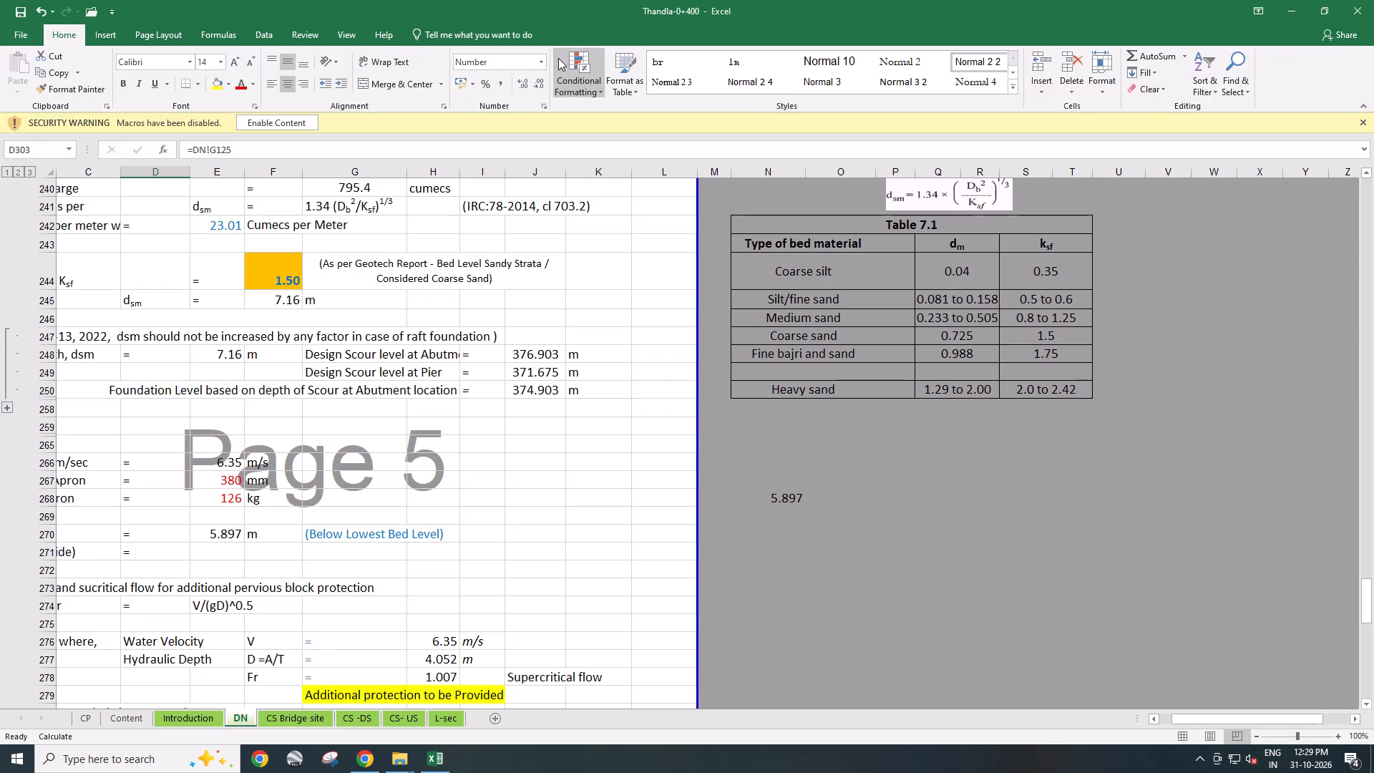
Export all sheets of the workbook, with its content enabled, as the PDF Thandla-0+400 in the same Hydrology folder.
left_click(94, 715)
right_click(90, 716, "shift")
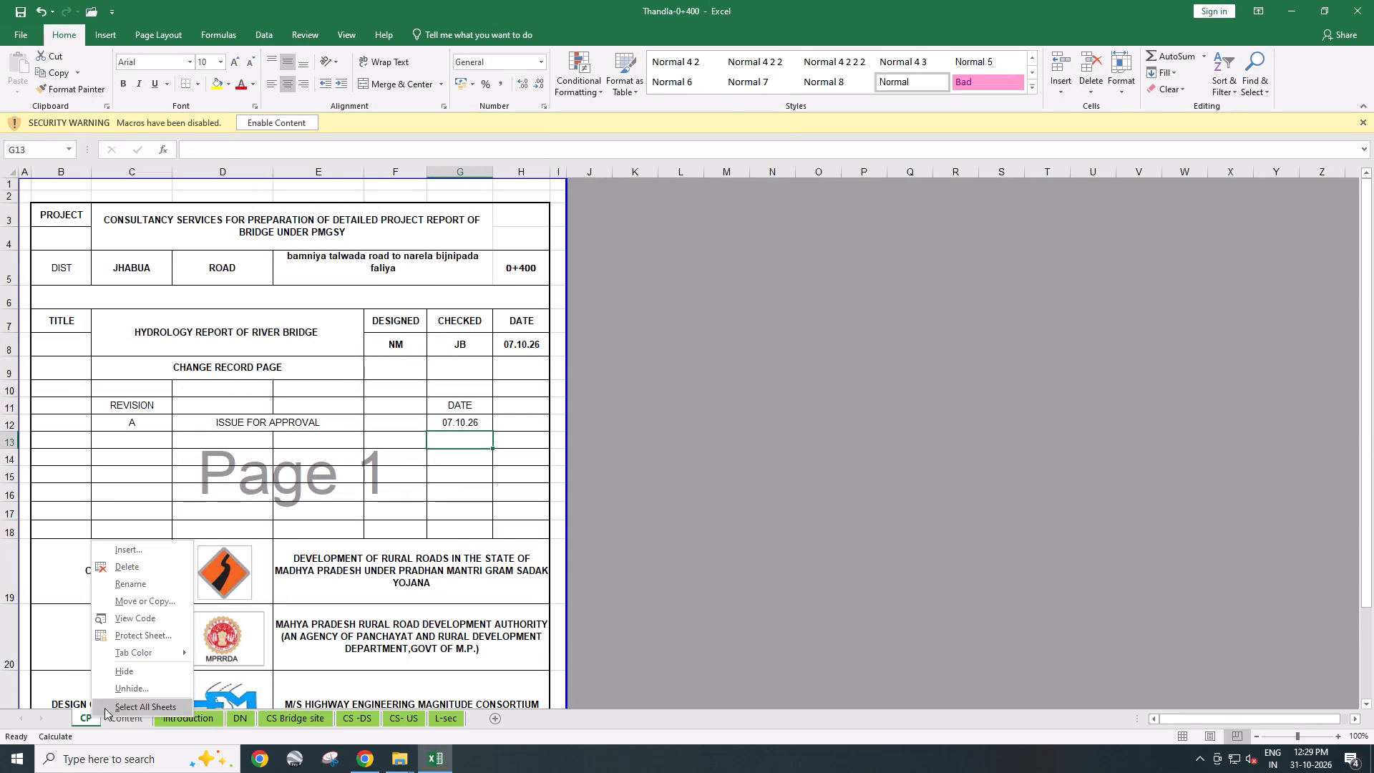
left_click(110, 708)
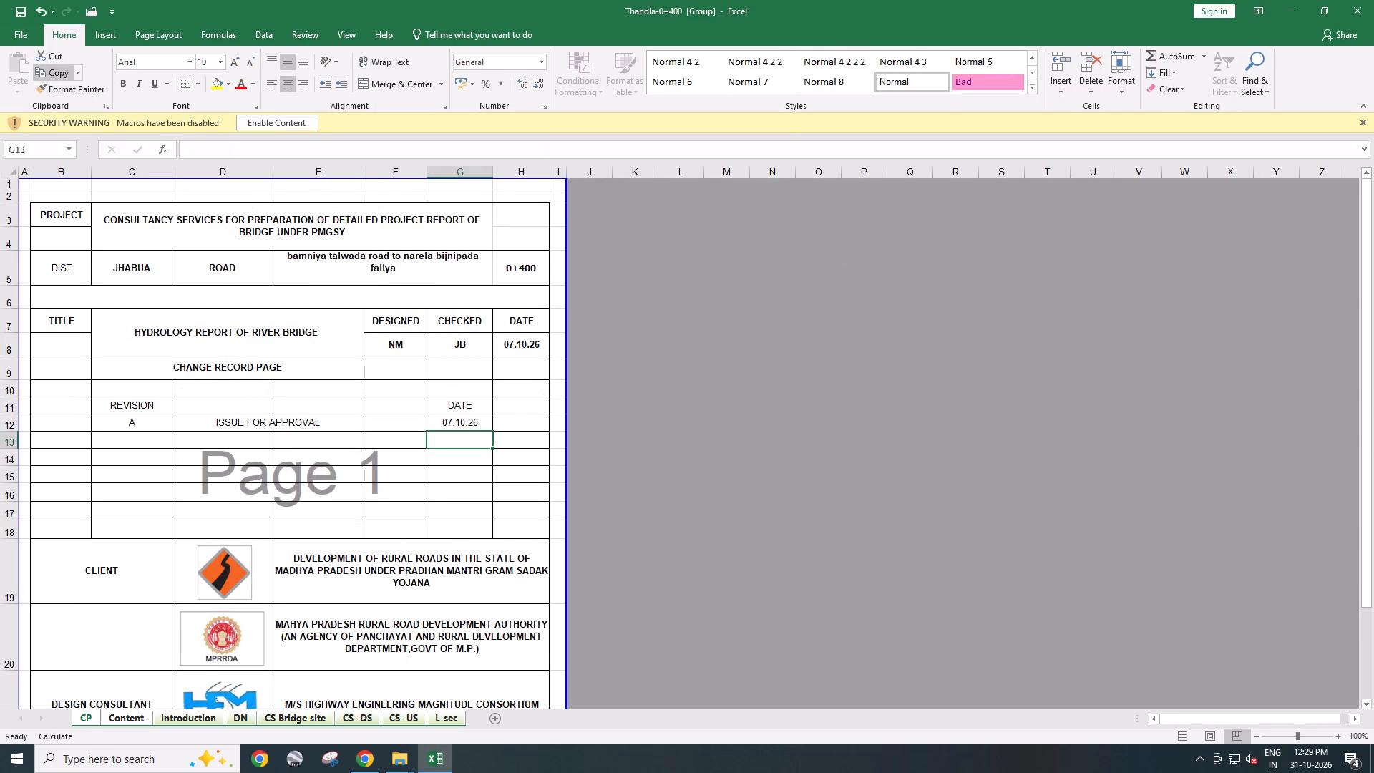
left_click(274, 121)
left_click(18, 31)
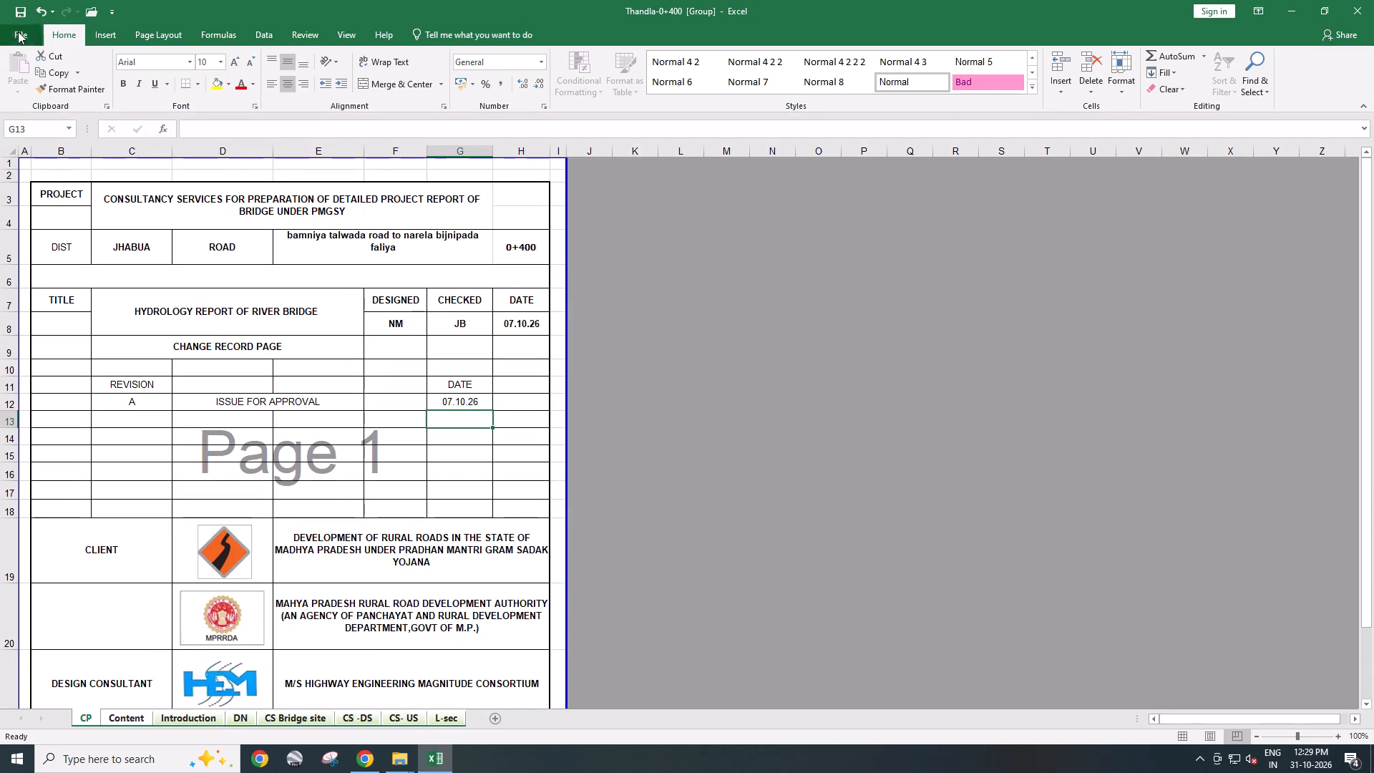
left_click(50, 175)
left_click(200, 266)
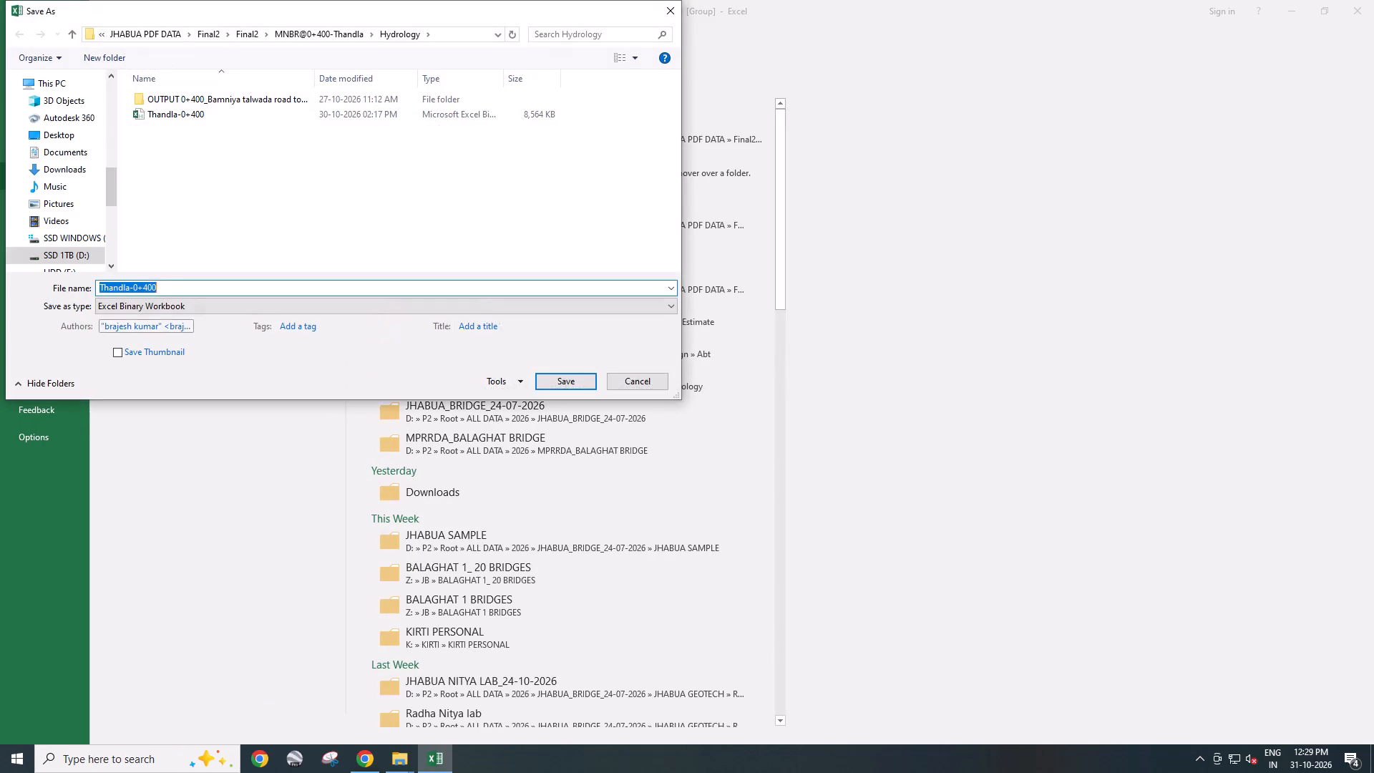
left_click(172, 307)
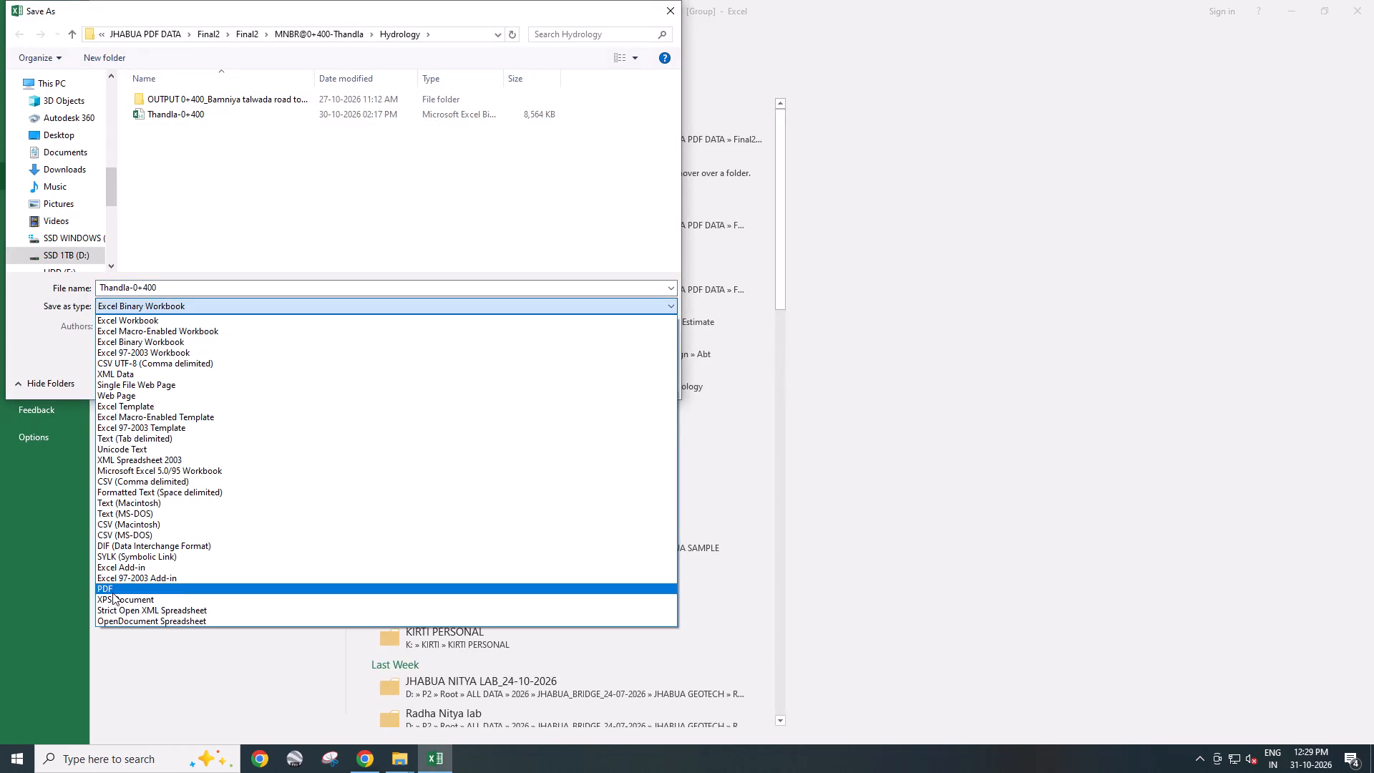
left_click(112, 593)
left_click(588, 437)
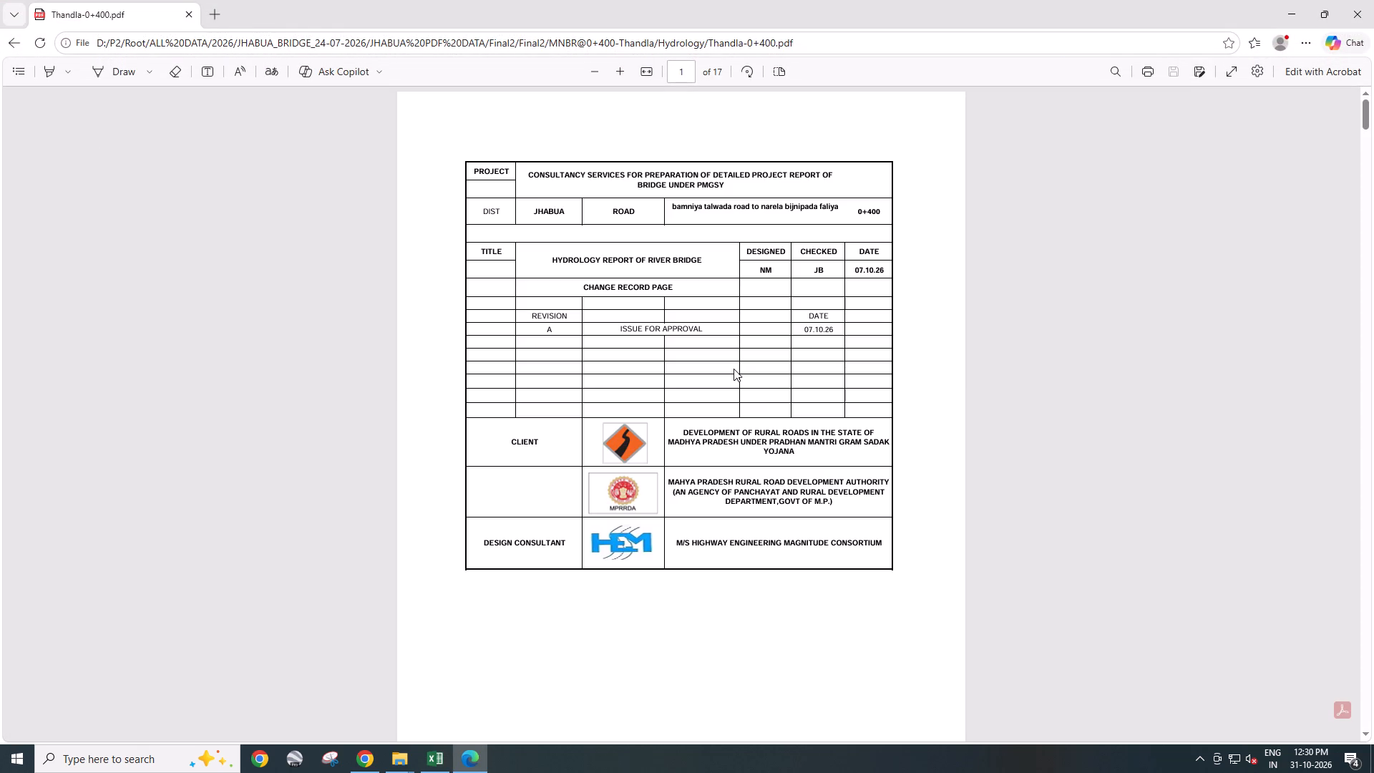
Review the exported Thandla-0+400 PDF from the cover page through the last page, and close it.
scroll(751, 380, "down", 18)
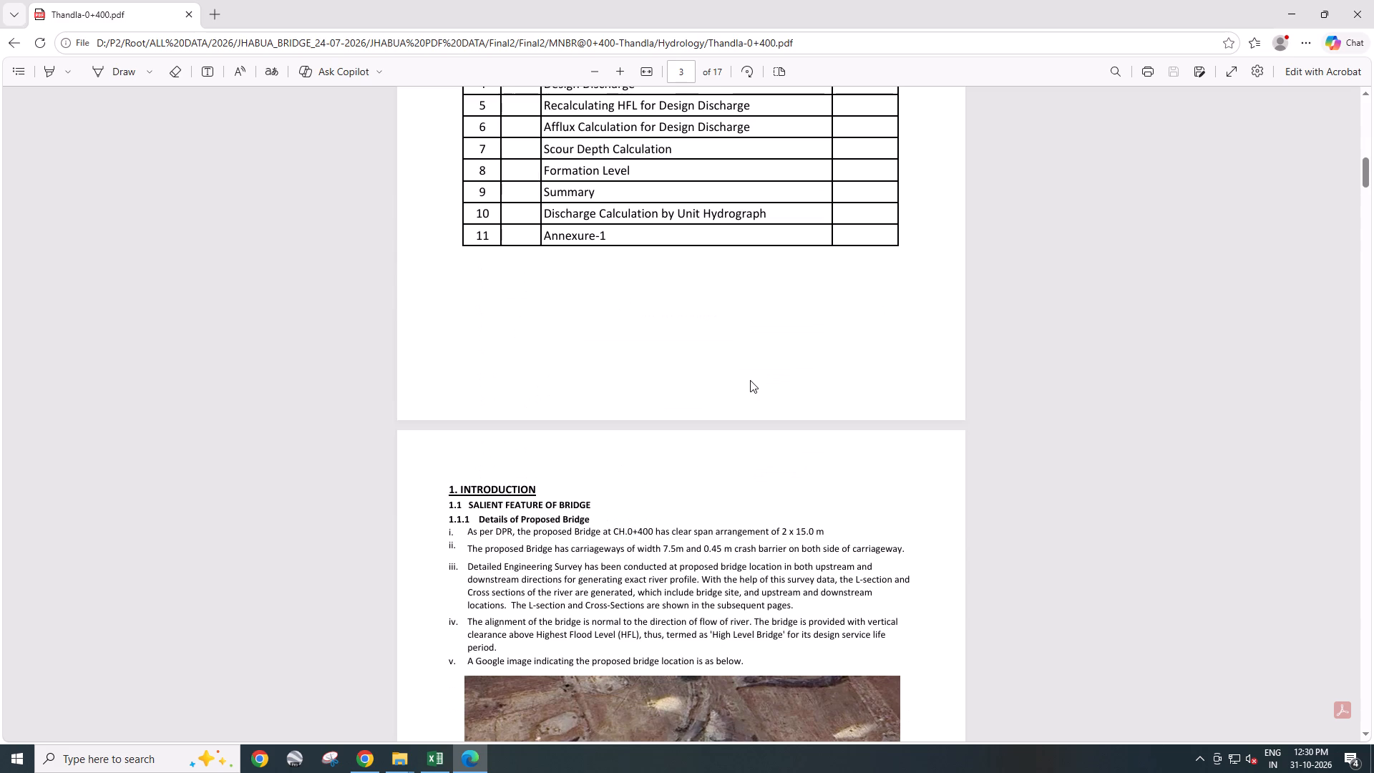
scroll(750, 380, "down", 11)
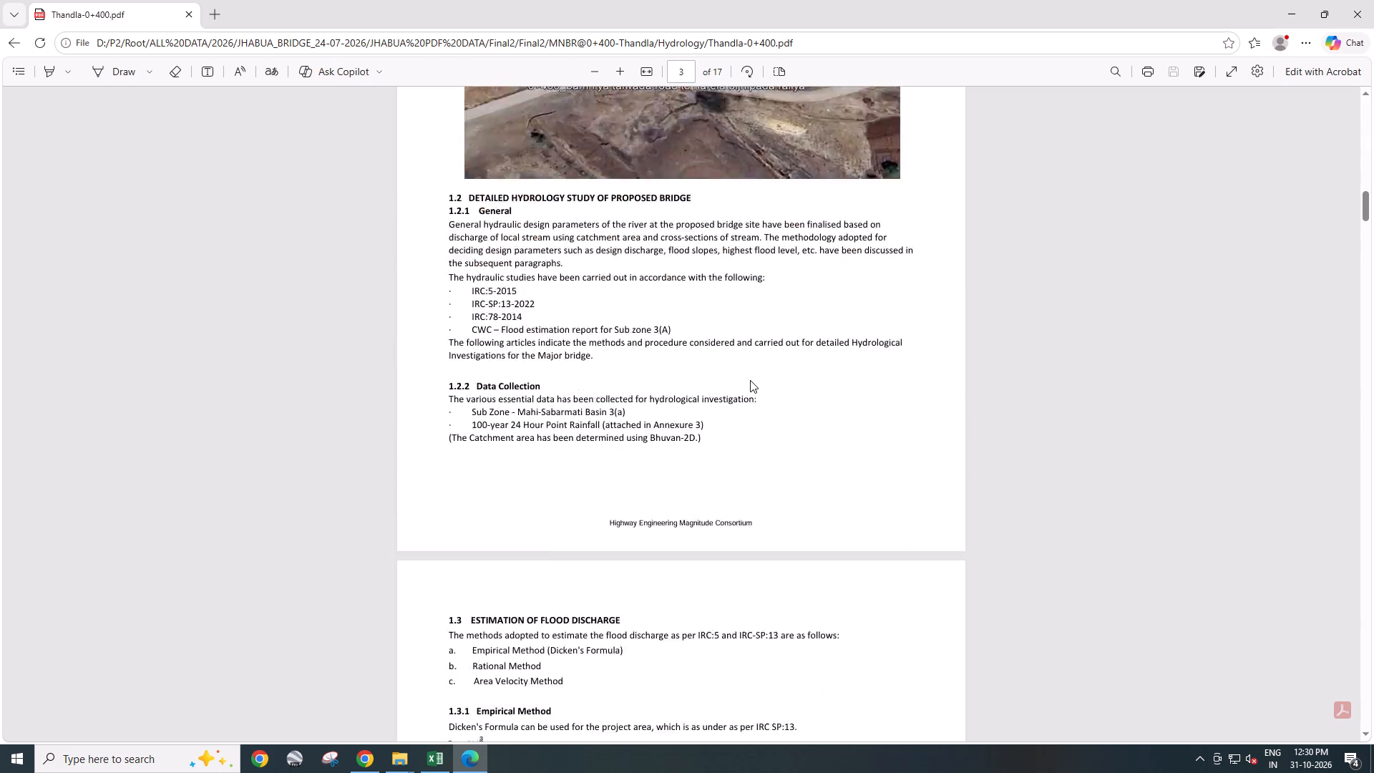
scroll(750, 380, "down", 20)
scroll(750, 380, "down", 9)
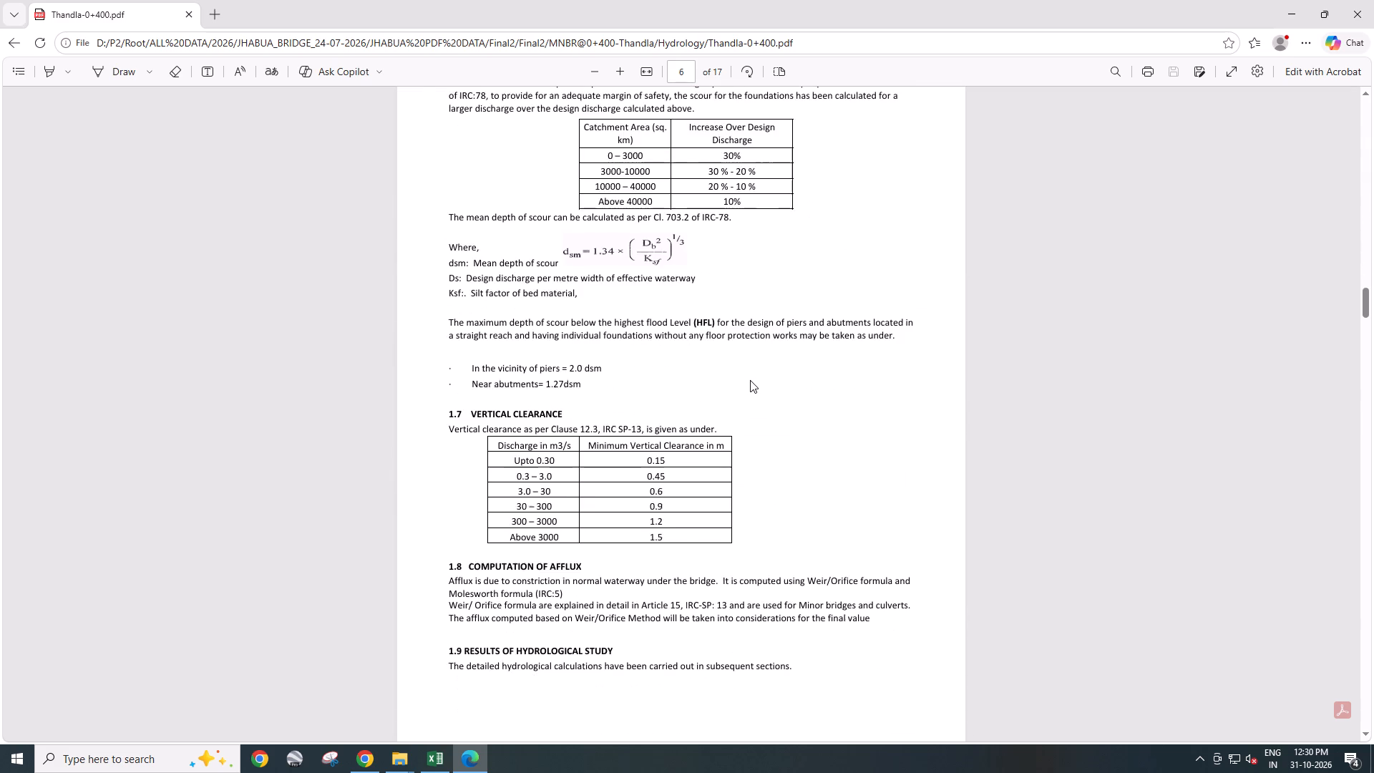
scroll(750, 380, "down", 20)
scroll(750, 380, "down", 13)
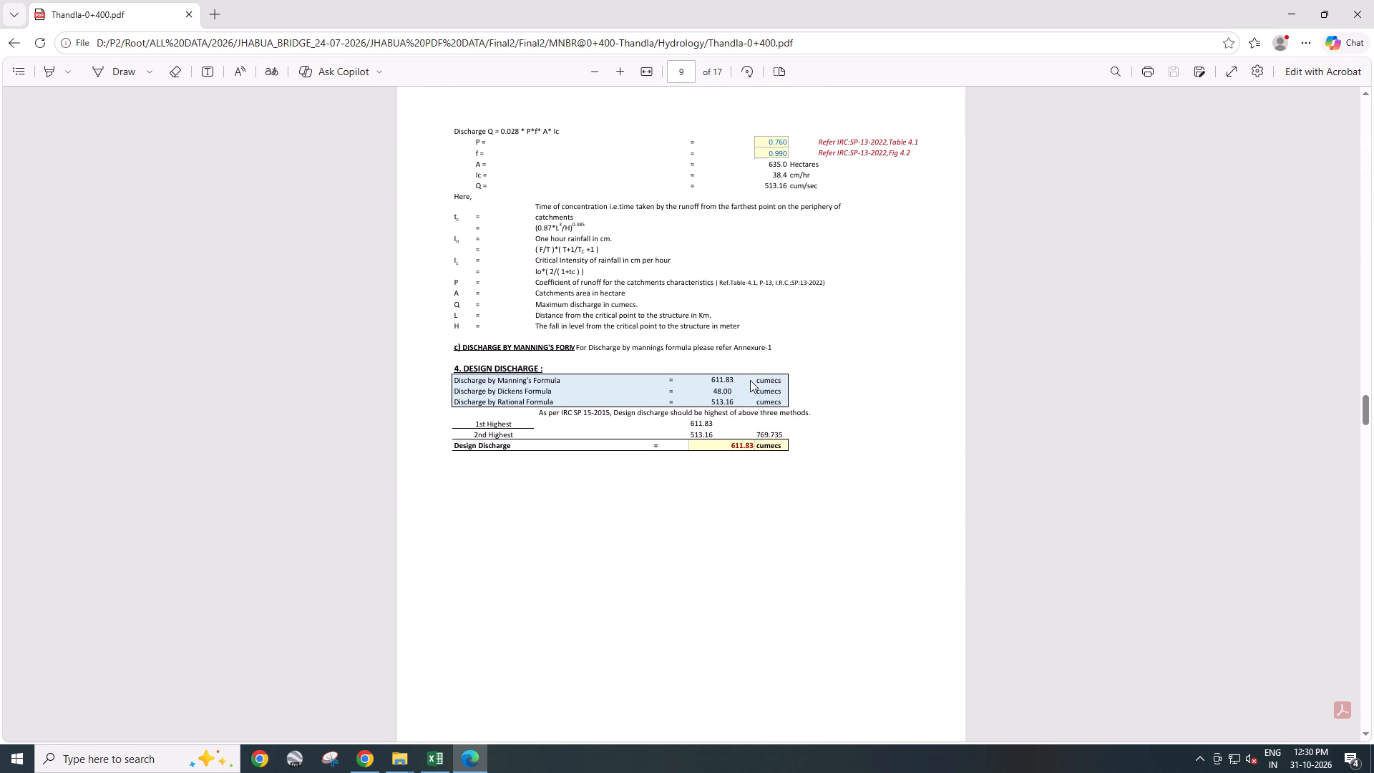
scroll(750, 380, "down", 2)
scroll(750, 380, "up", 1)
scroll(750, 380, "down", 14)
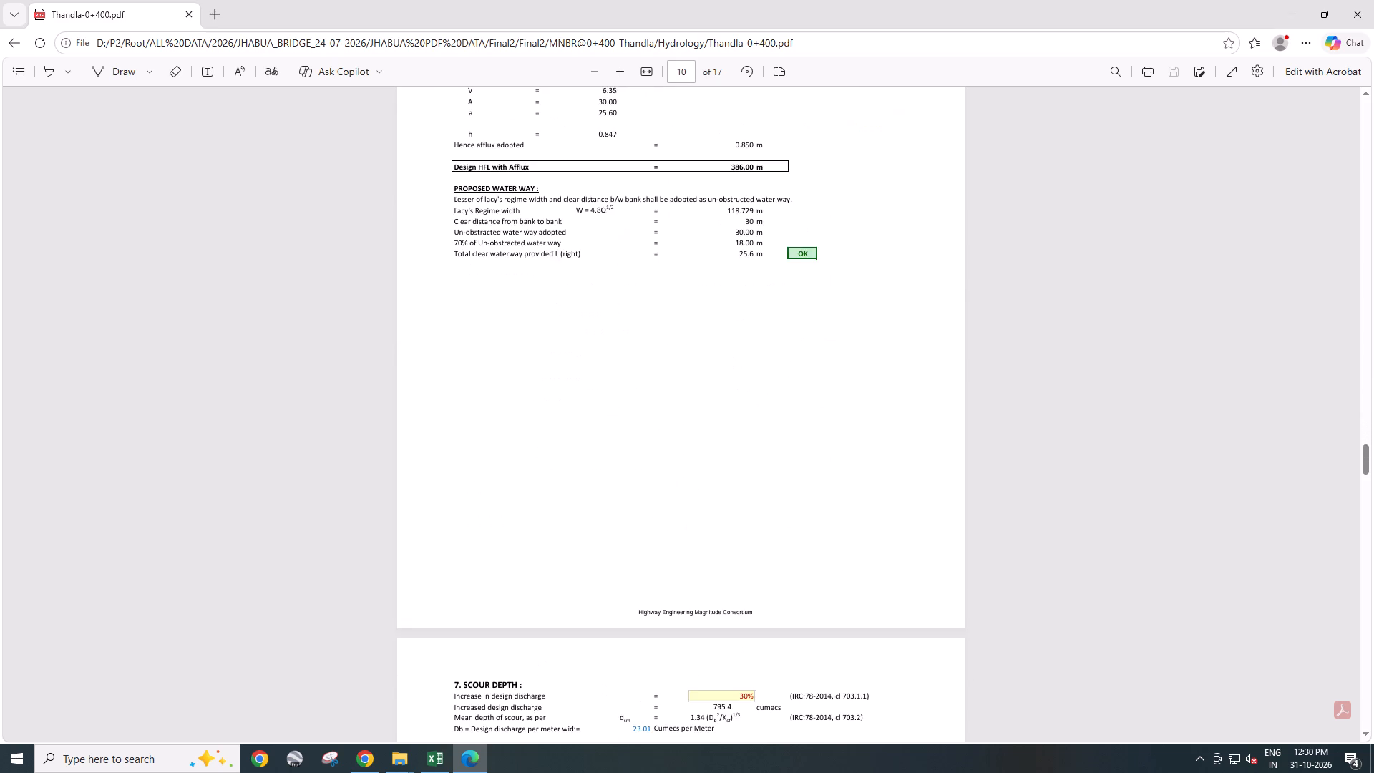
scroll(749, 370, "down", 10)
scroll(749, 370, "down", 12)
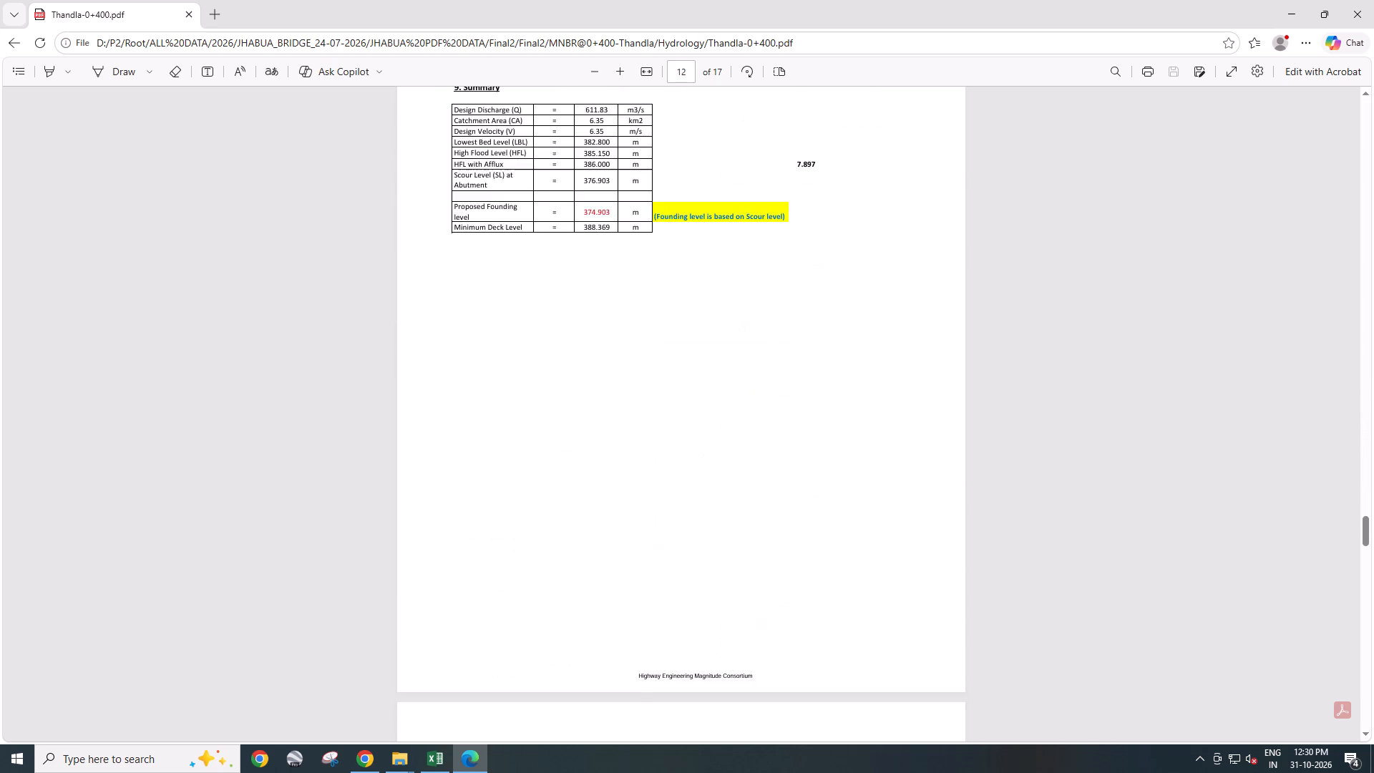
scroll(749, 370, "down", 18)
scroll(749, 370, "down", 14)
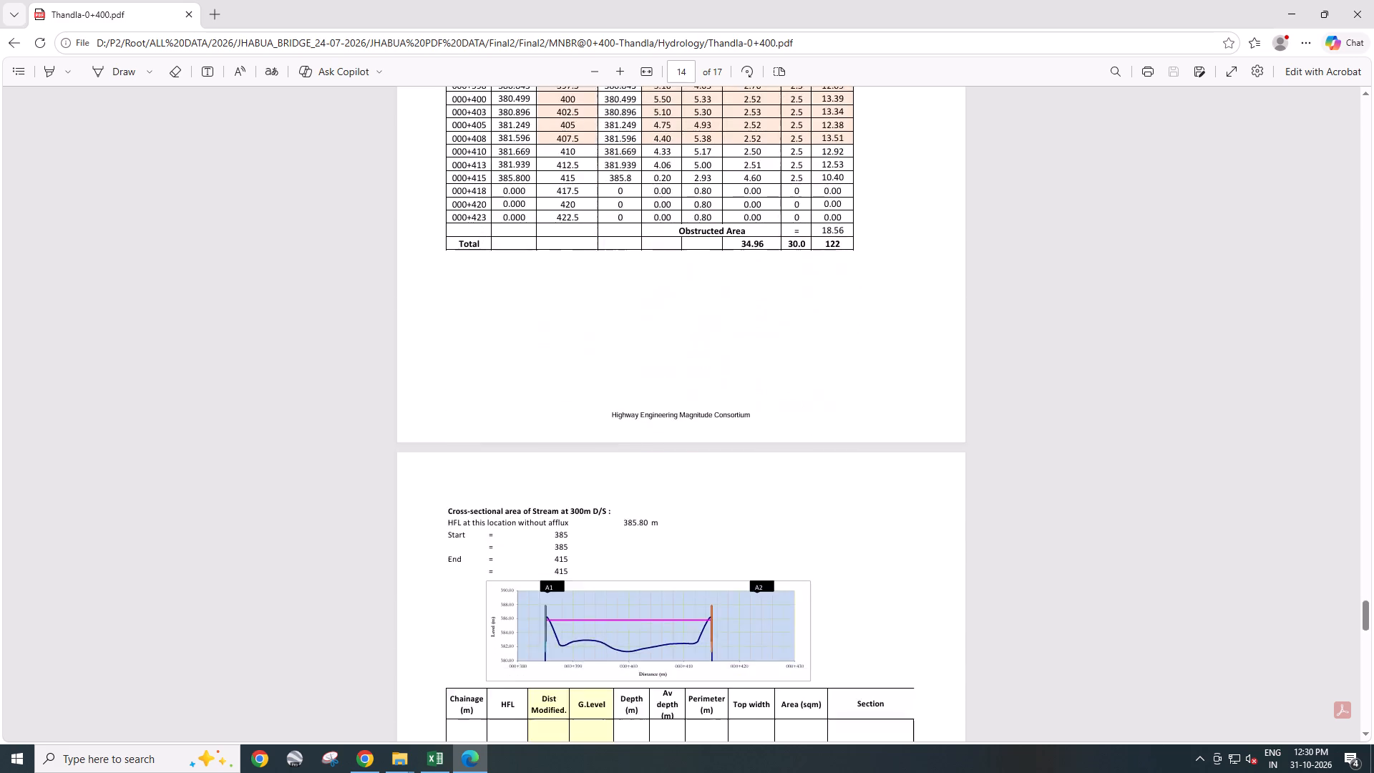
scroll(749, 370, "down", 20)
scroll(749, 370, "down", 6)
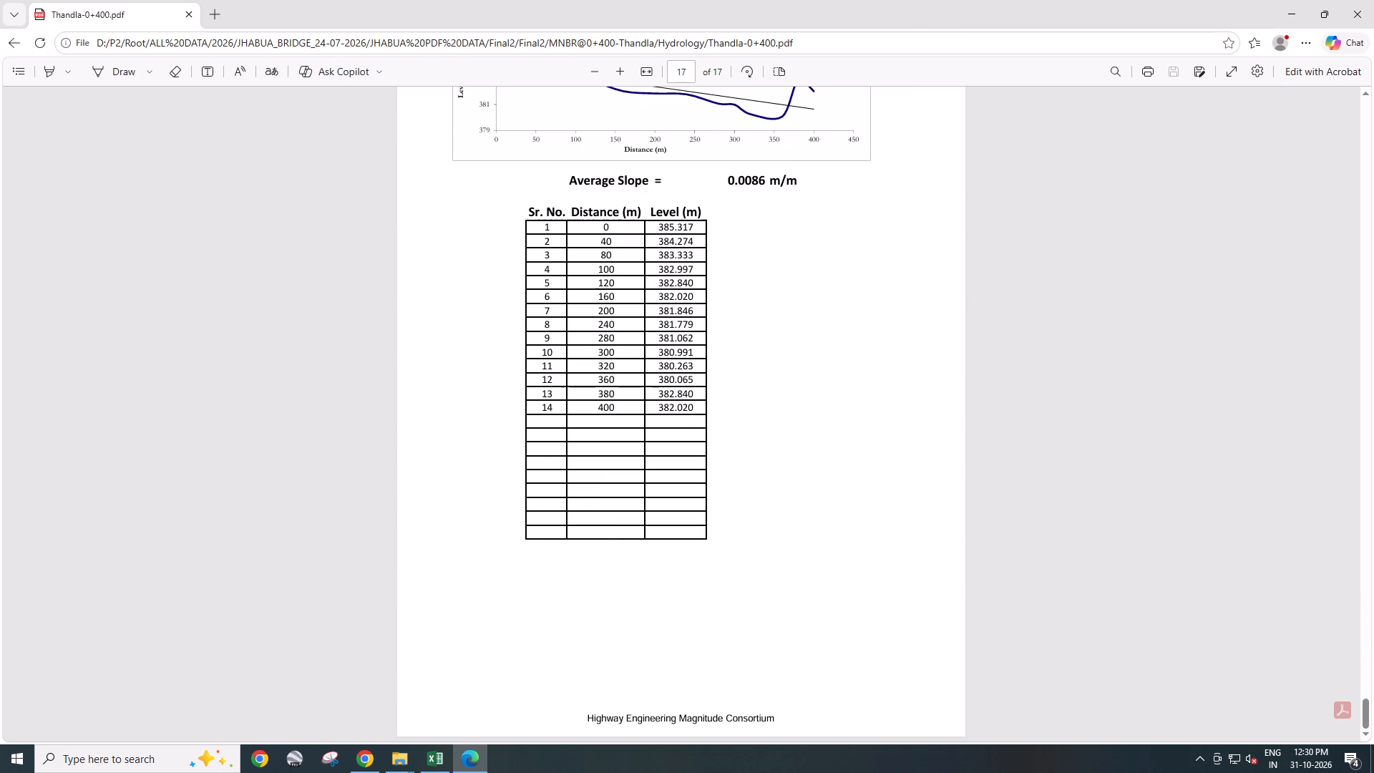
scroll(749, 370, "down", 1)
scroll(749, 370, "up", 1)
scroll(749, 370, "down", 9)
left_click(1372, 4)
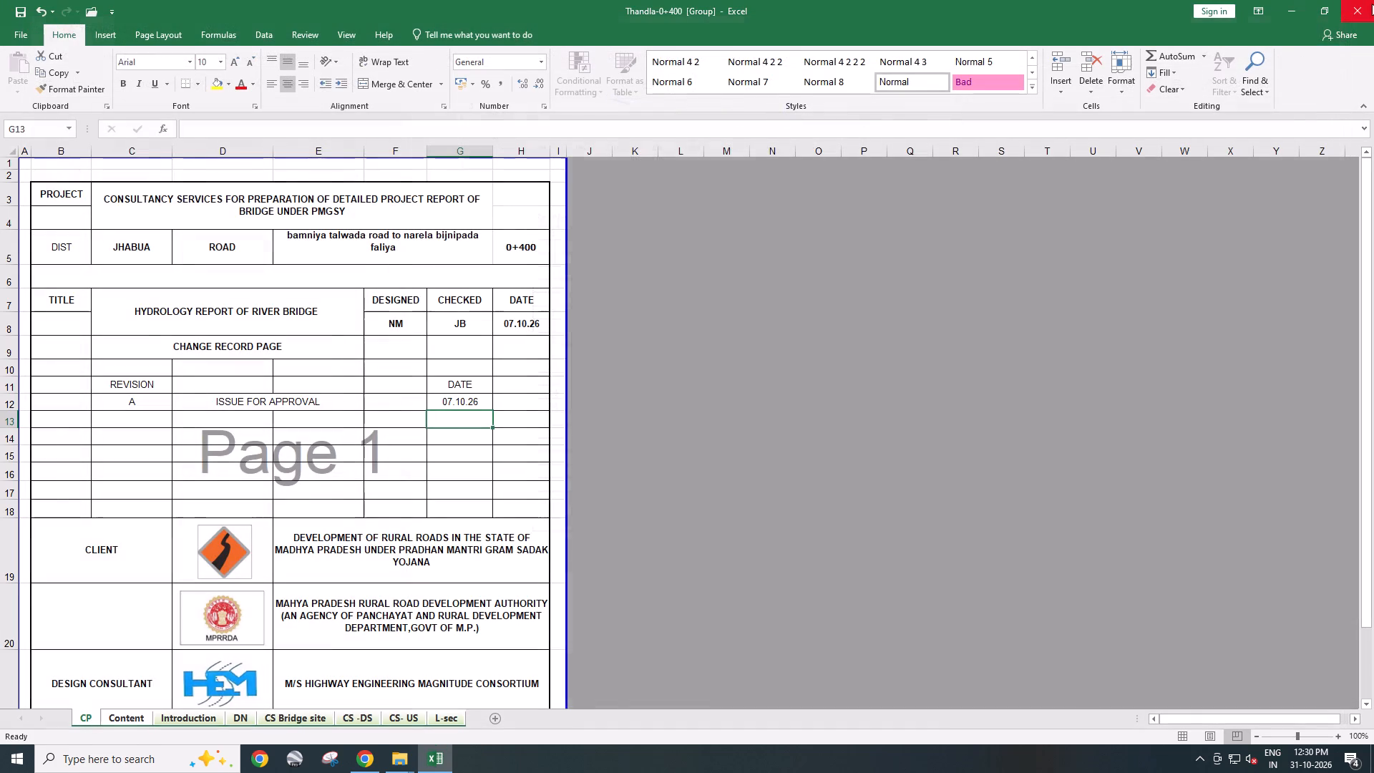
Close the Thandla-0+400 workbook.
left_click(1368, 1)
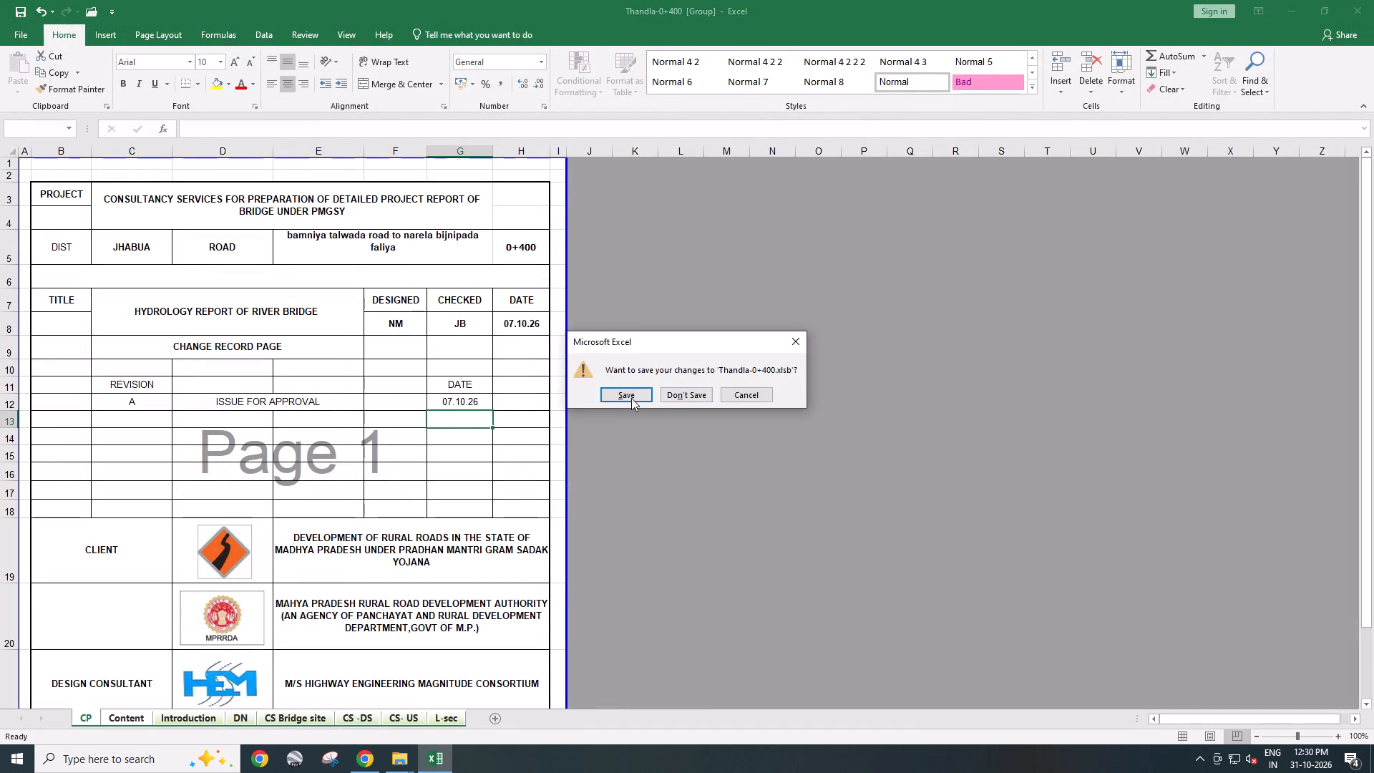
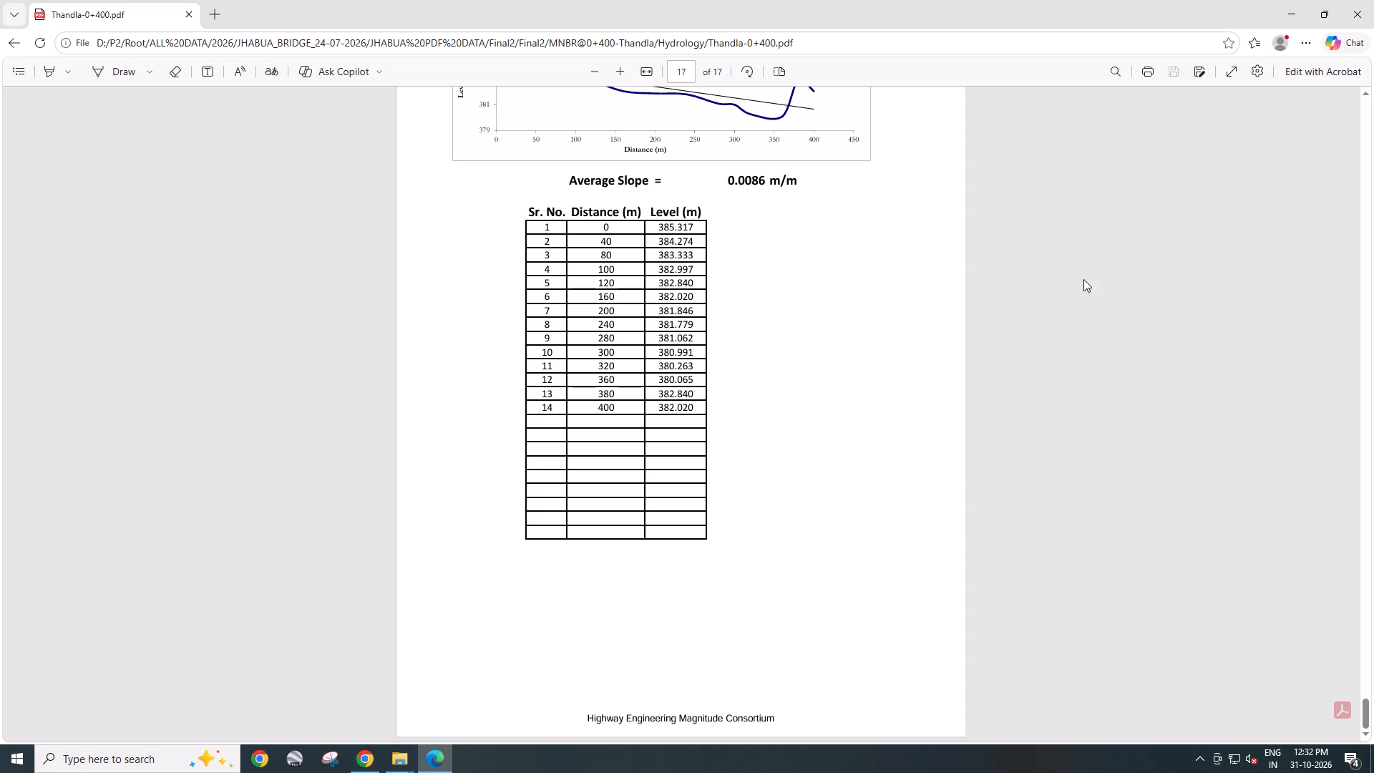
Close the Thandla-0+400 PDF.
left_click(1365, 0)
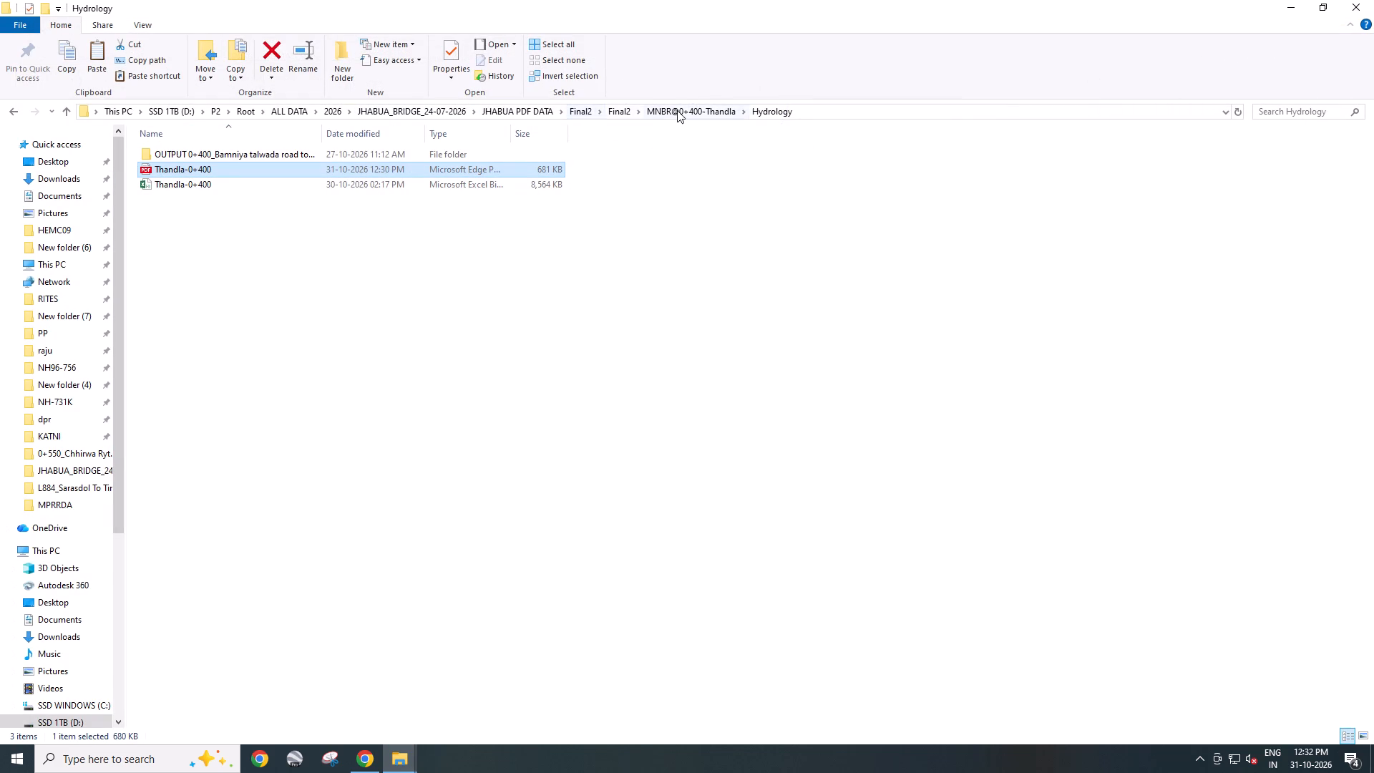
Open the Jhabua-0+550 workbook from the Hydrology folder of MNBR@0+550 under Final2 and enable editing.
left_click(677, 110)
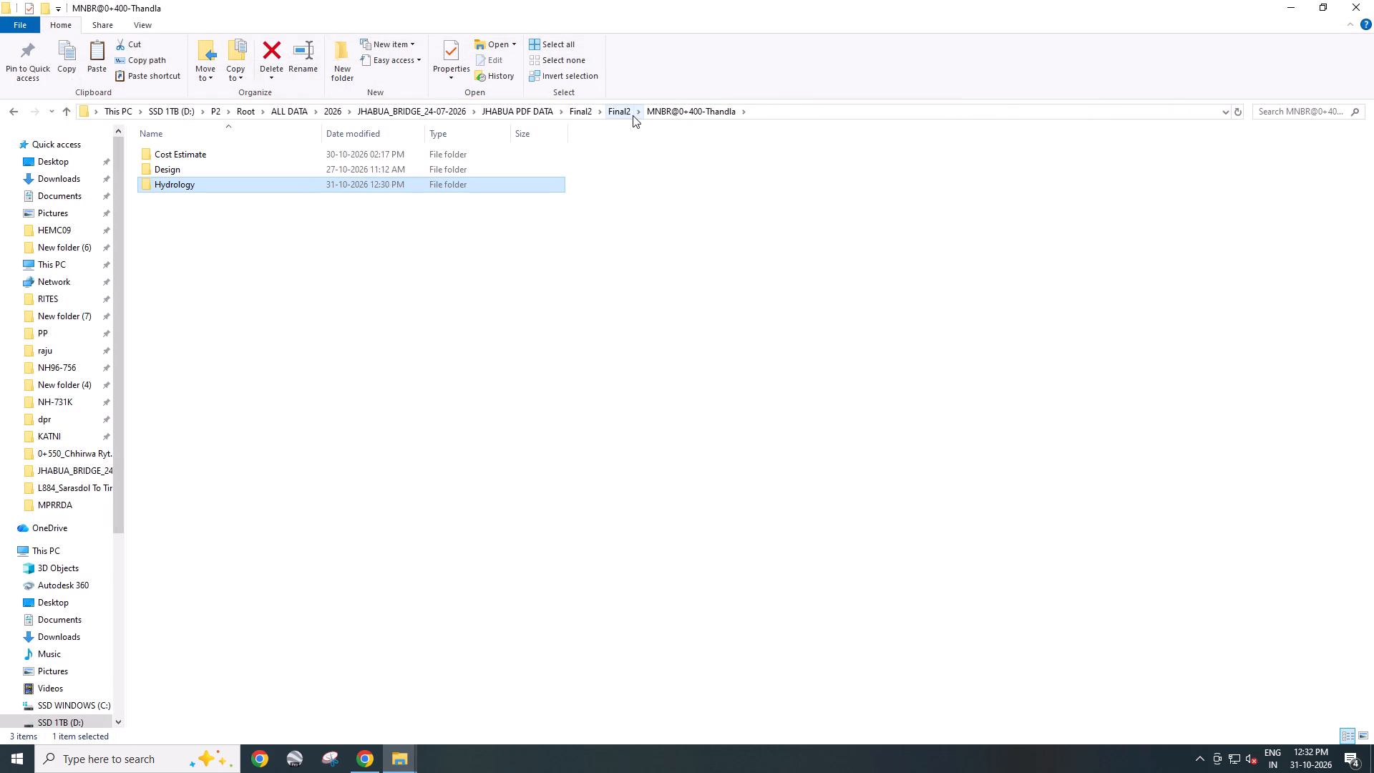
left_click(631, 115)
double_click(223, 183)
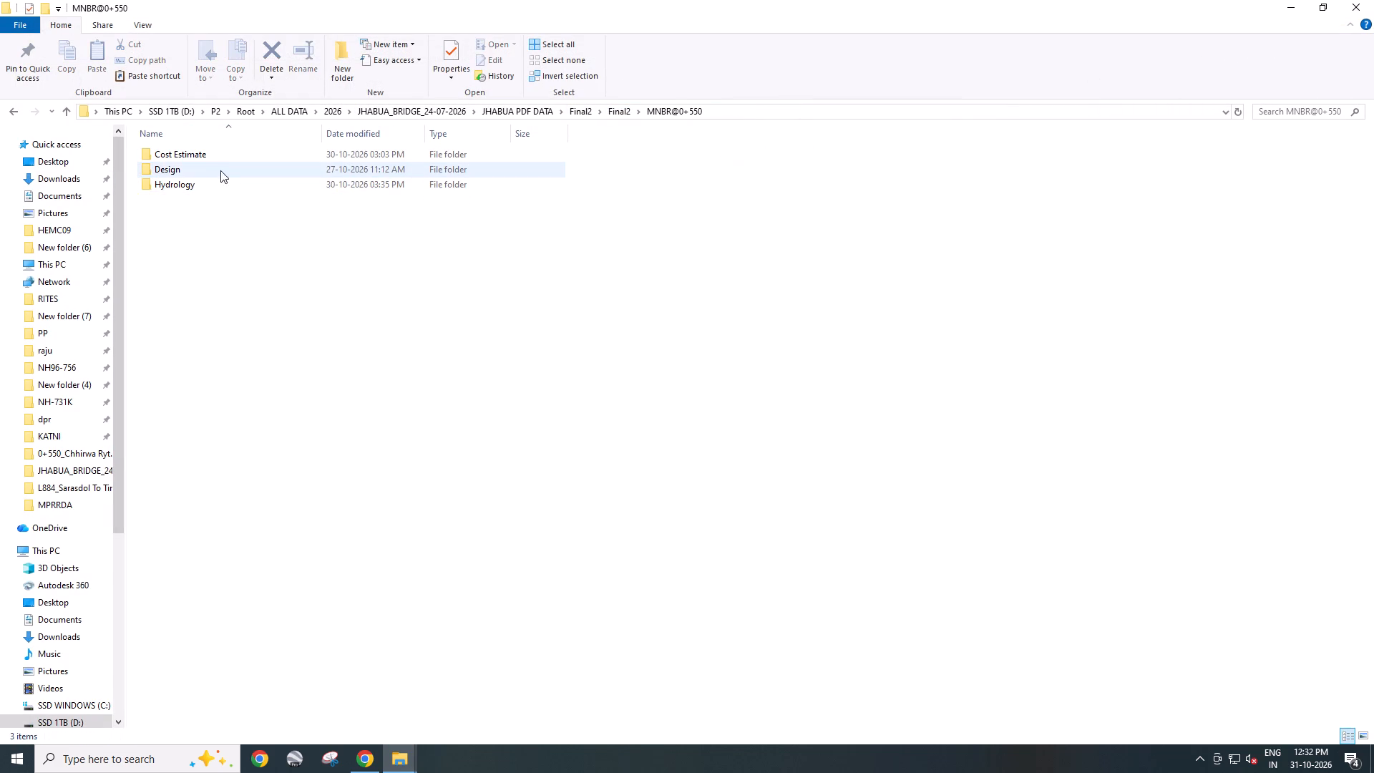
double_click(200, 183)
double_click(233, 170)
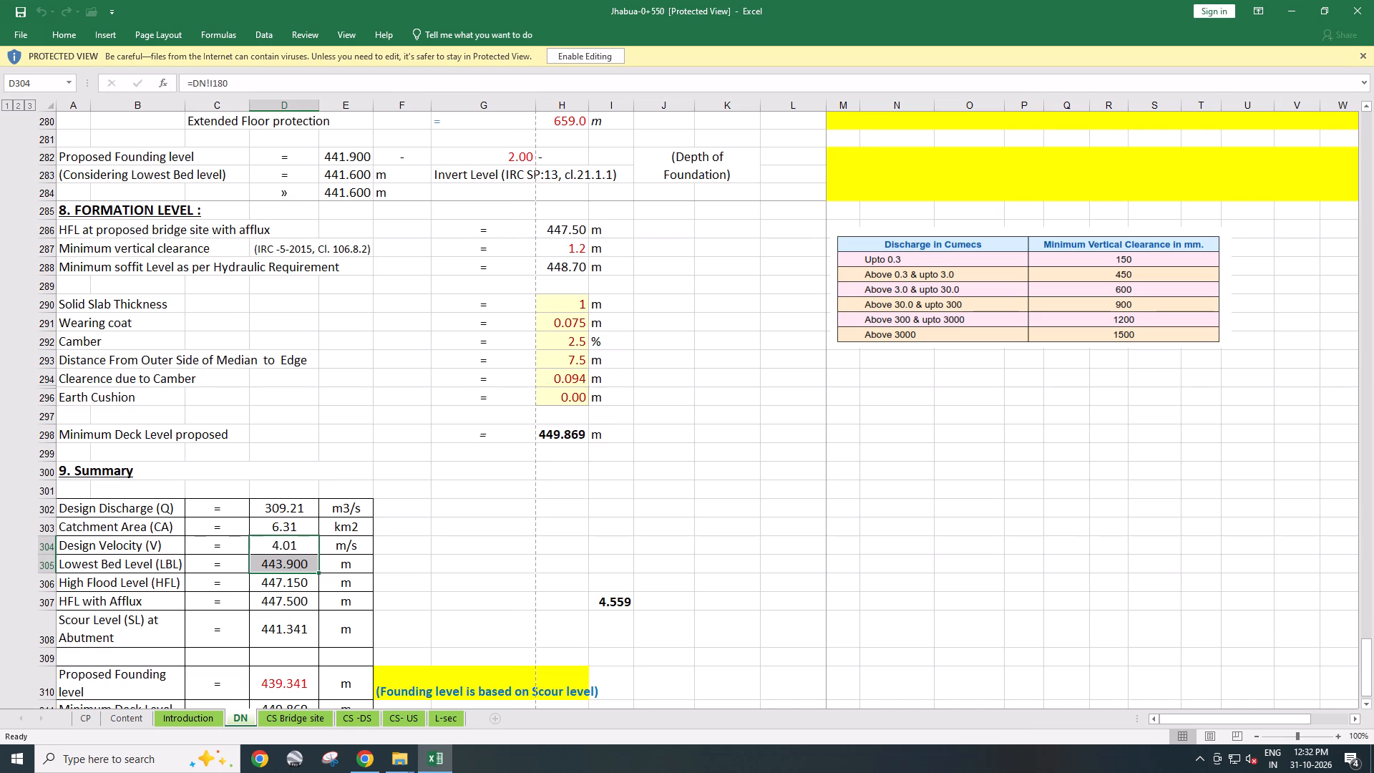
left_click(575, 57)
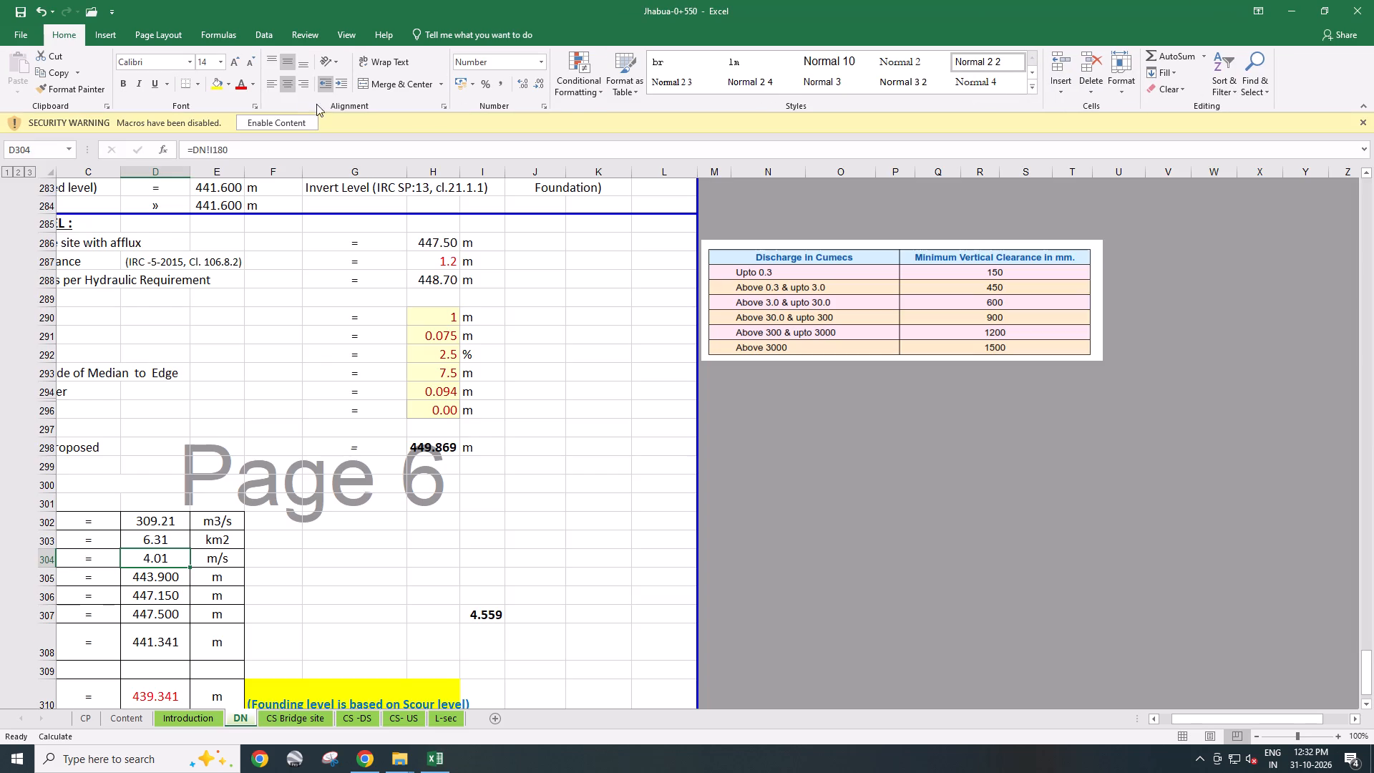
Export all sheets of the workbook, with its content enabled, as the PDF Jhabua-0+550 in the same Hydrology folder.
left_click(293, 117)
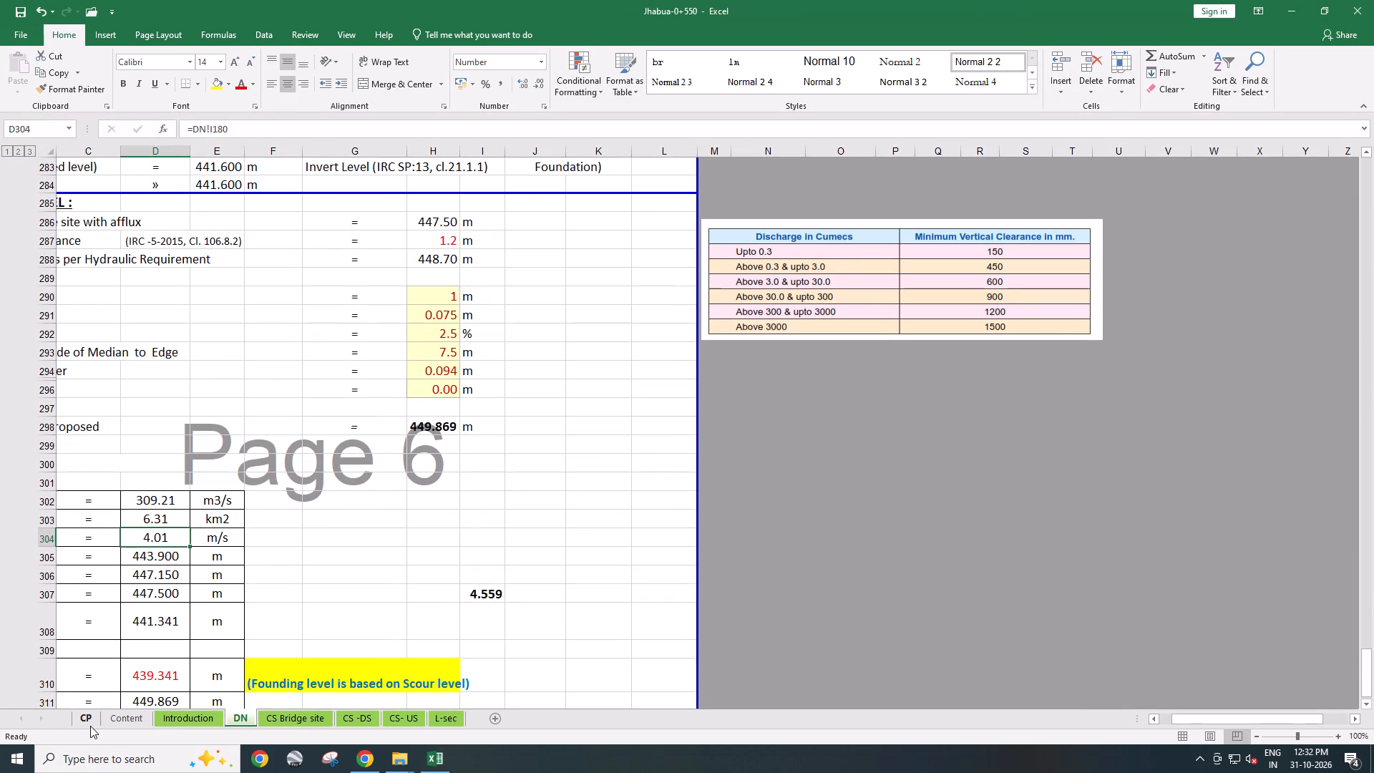
right_click(89, 722)
left_click(117, 716)
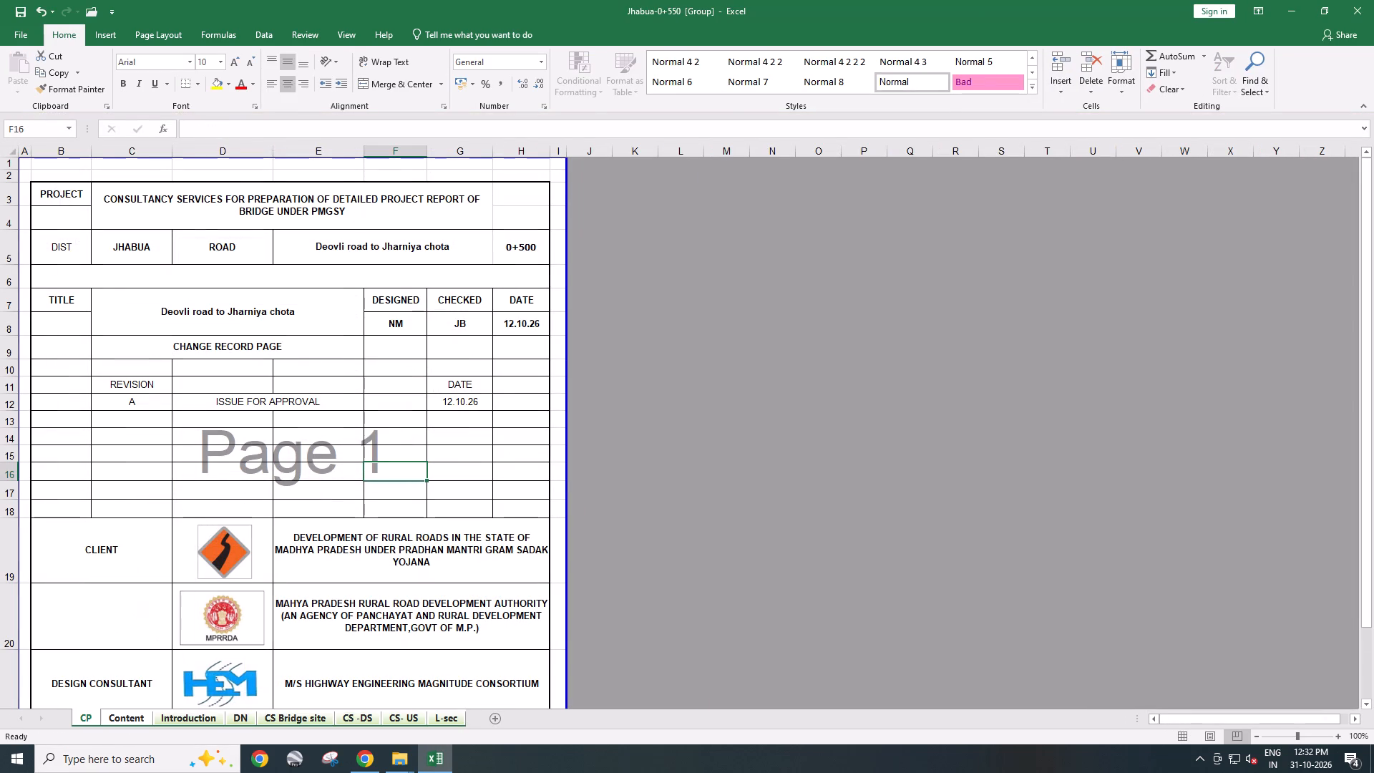
left_click(24, 36)
left_click(45, 174)
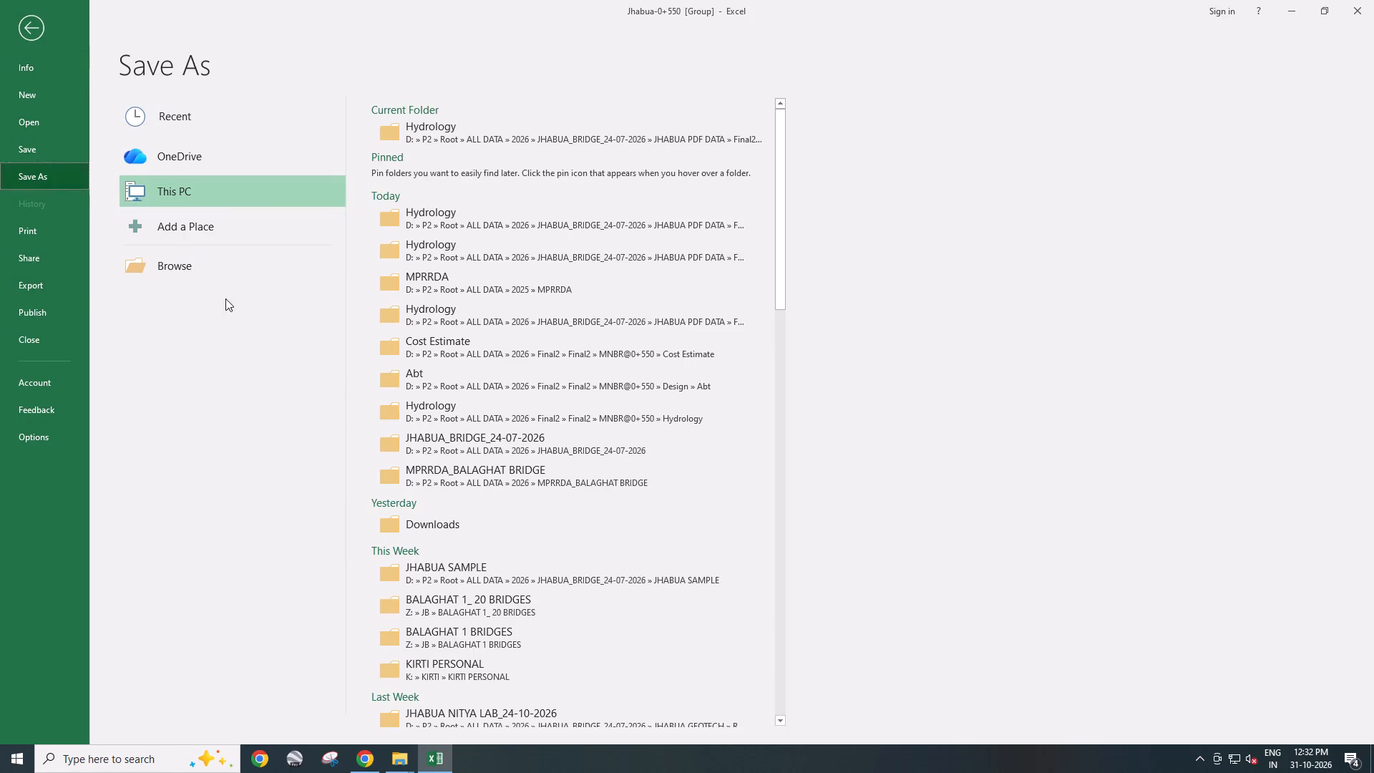
left_click(210, 271)
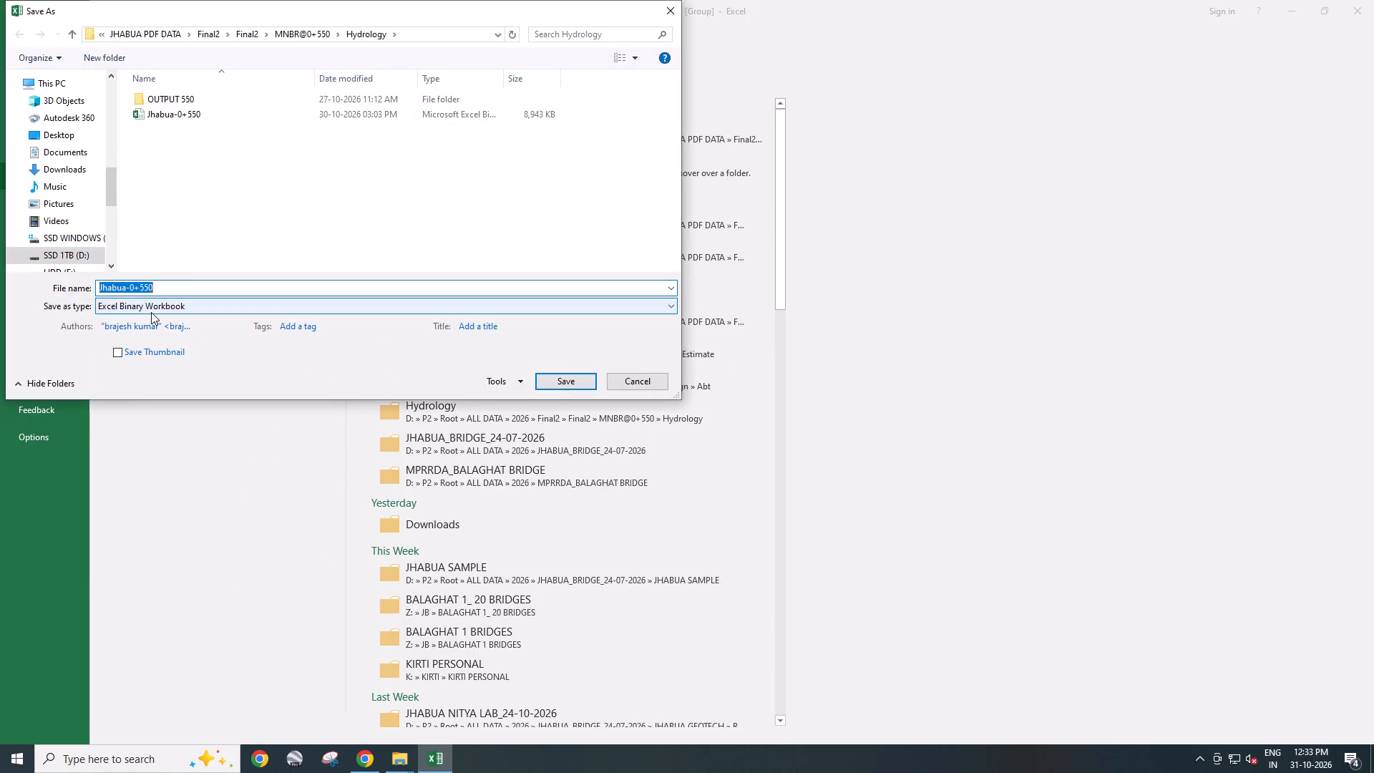
left_click(151, 312)
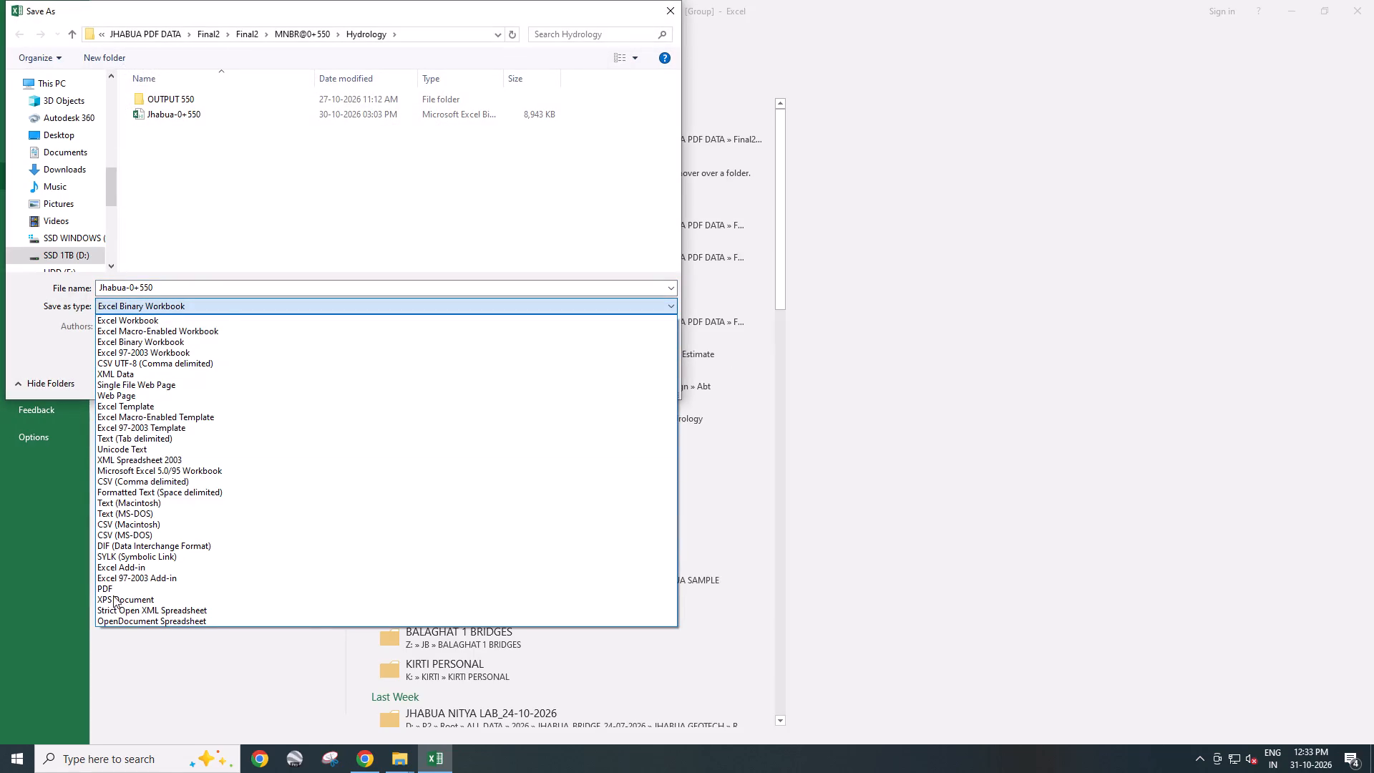
left_click(108, 588)
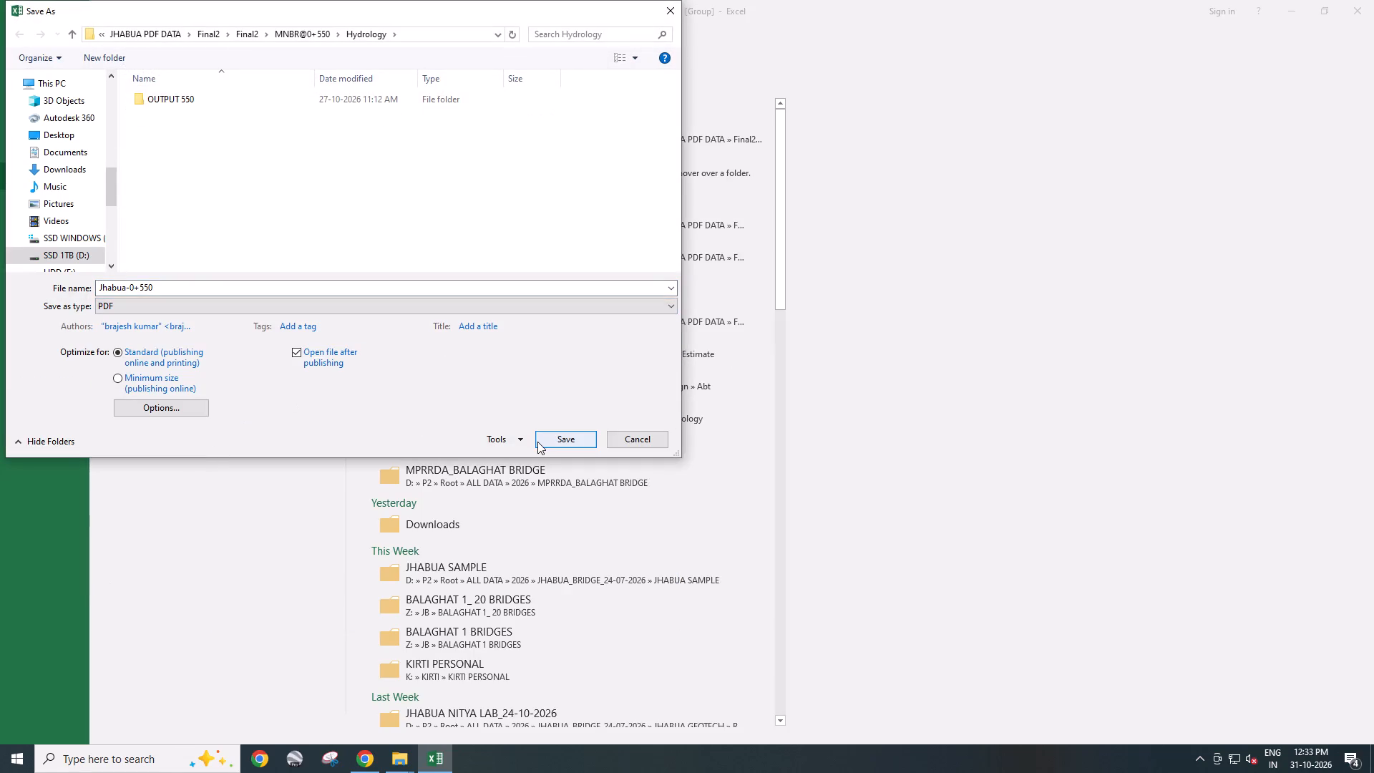
left_click(537, 442)
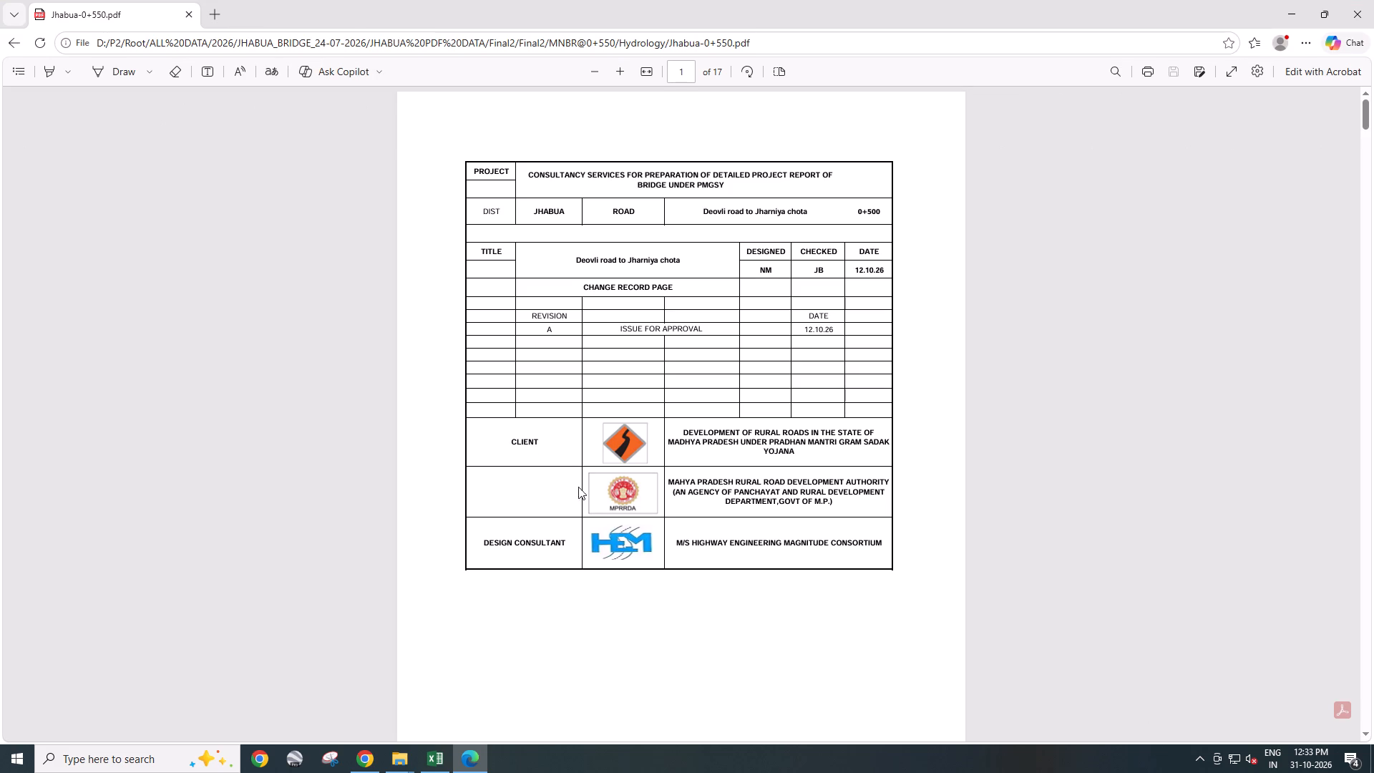
Review the exported Jhabua-0+550 PDF from the cover page through the last page, and close it.
scroll(598, 505, "down", 20)
scroll(598, 505, "down", 2)
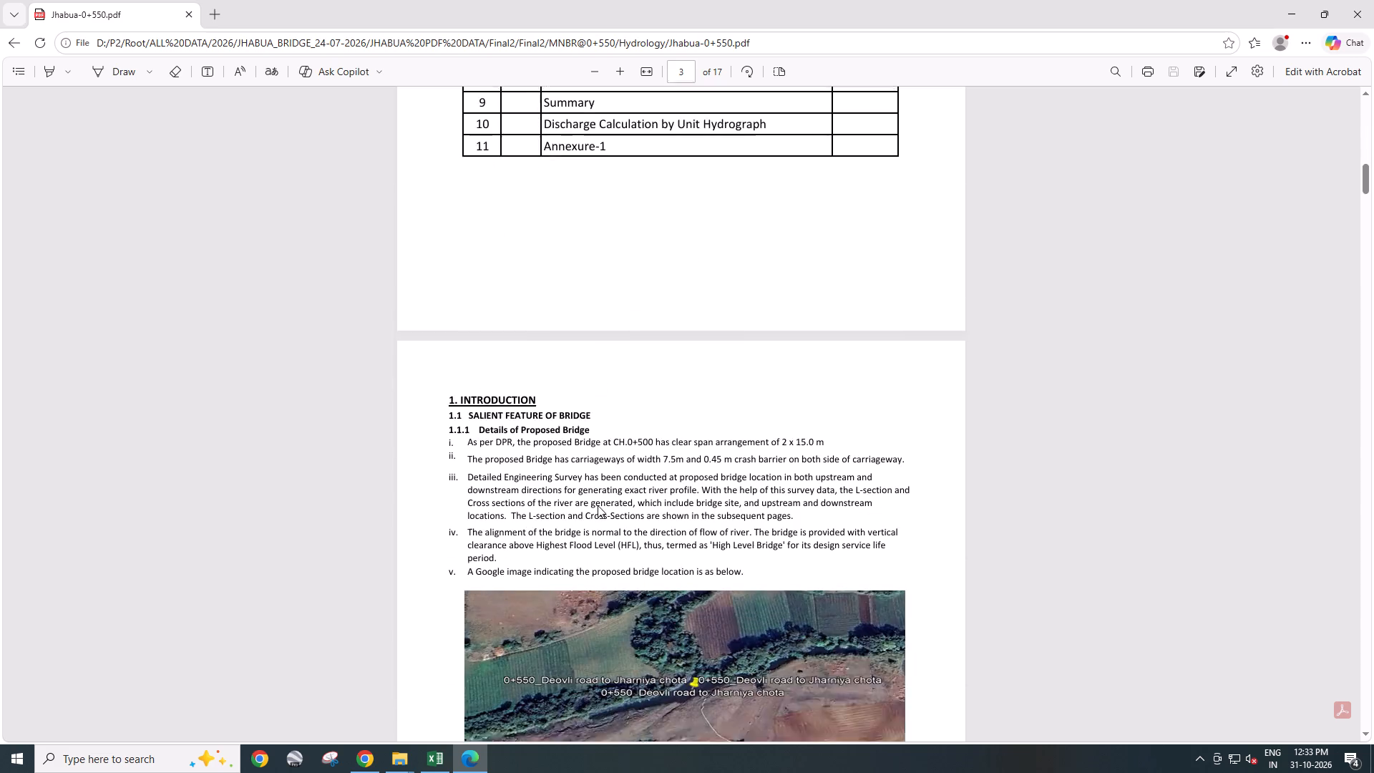
scroll(598, 505, "down", 3)
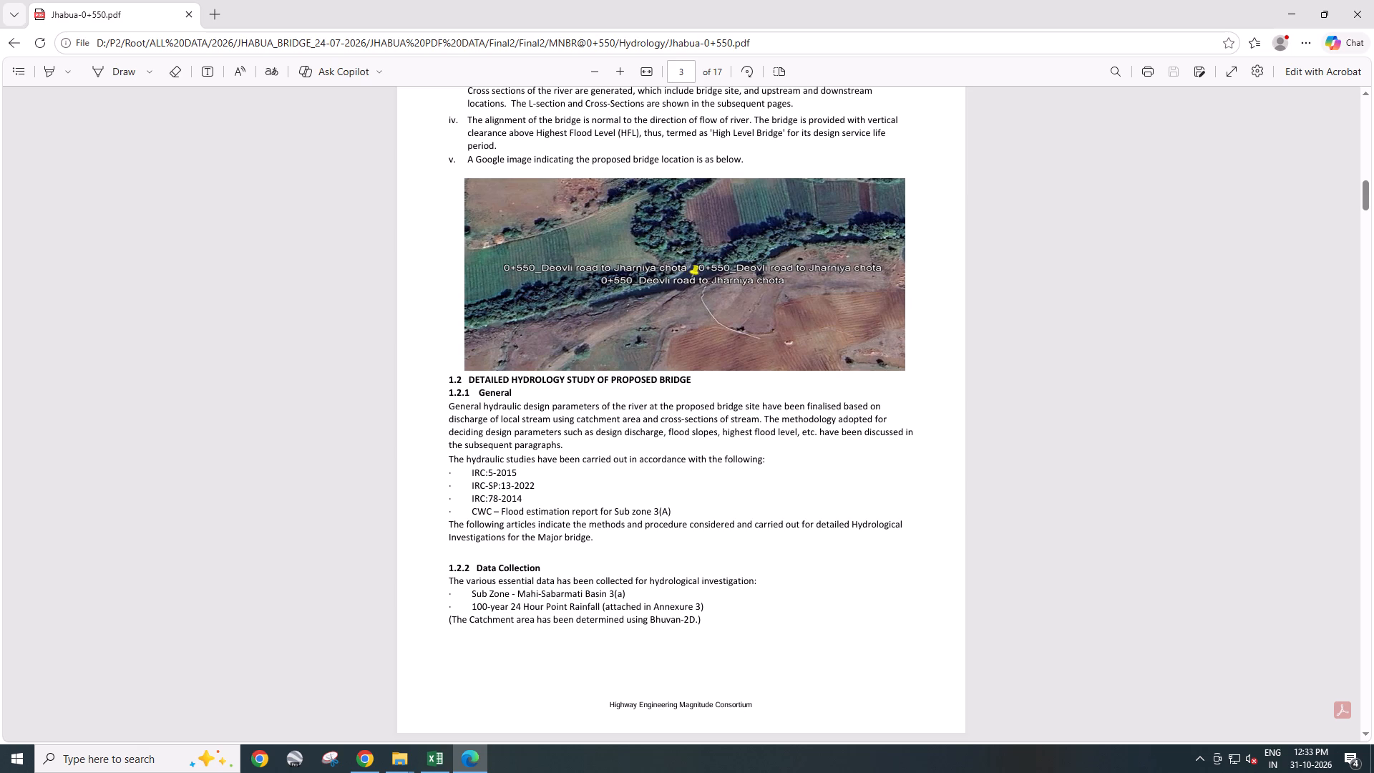
scroll(597, 505, "down", 9)
scroll(596, 509, "up", 1)
scroll(596, 509, "down", 8)
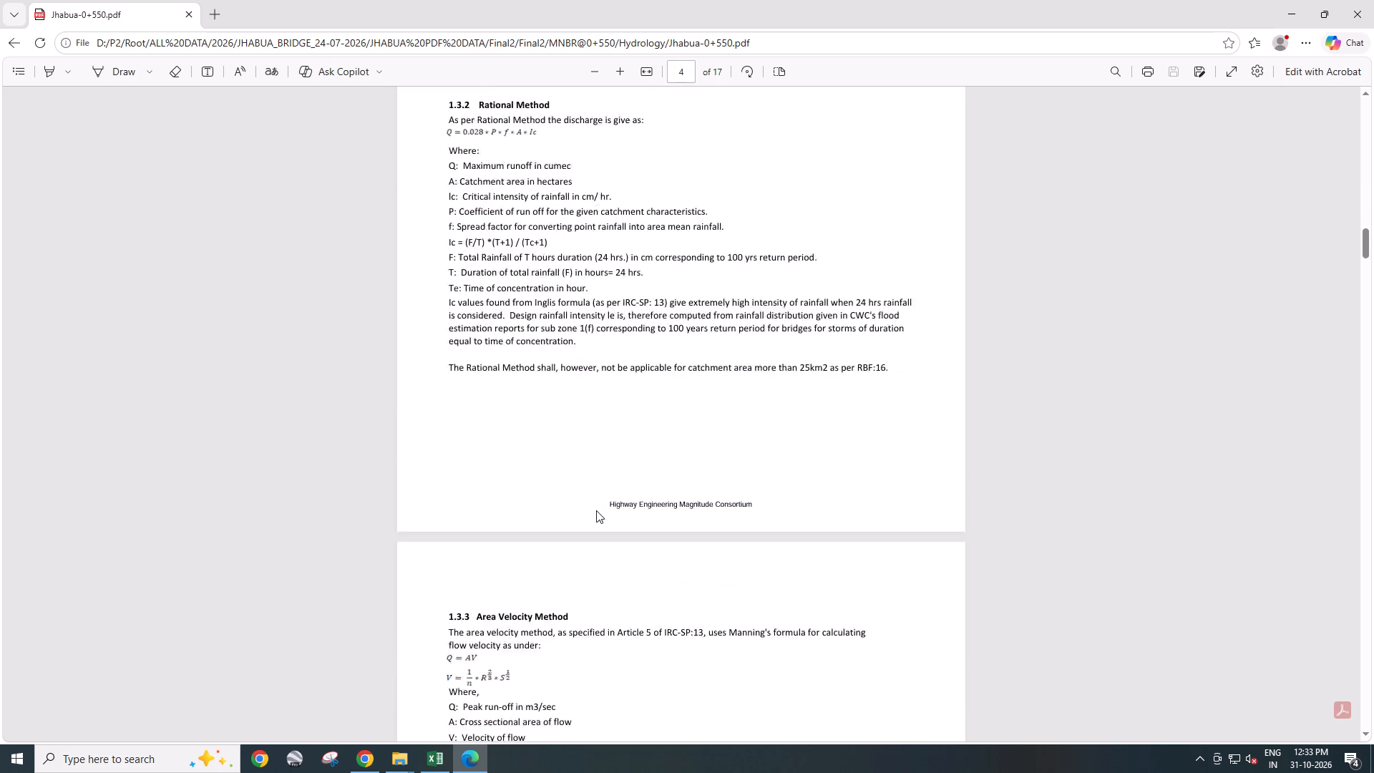
scroll(600, 499, "up", 9)
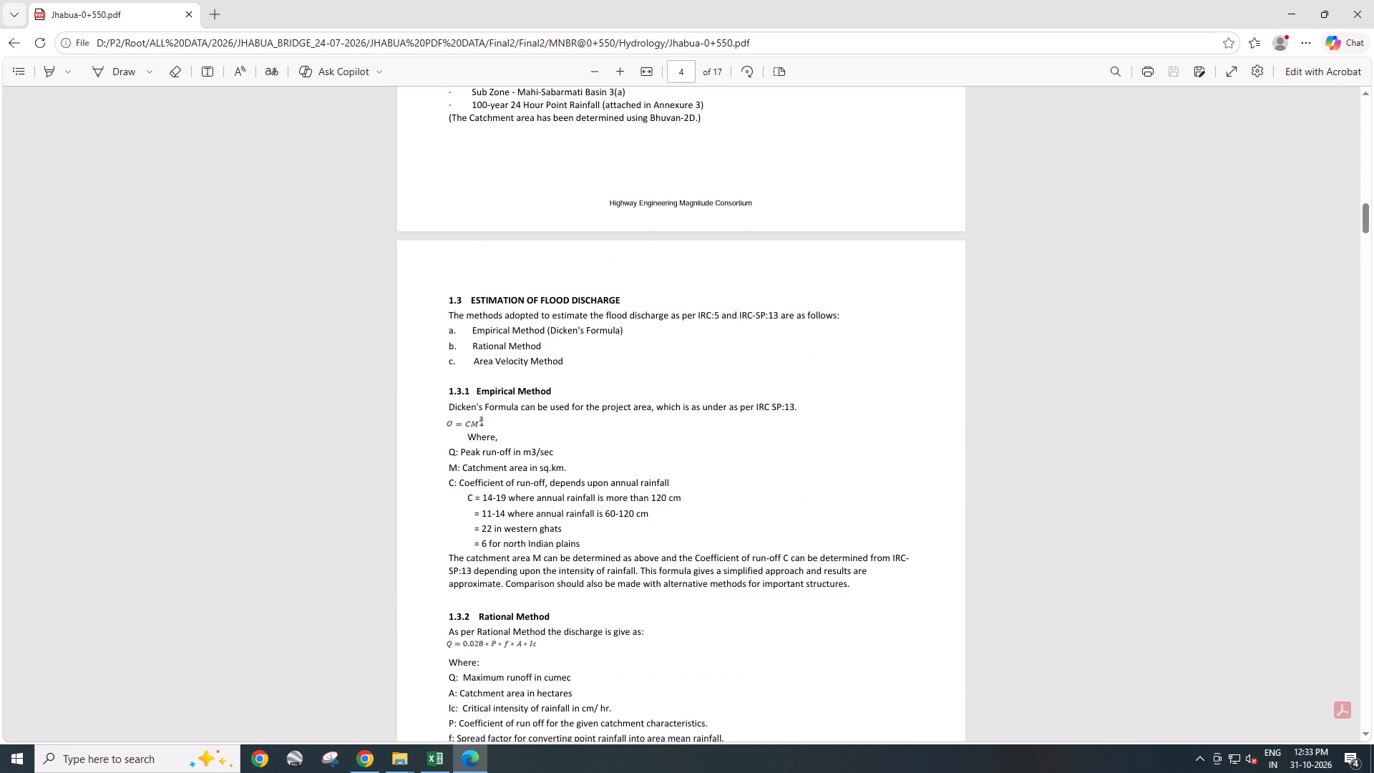
scroll(600, 498, "down", 7)
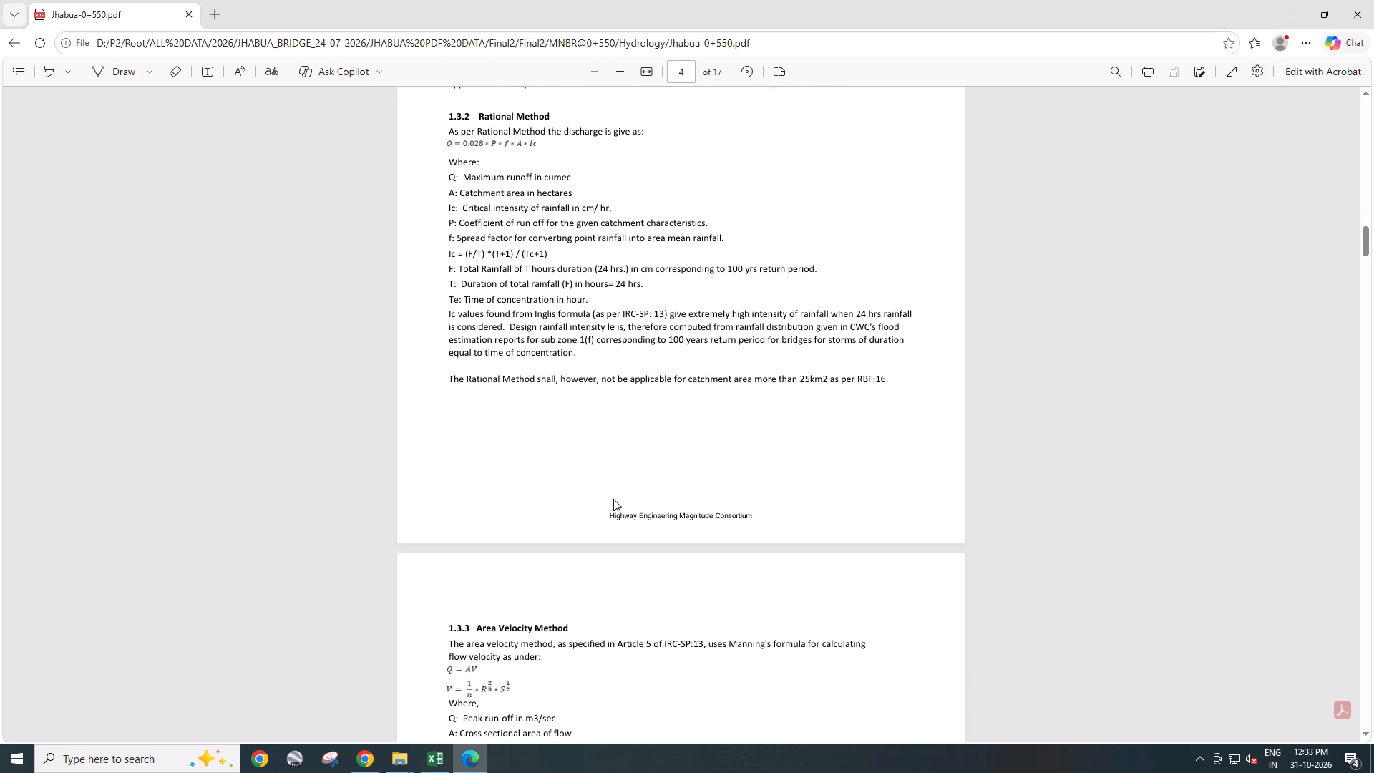
scroll(613, 499, "down", 4)
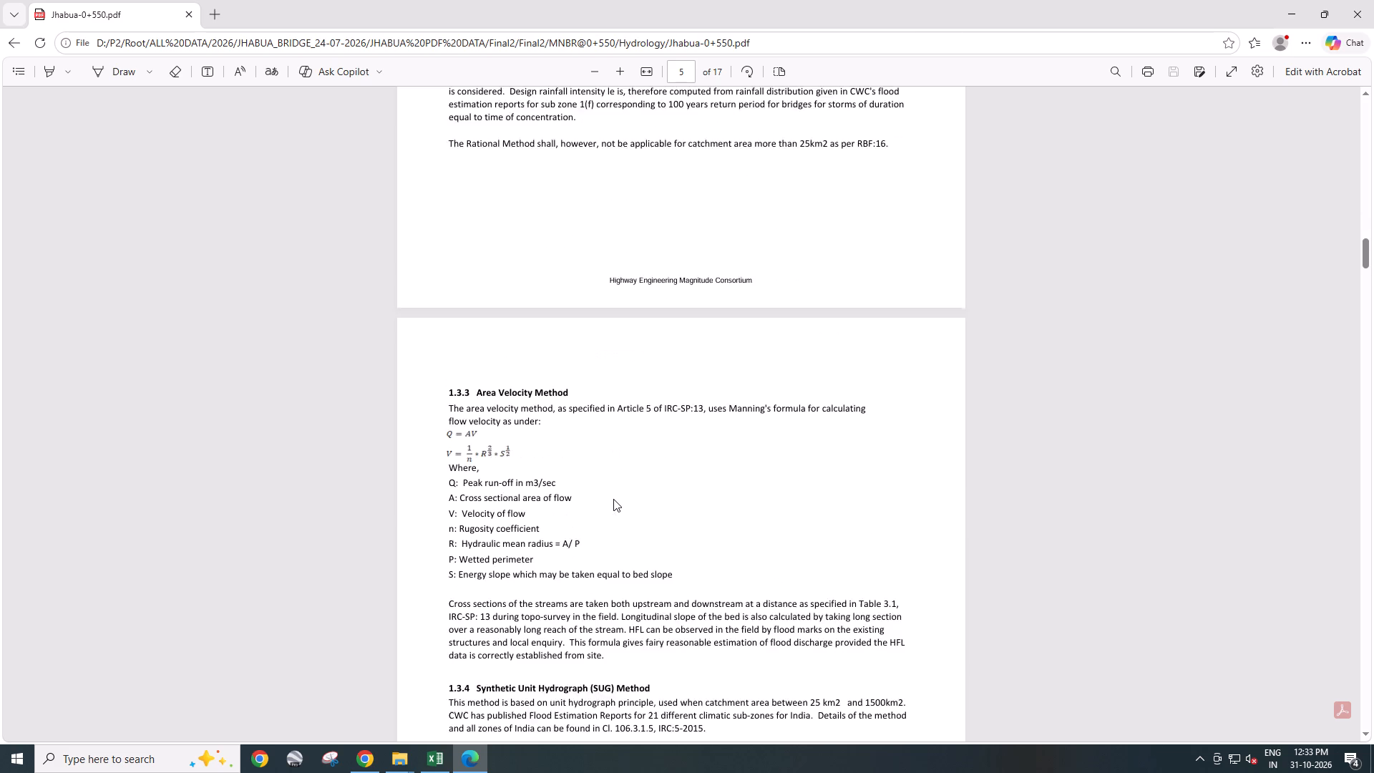
scroll(613, 499, "down", 2)
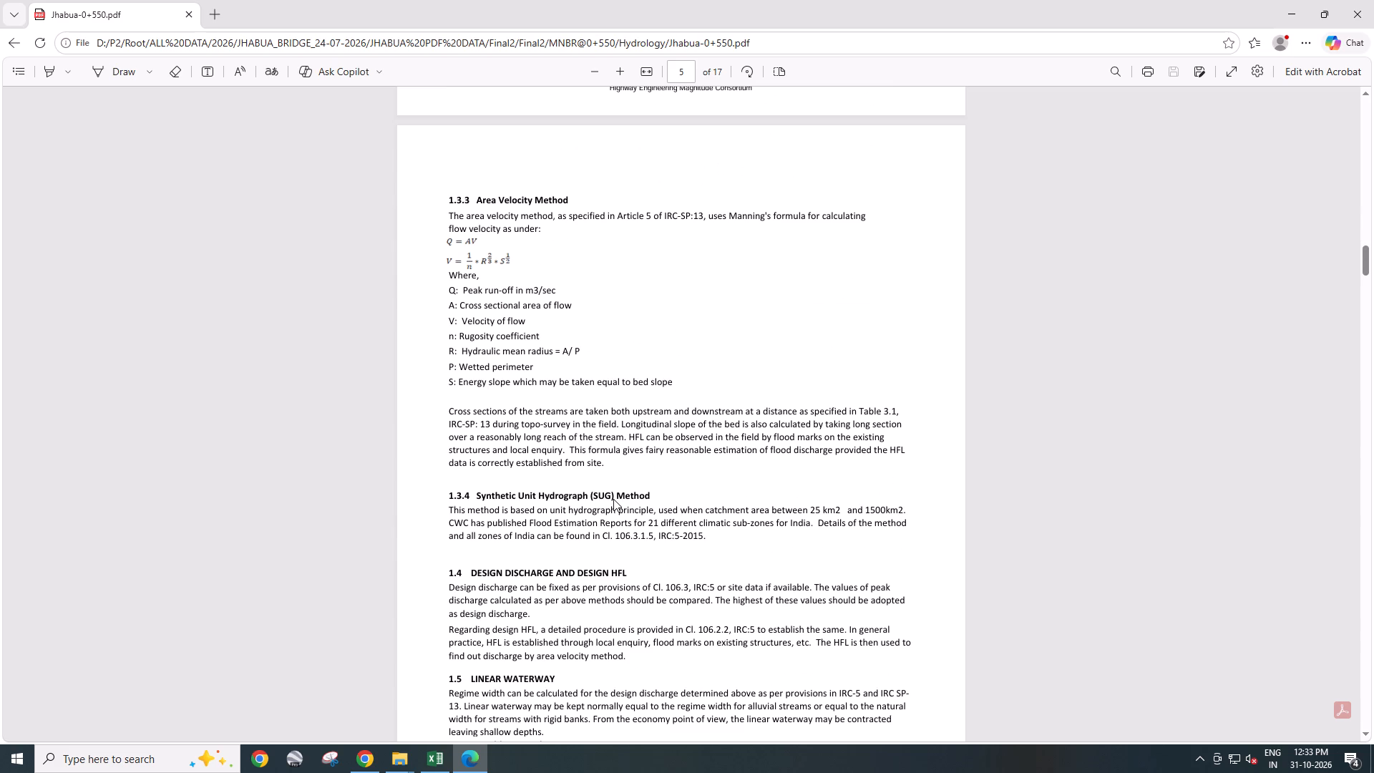
scroll(613, 499, "down", 13)
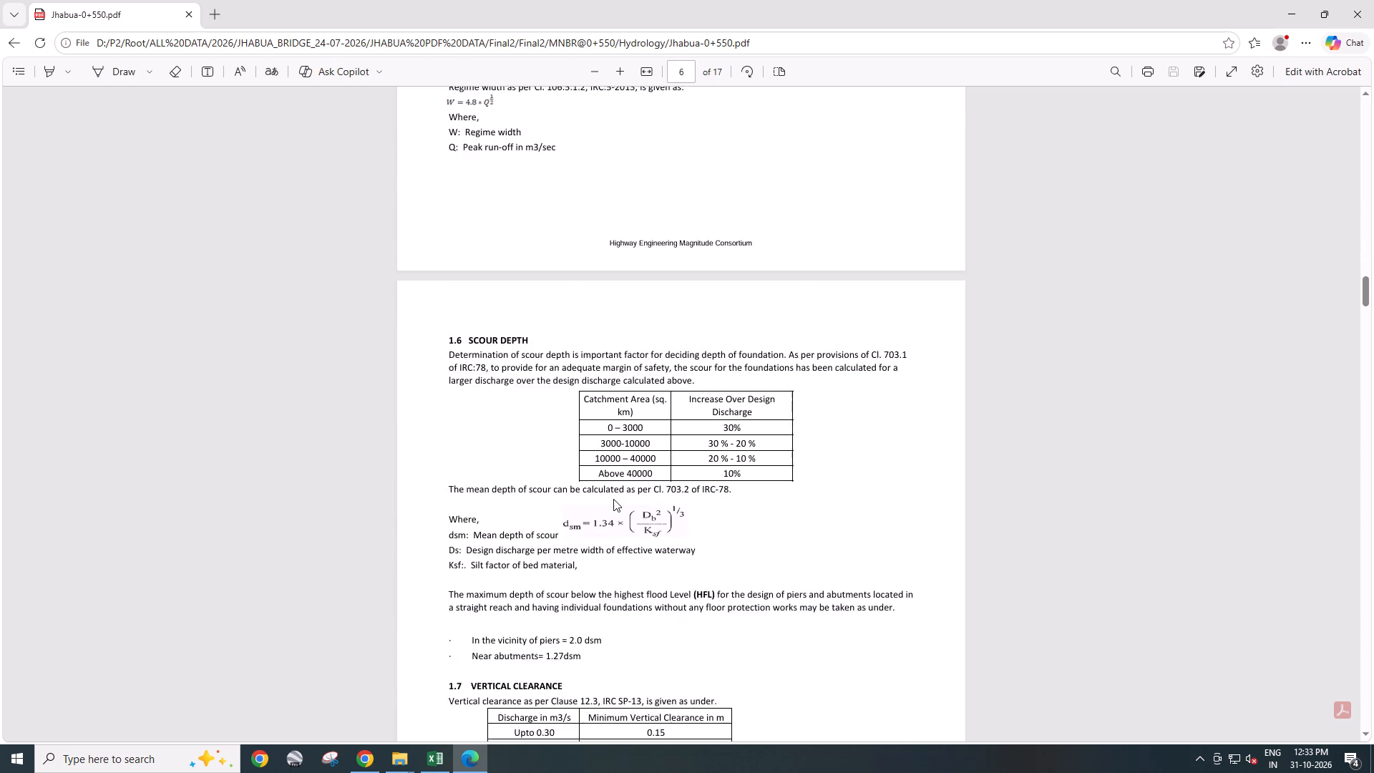
scroll(613, 499, "down", 15)
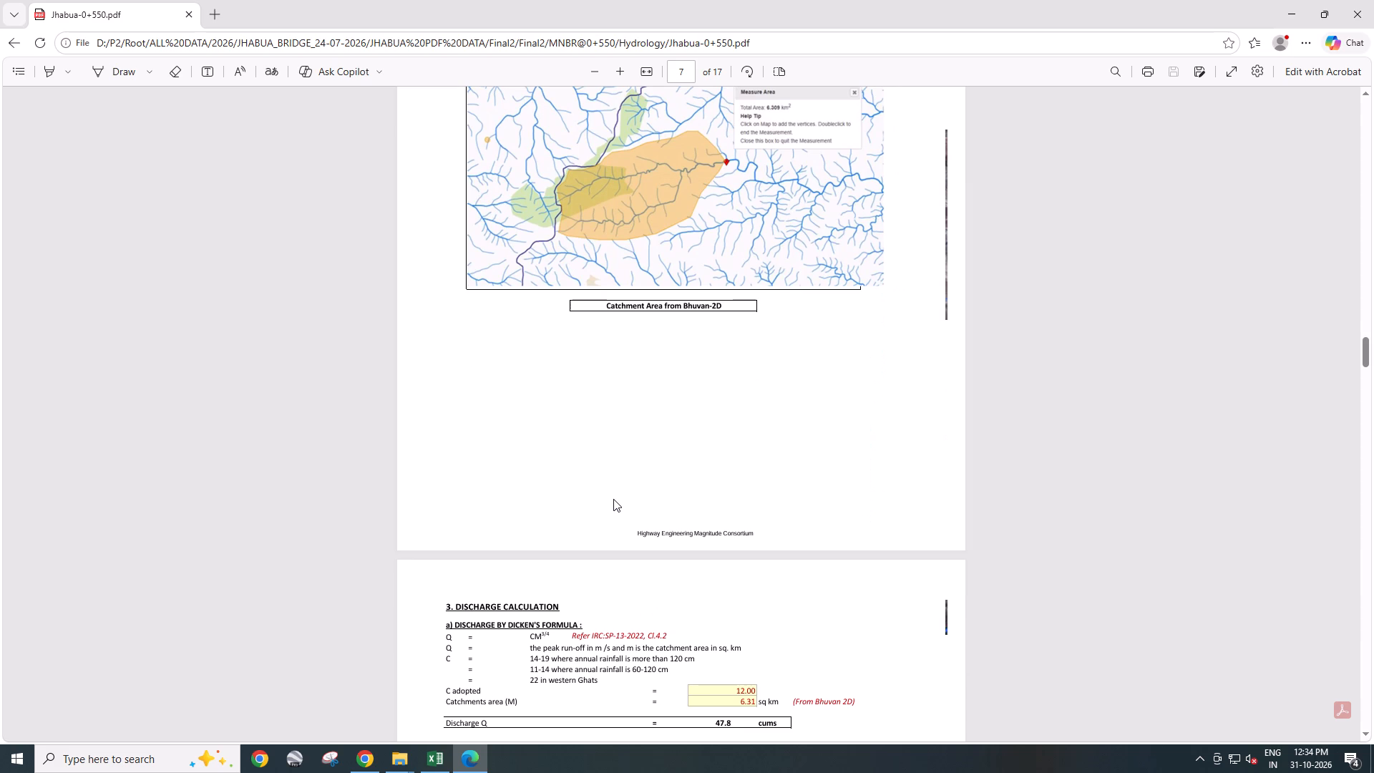
scroll(613, 509, "down", 9)
scroll(613, 510, "up", 3)
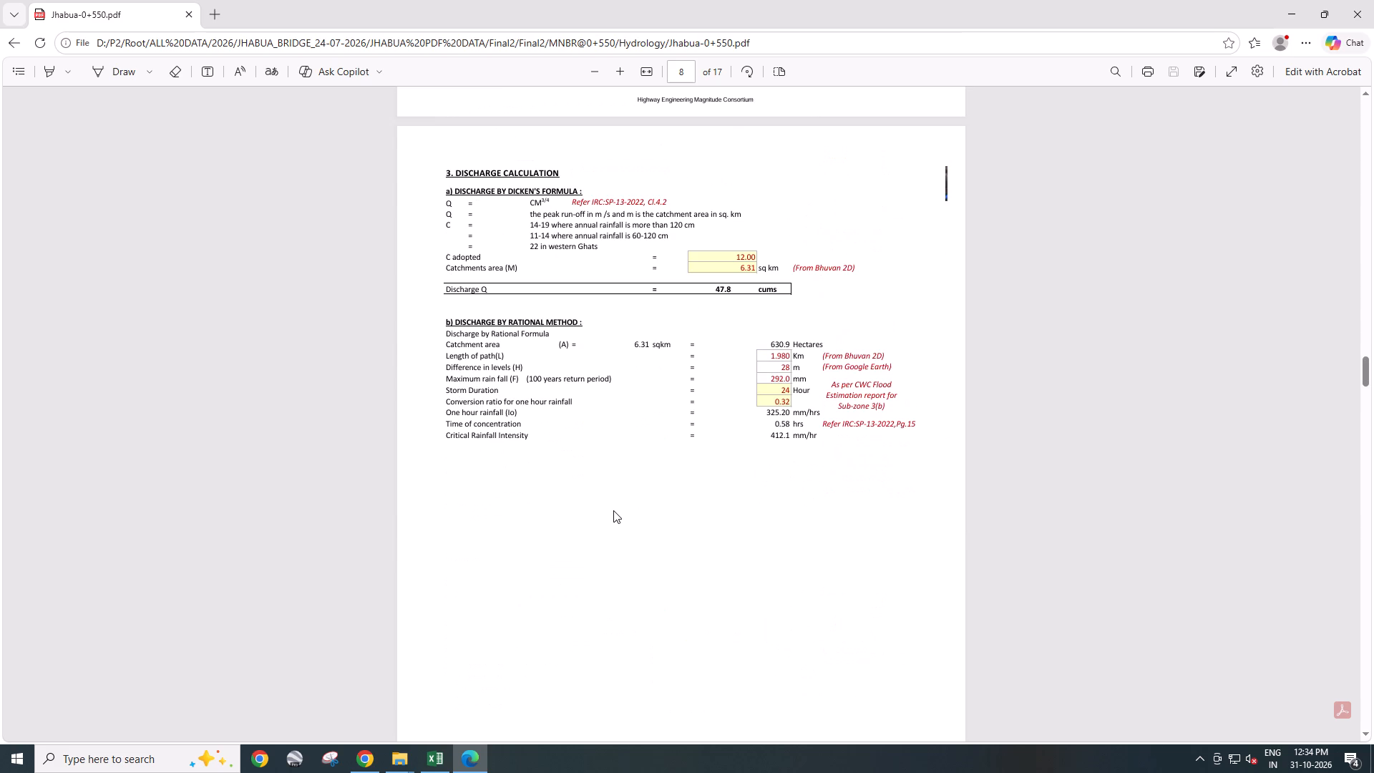
scroll(613, 510, "down", 16)
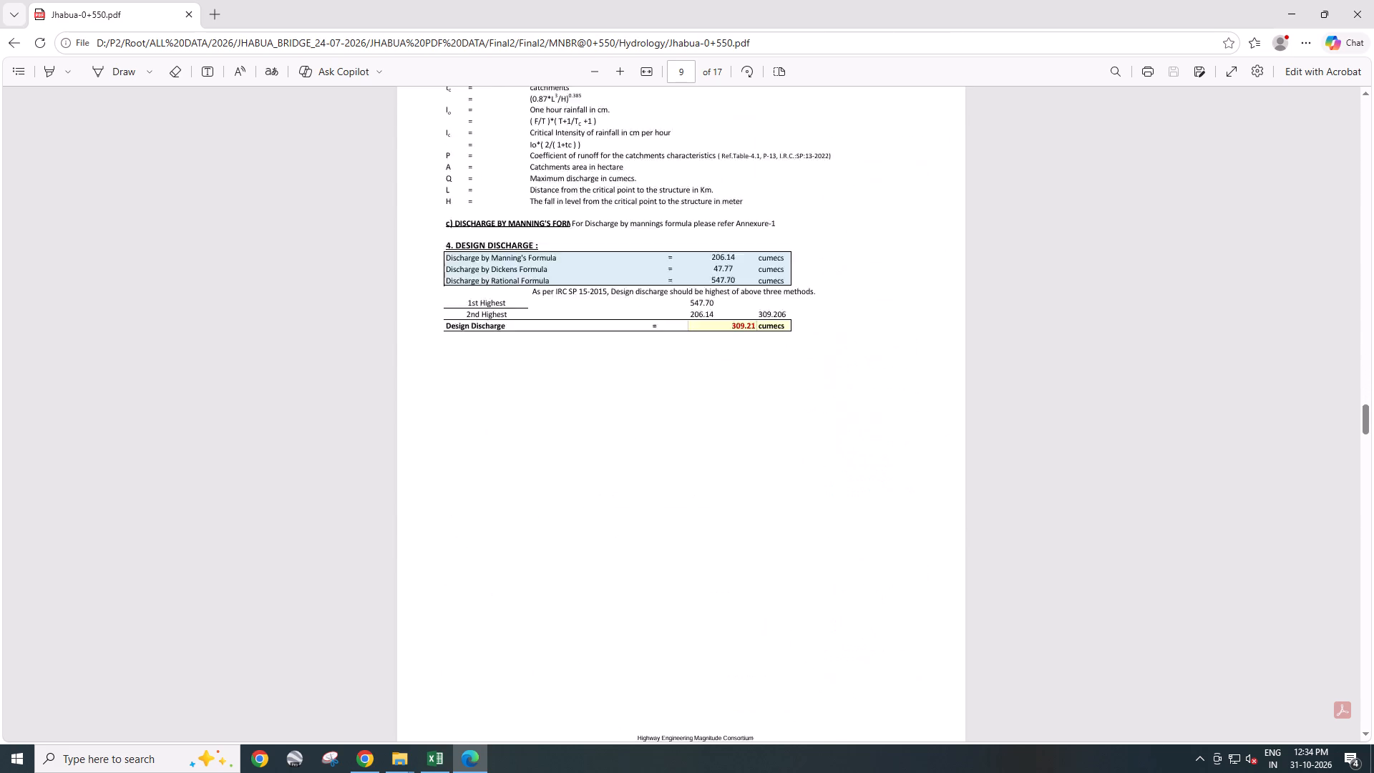
scroll(620, 496, "down", 20)
scroll(620, 496, "down", 9)
scroll(620, 496, "up", 1)
scroll(620, 496, "down", 13)
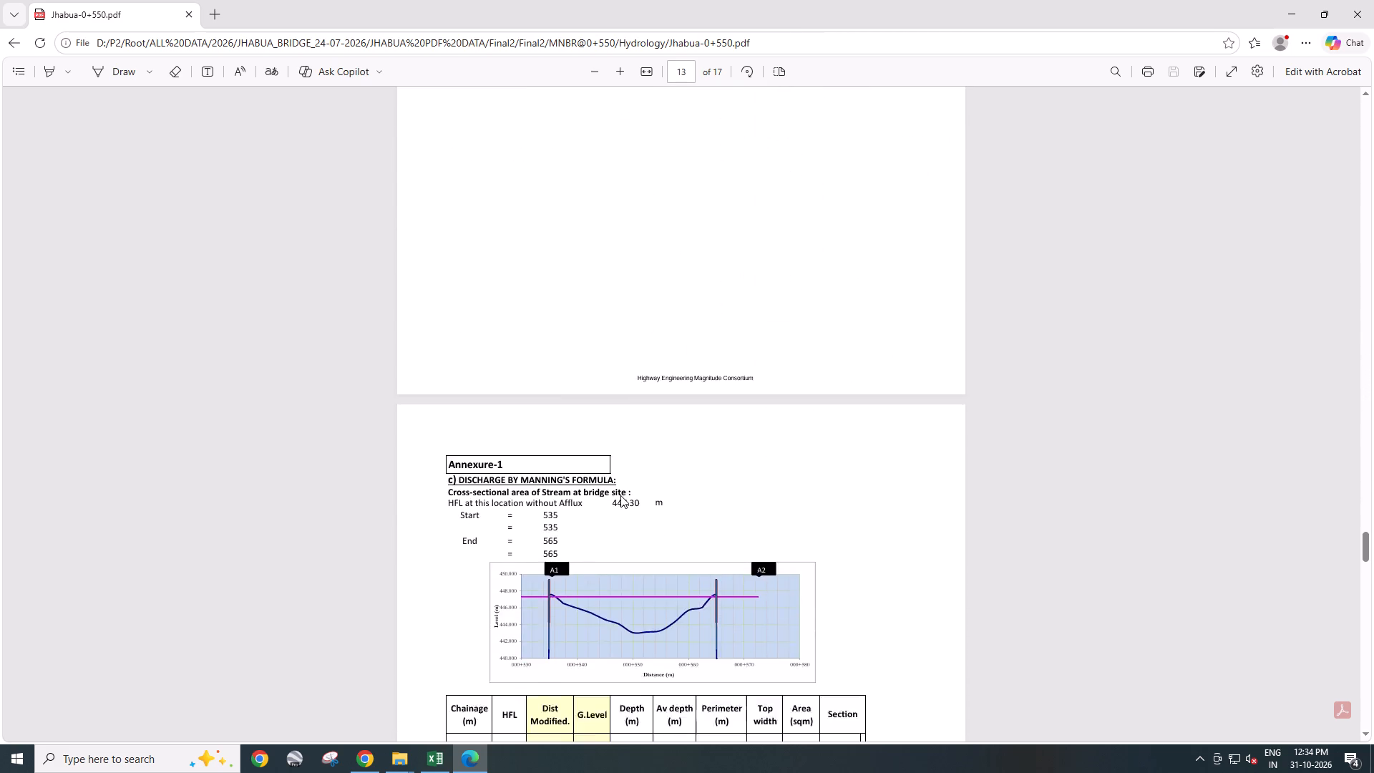
scroll(620, 495, "down", 20)
scroll(620, 495, "down", 19)
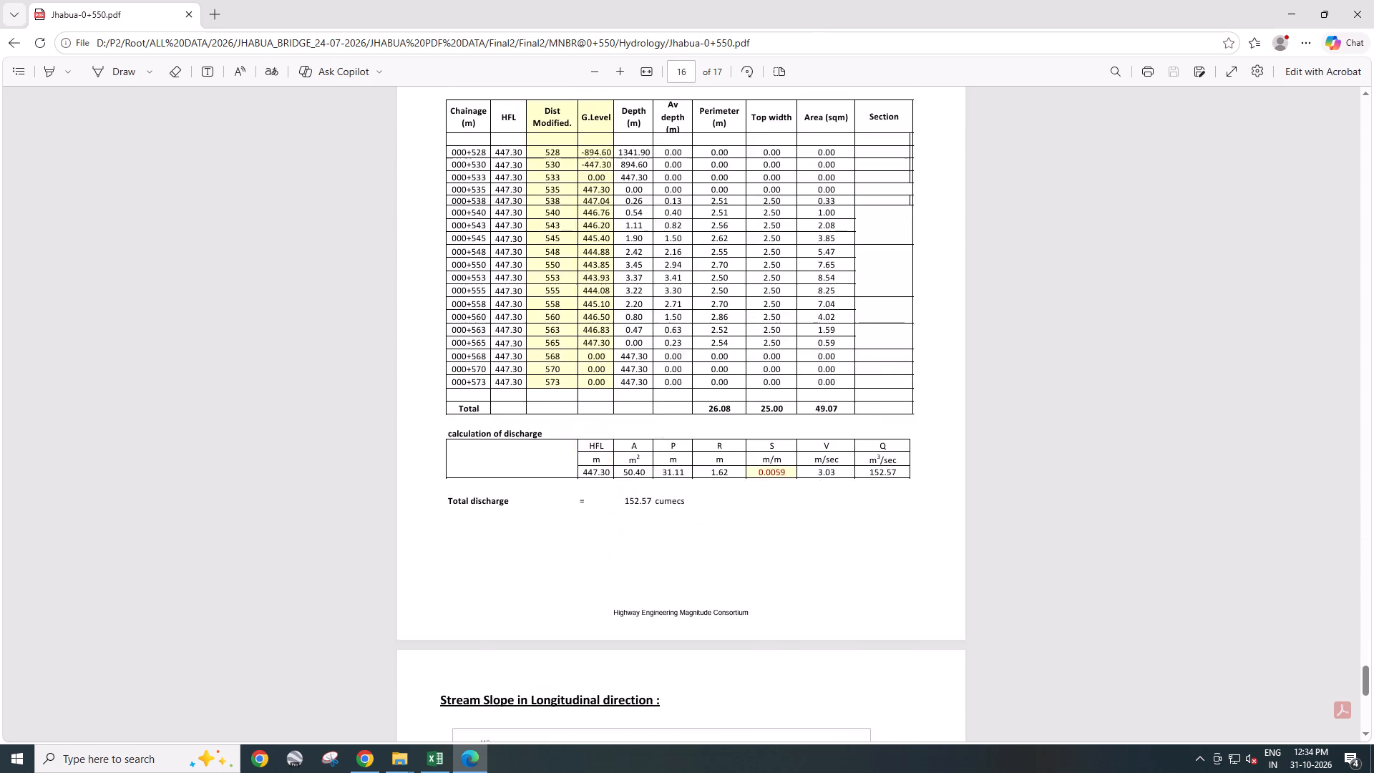
scroll(623, 485, "down", 17)
scroll(623, 485, "up", 1)
scroll(623, 485, "down", 1)
left_click(1363, 0)
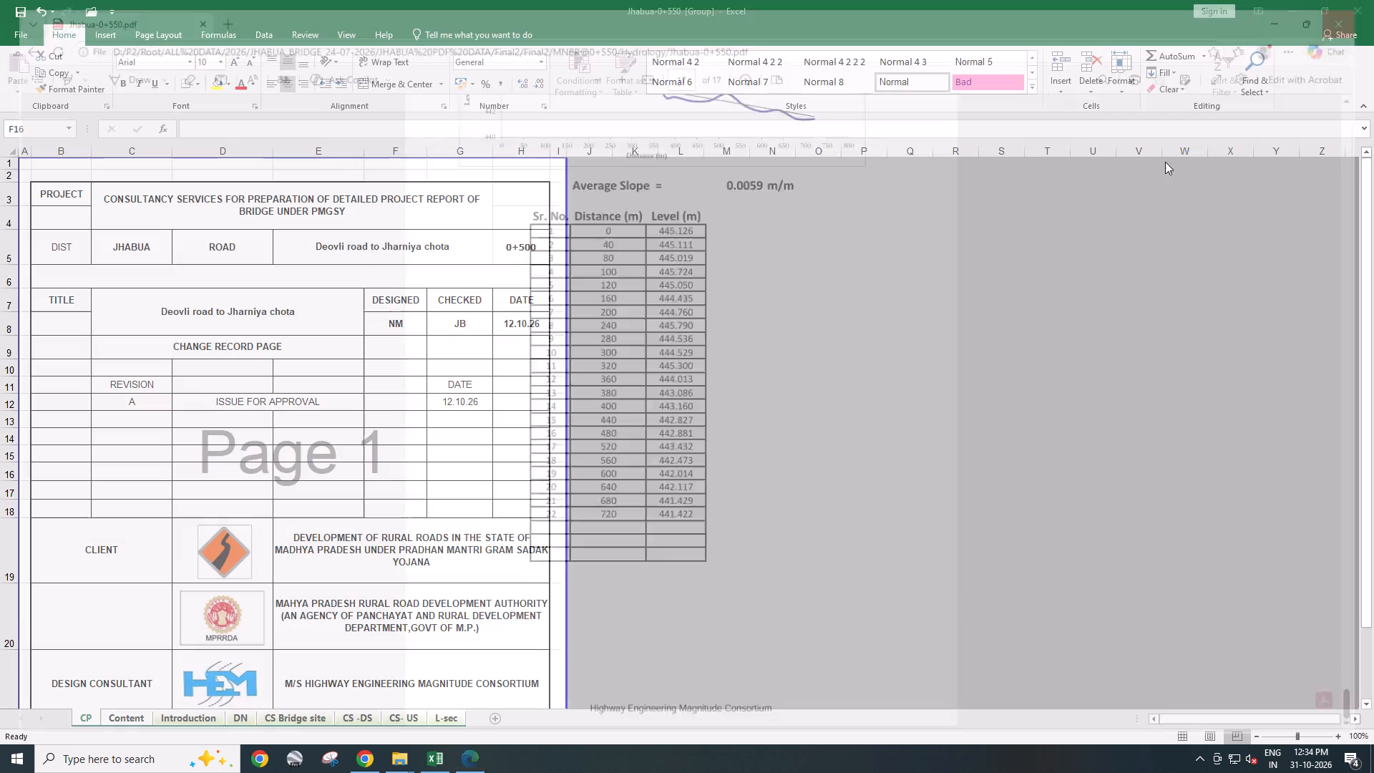
Close the Jhabua-0+550 workbook.
left_click(1364, 0)
left_click(696, 397)
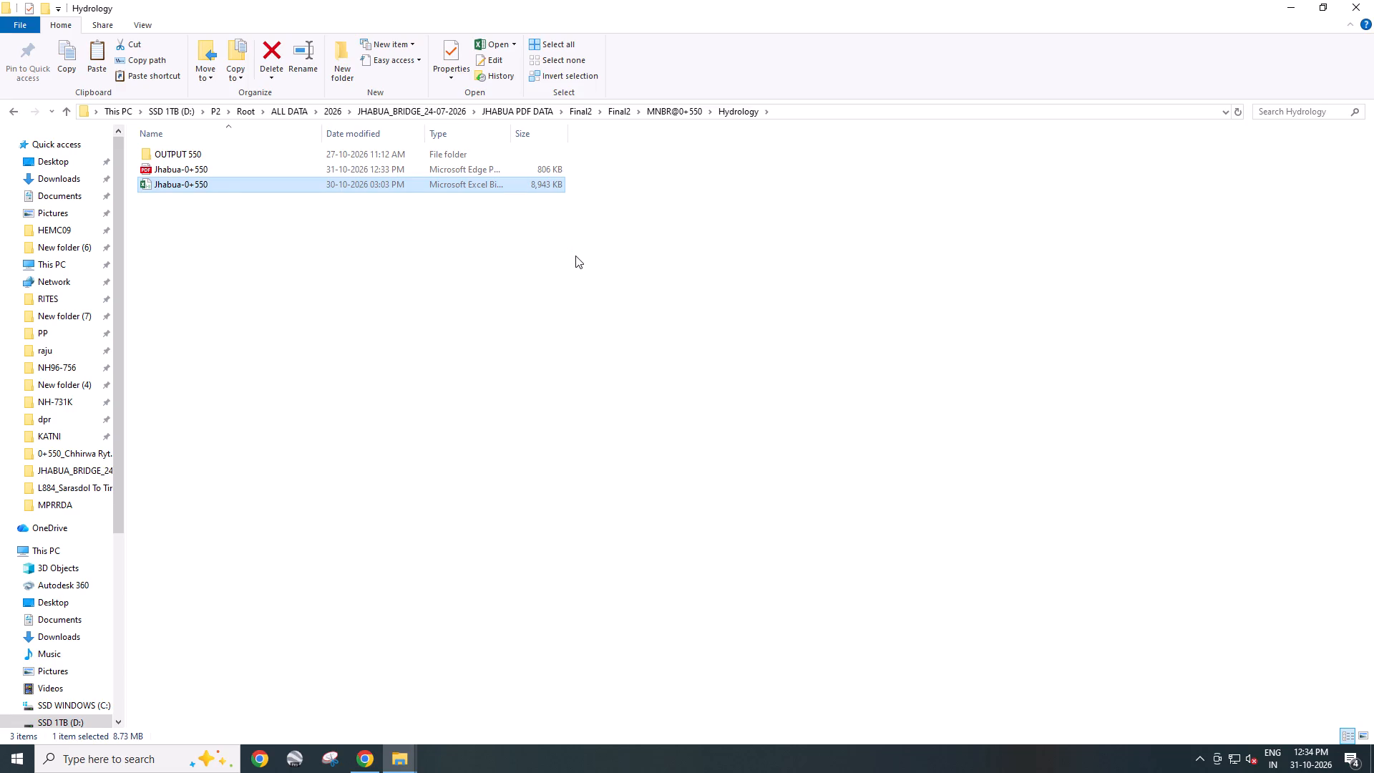
Open the Jhabua 0+850 workbook from the Hydrology folder of MNBR@0+850 under Final2.
left_click(665, 110)
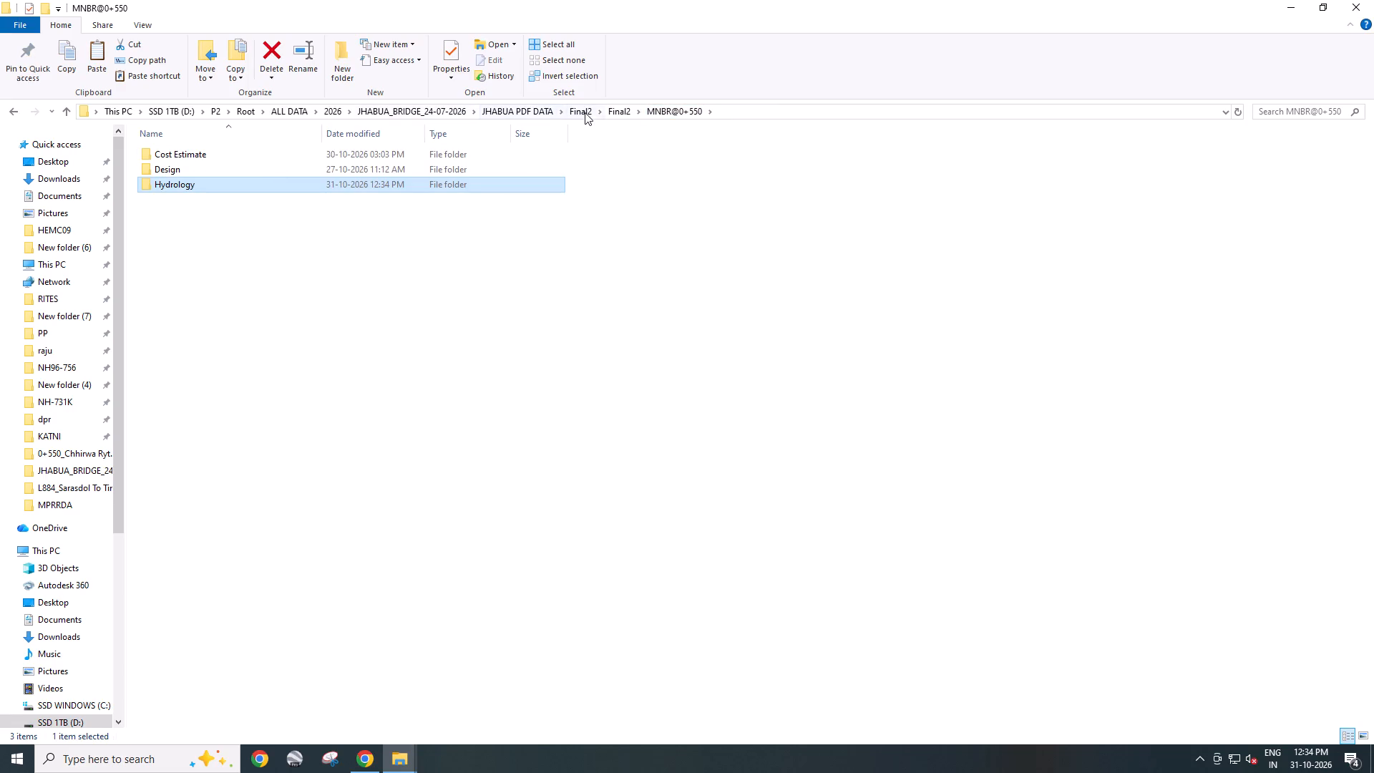
left_click(610, 112)
double_click(158, 199)
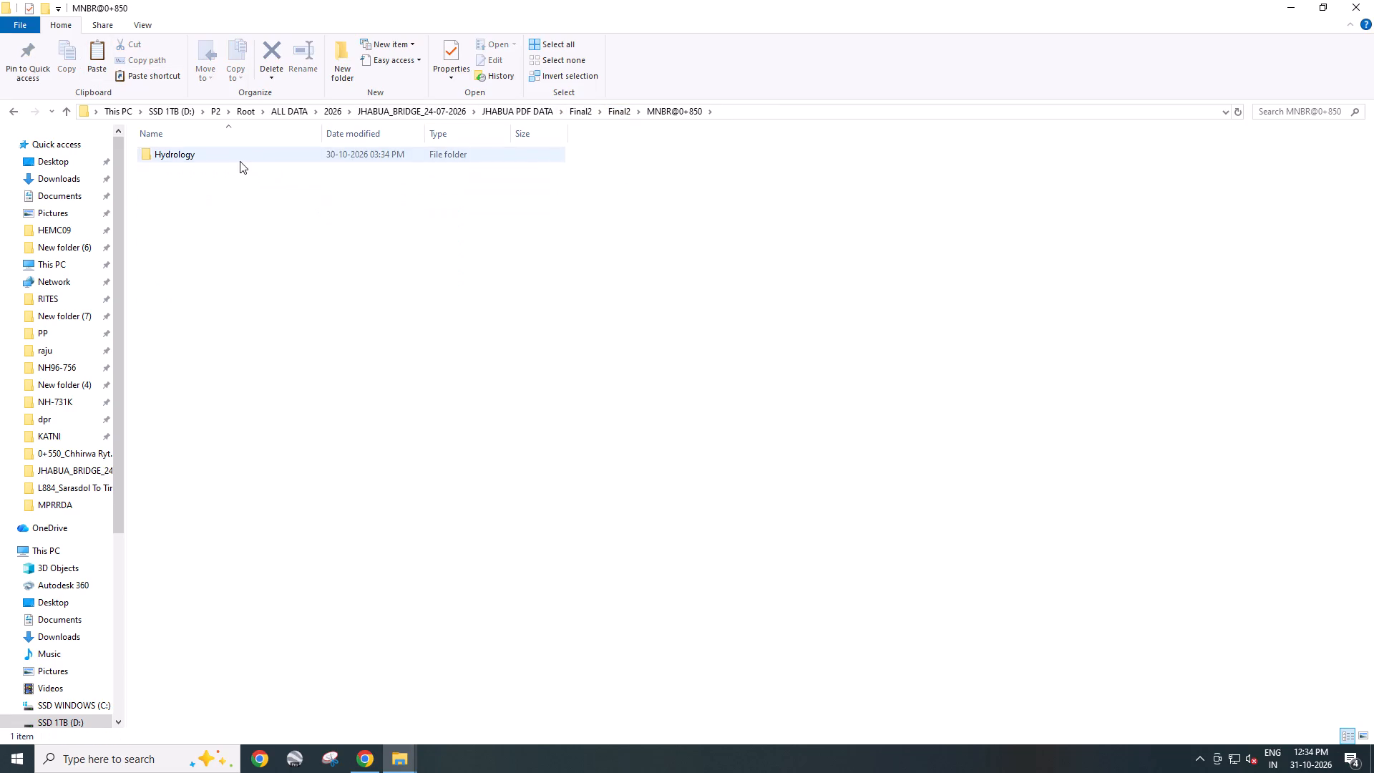
double_click(240, 161)
double_click(223, 174)
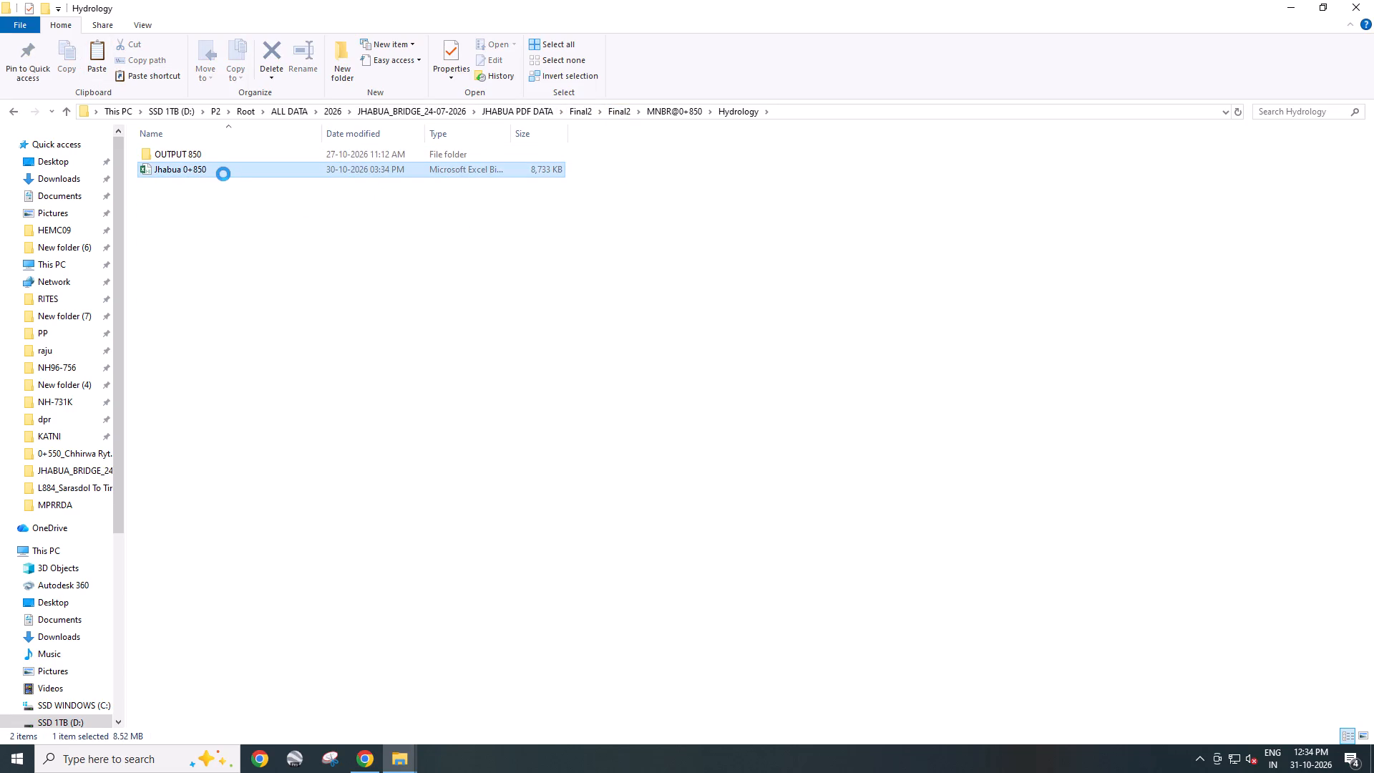
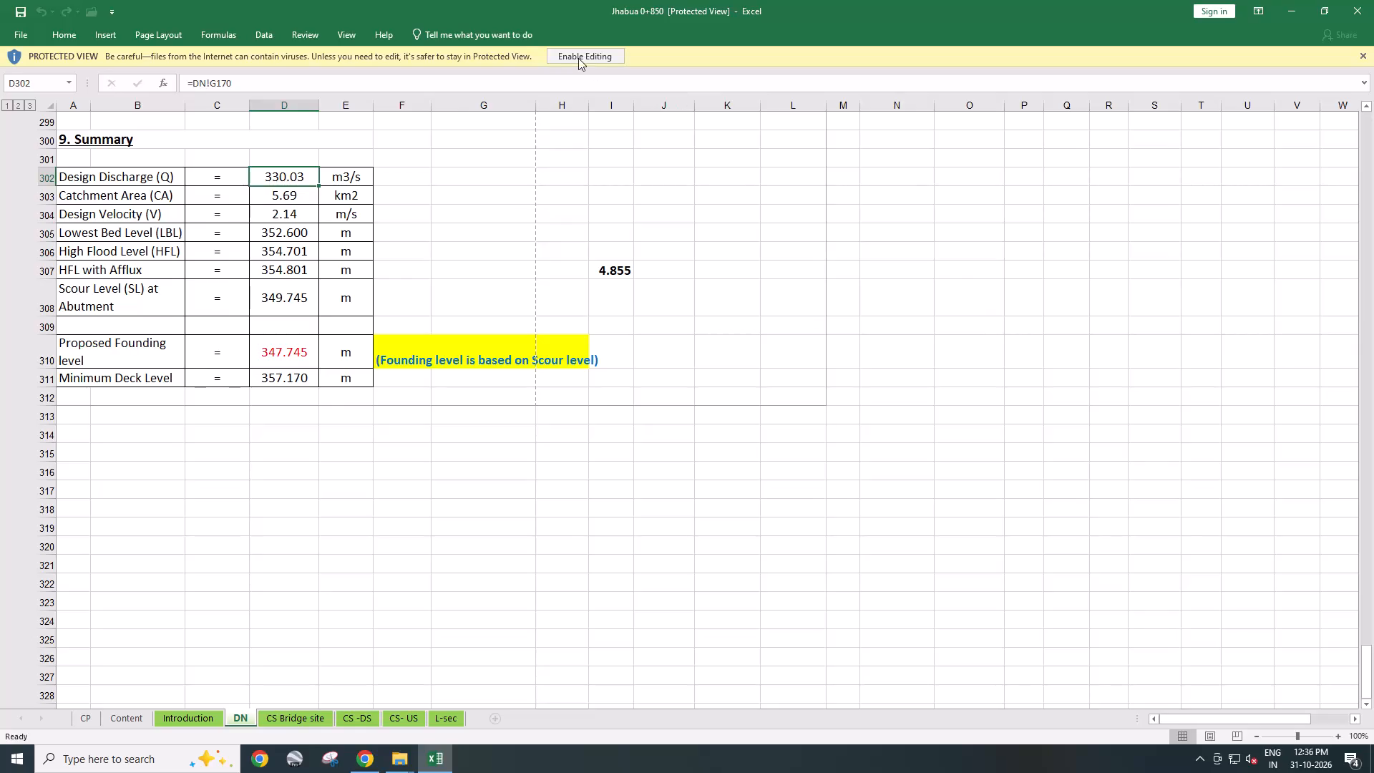
Enable editing and content for the Jhabua 0+850 workbook and select all of its sheets.
left_click(578, 58)
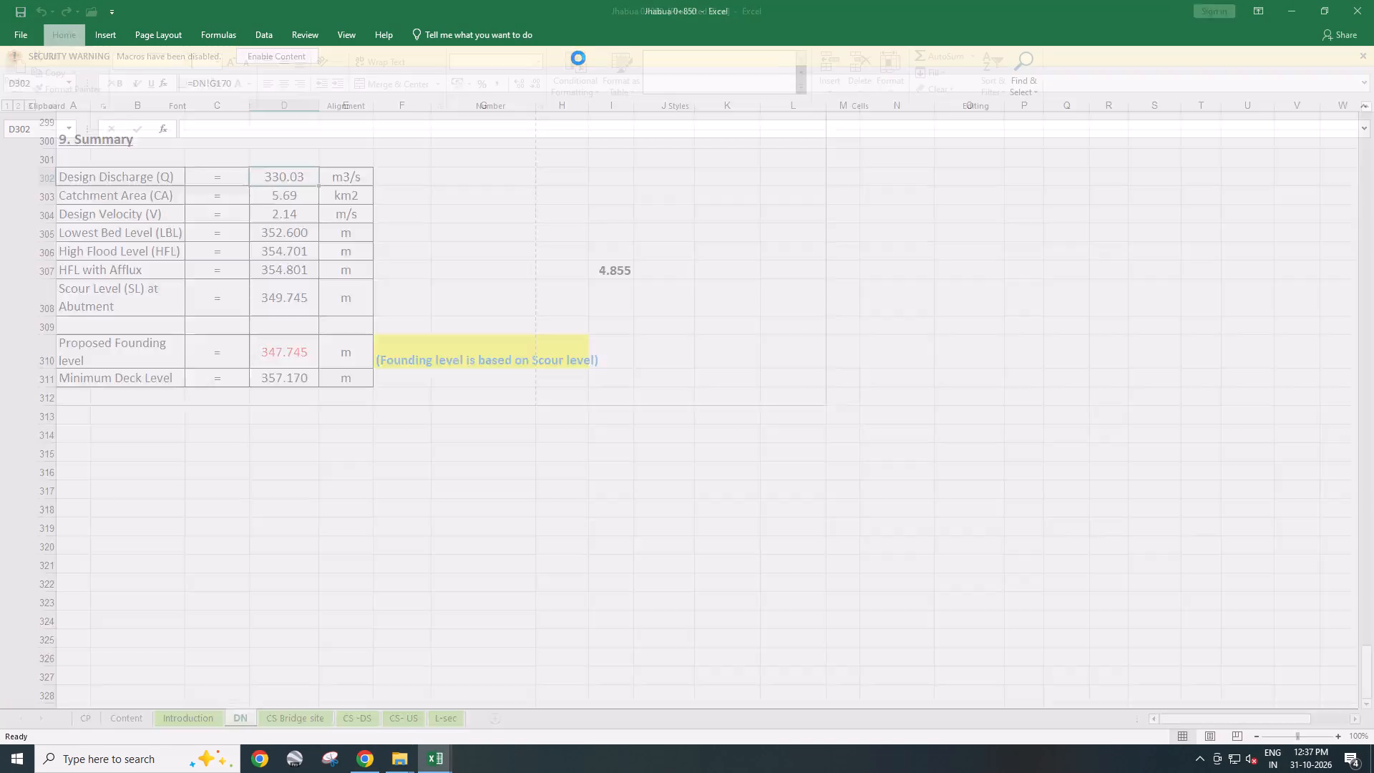
left_click(255, 120)
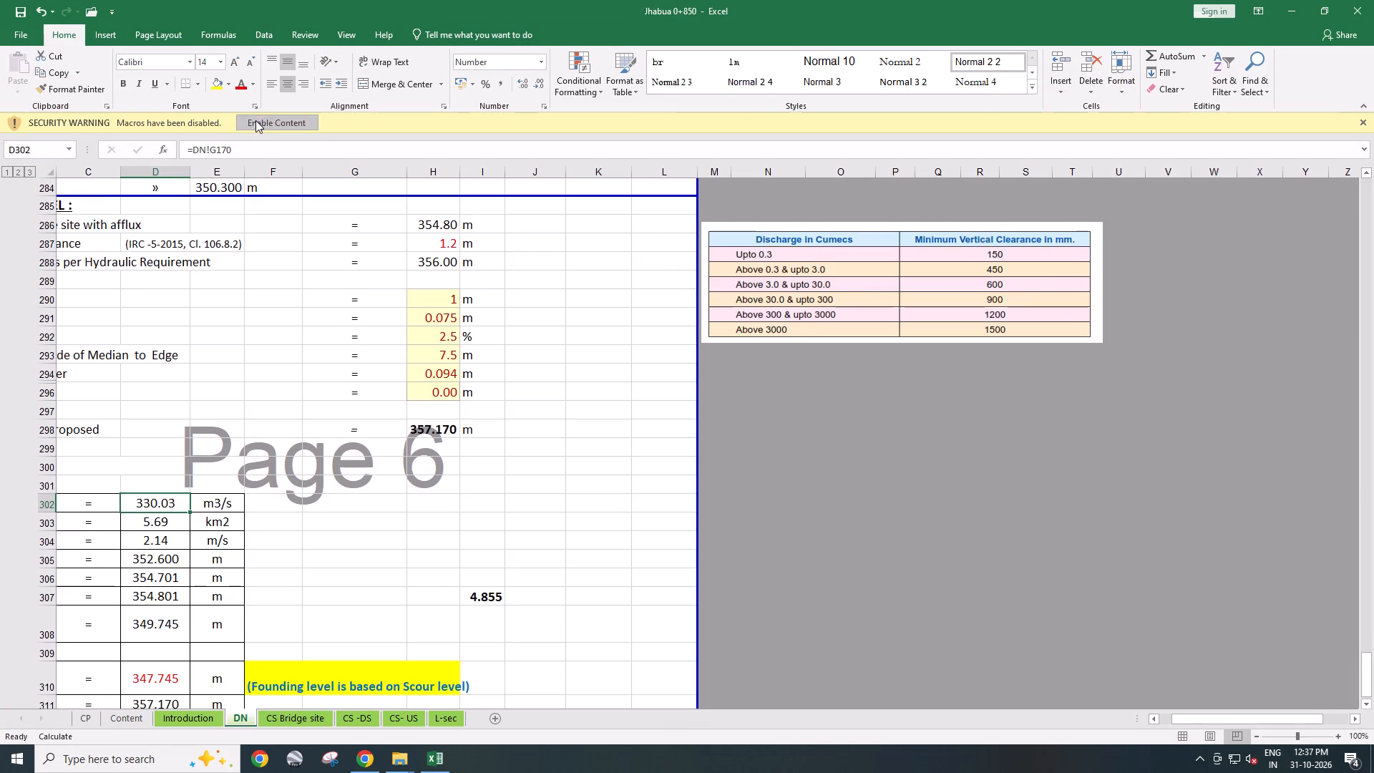
right_click(81, 715)
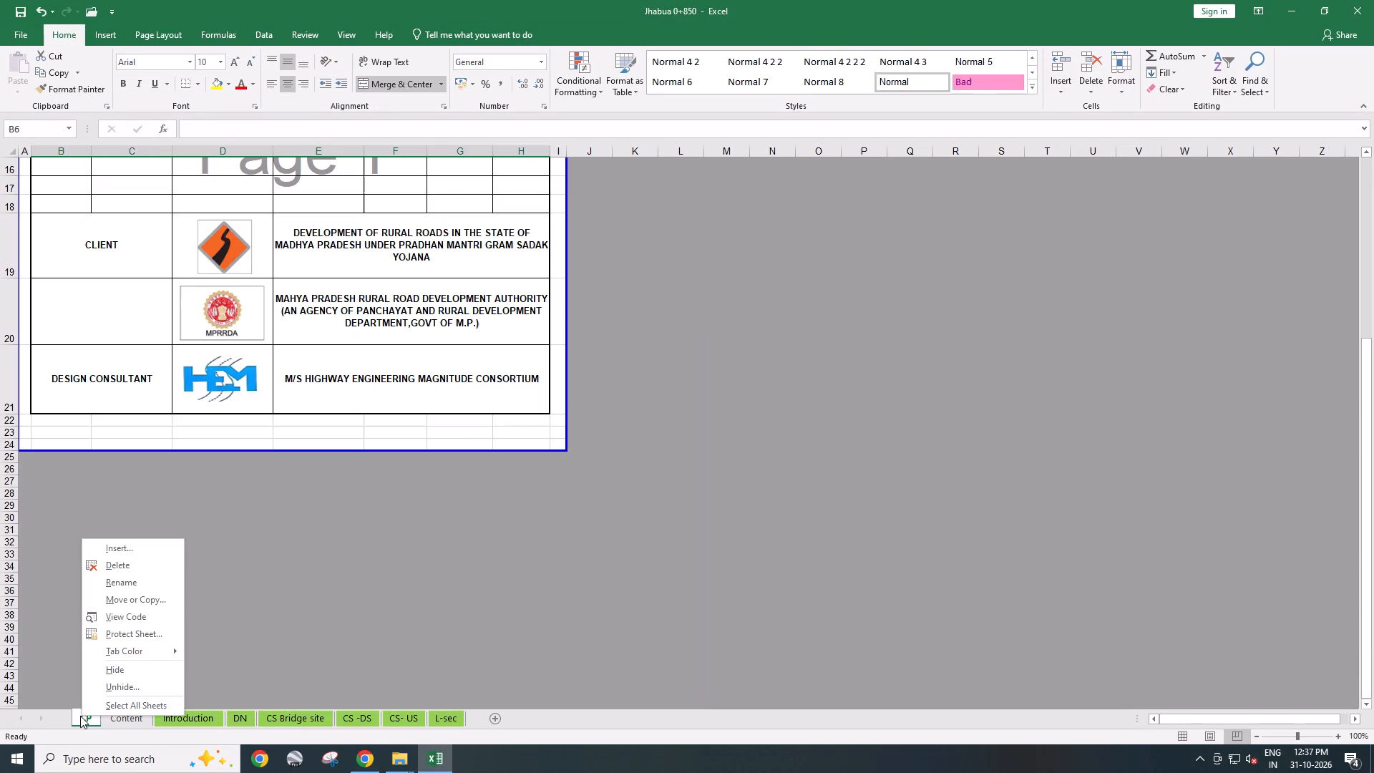
left_click(113, 706)
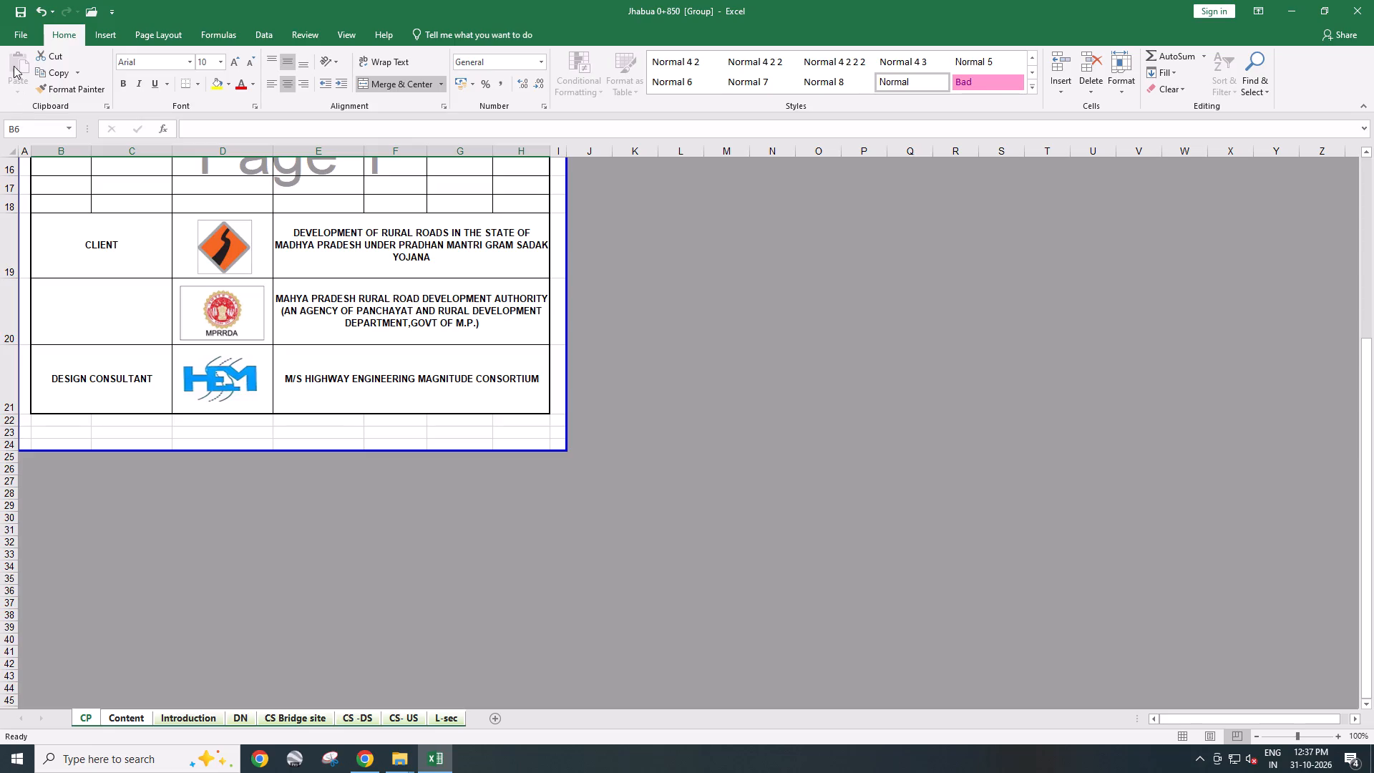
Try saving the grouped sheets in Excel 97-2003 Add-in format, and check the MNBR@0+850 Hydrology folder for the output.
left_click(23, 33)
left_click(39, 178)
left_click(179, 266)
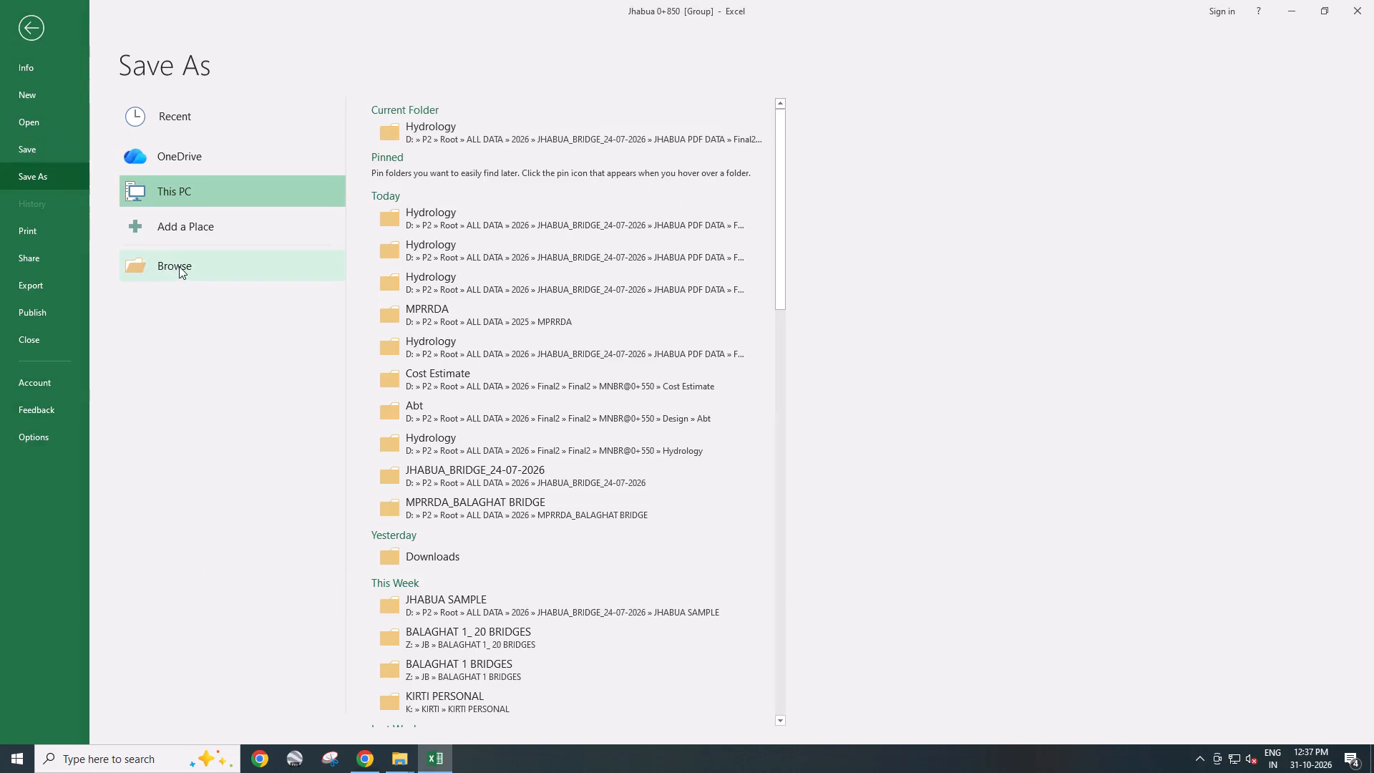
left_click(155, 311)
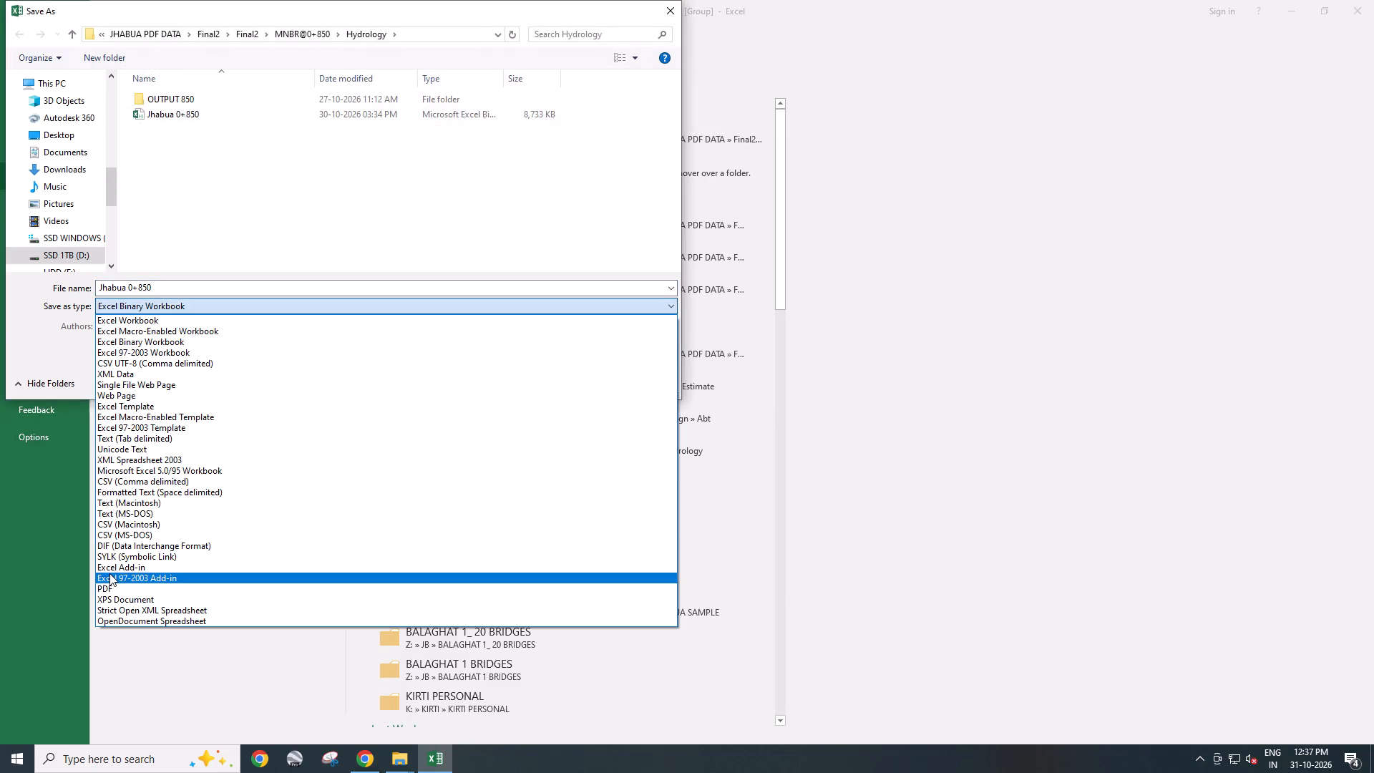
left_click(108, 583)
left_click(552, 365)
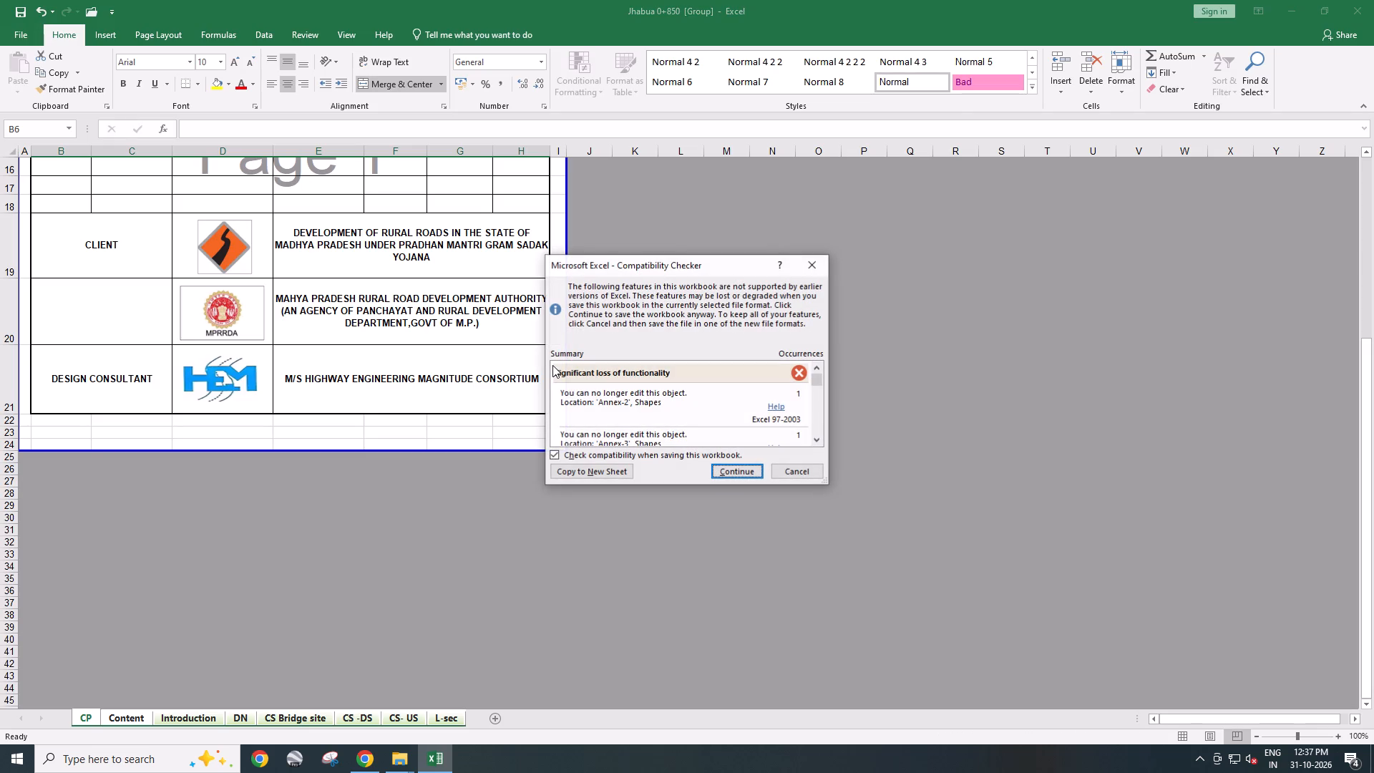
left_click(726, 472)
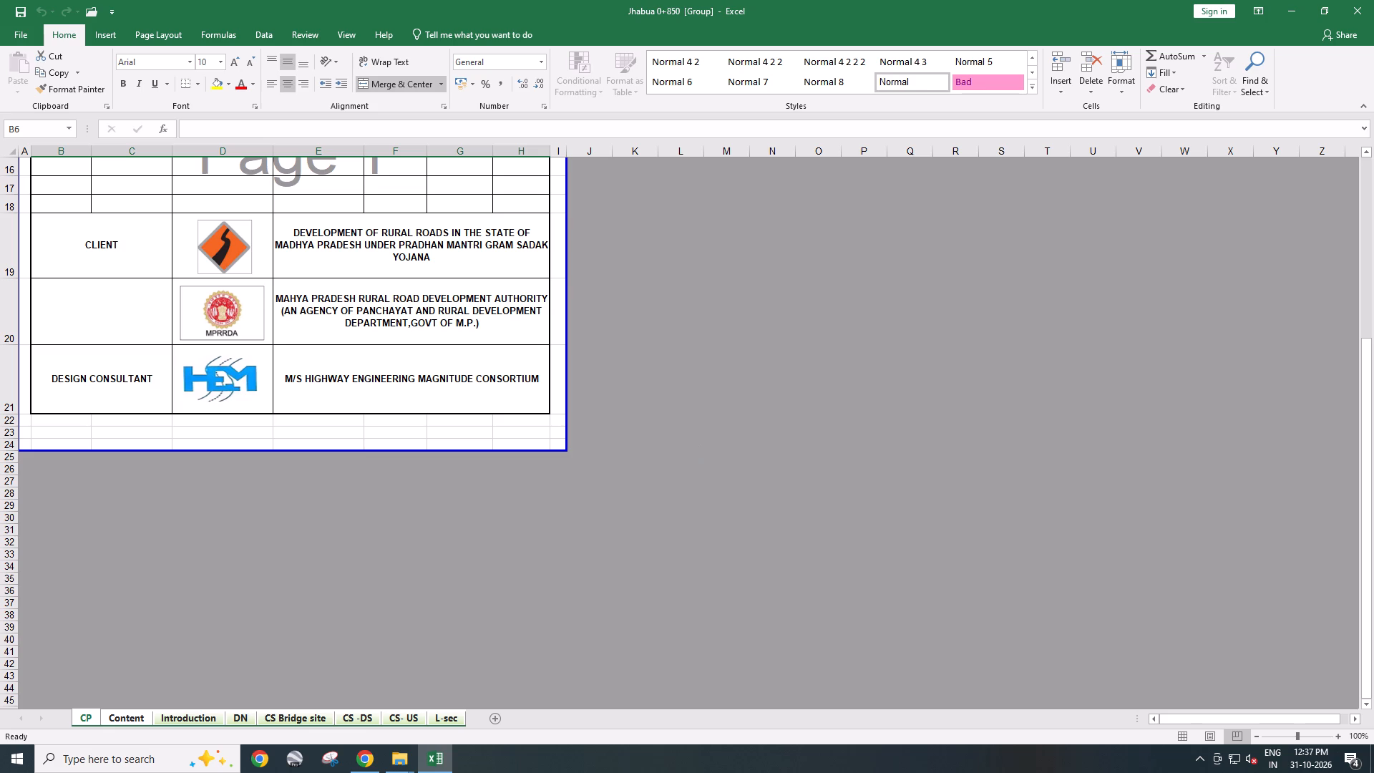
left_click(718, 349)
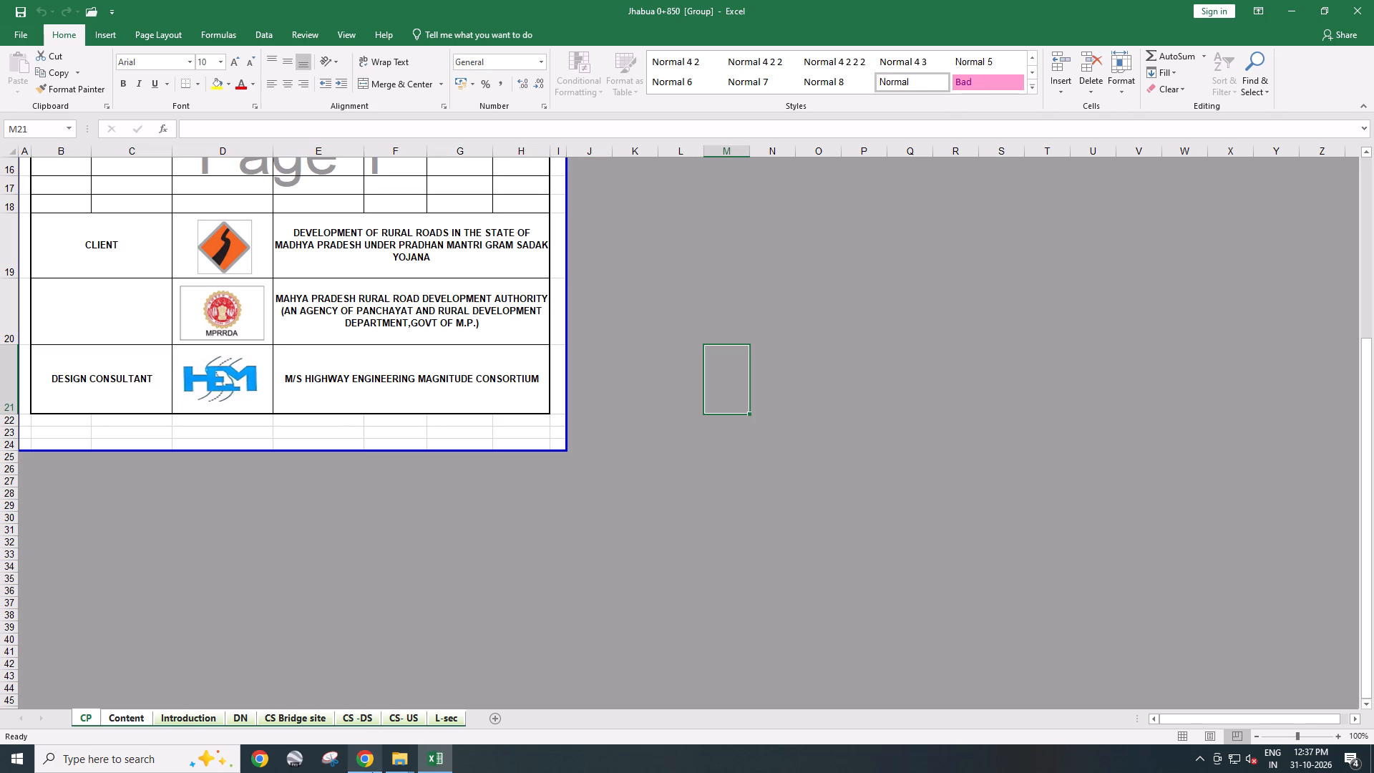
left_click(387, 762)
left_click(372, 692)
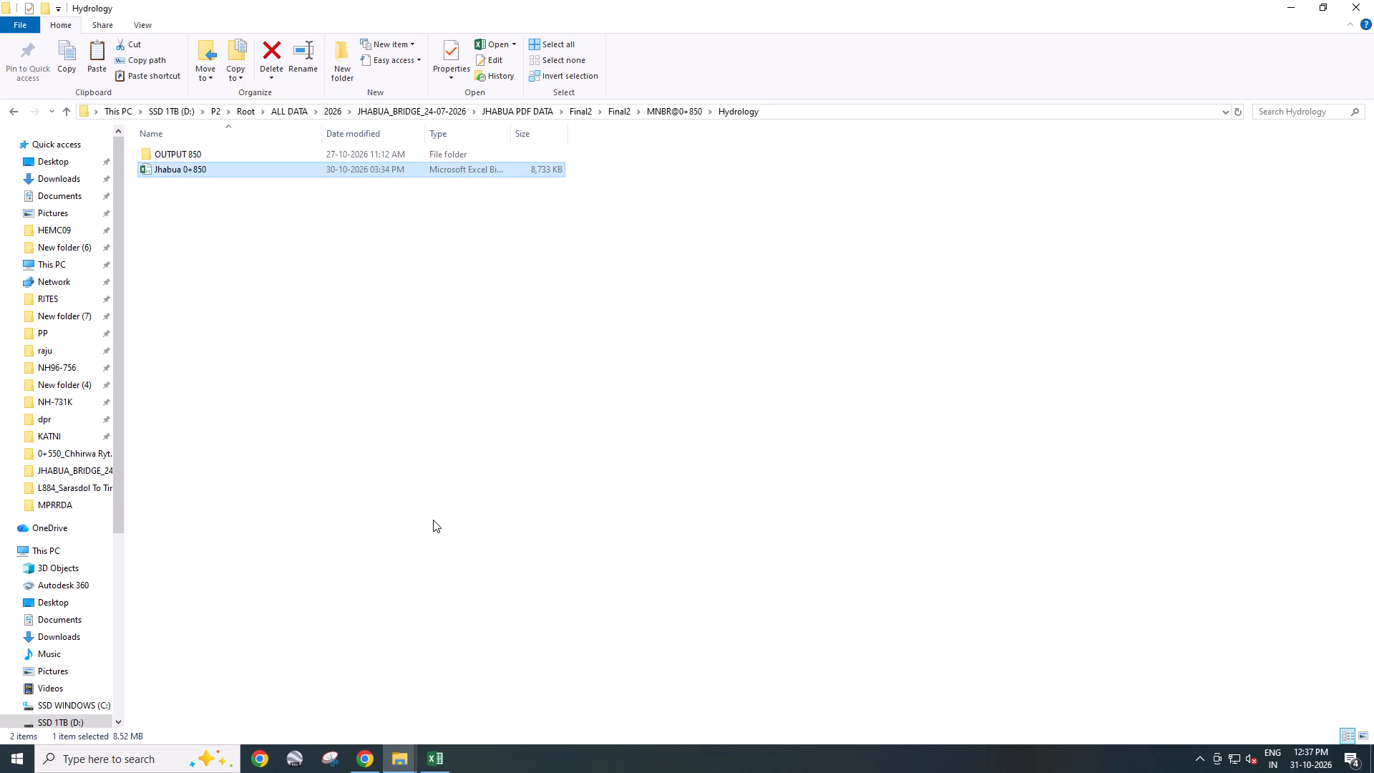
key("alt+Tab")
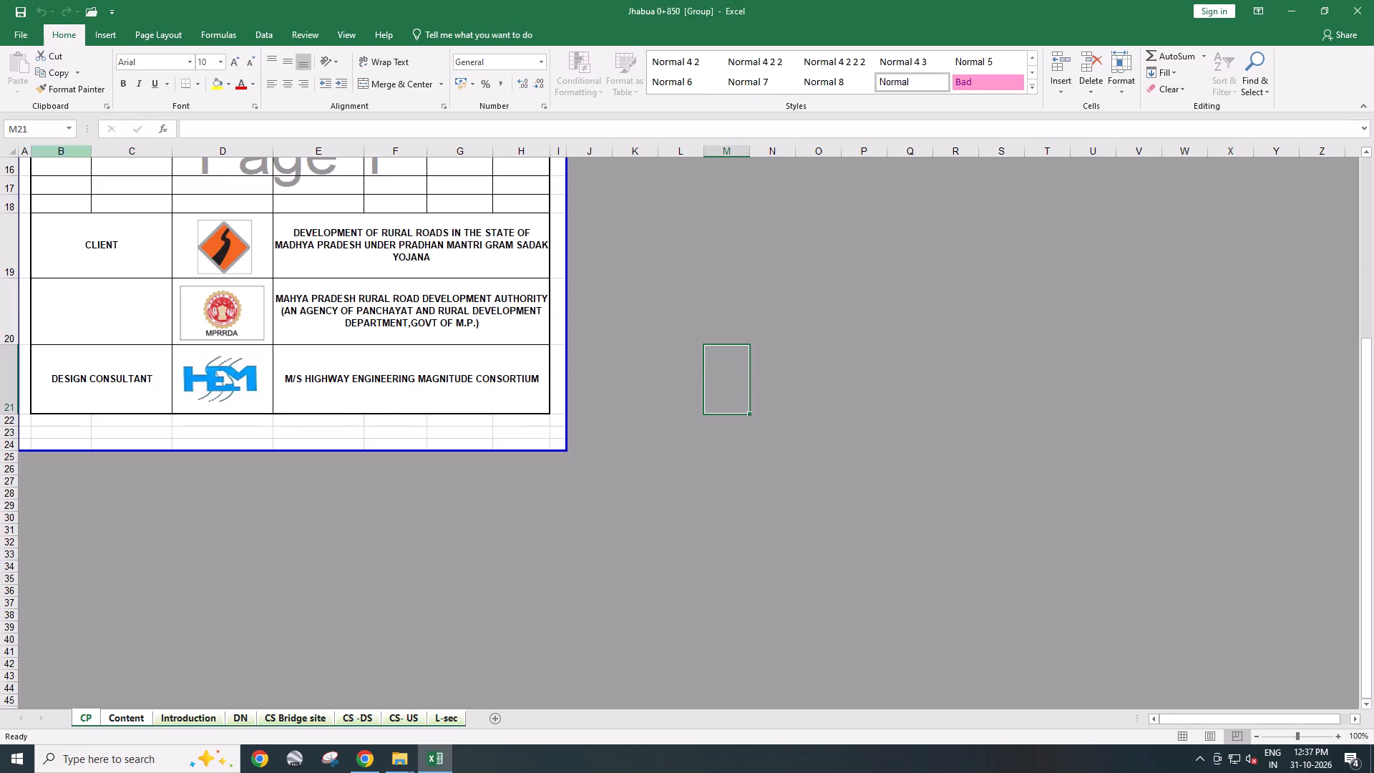
Export all the selected sheets as the PDF Jhabua 0+850 in the Hydrology folder of MNBR@0+850.
scroll(158, 351, "up", 9)
left_click(21, 37)
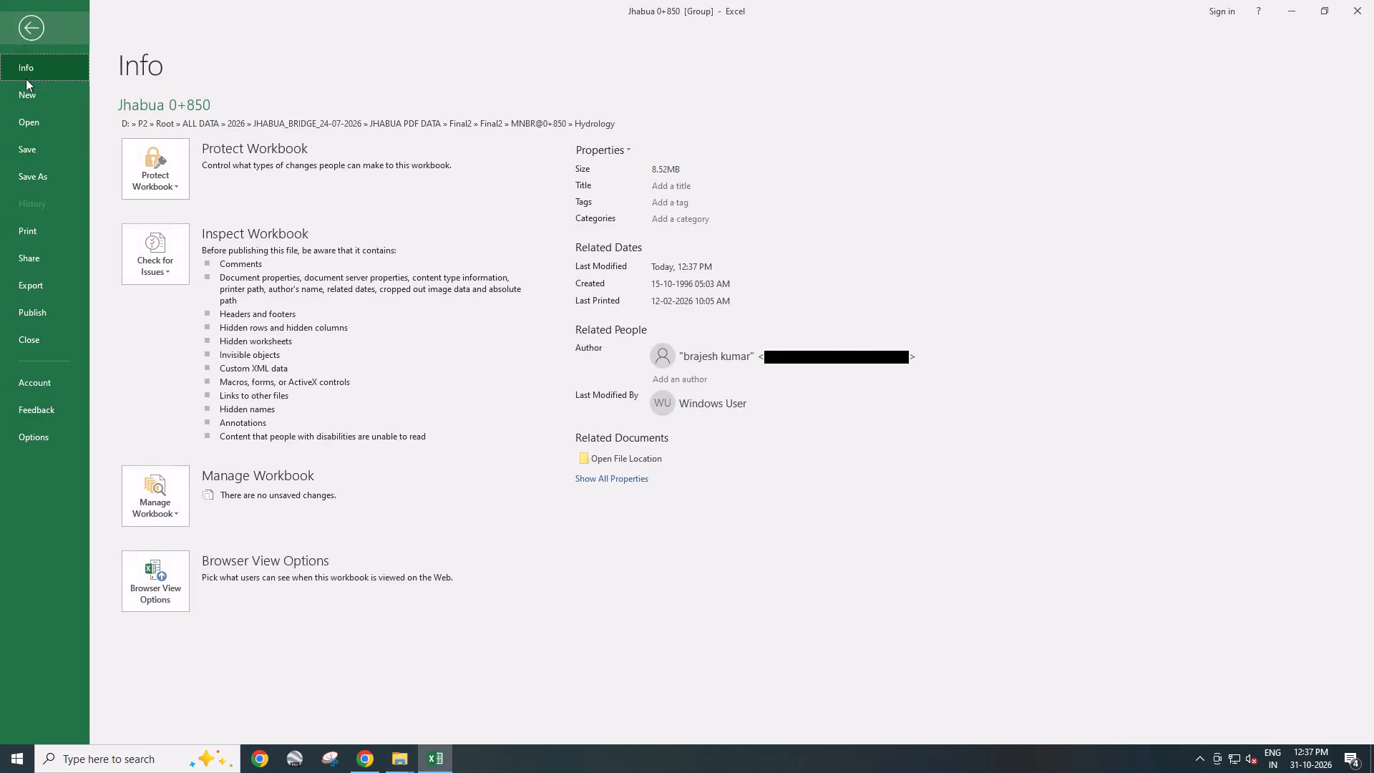
left_click(34, 185)
left_click(155, 259)
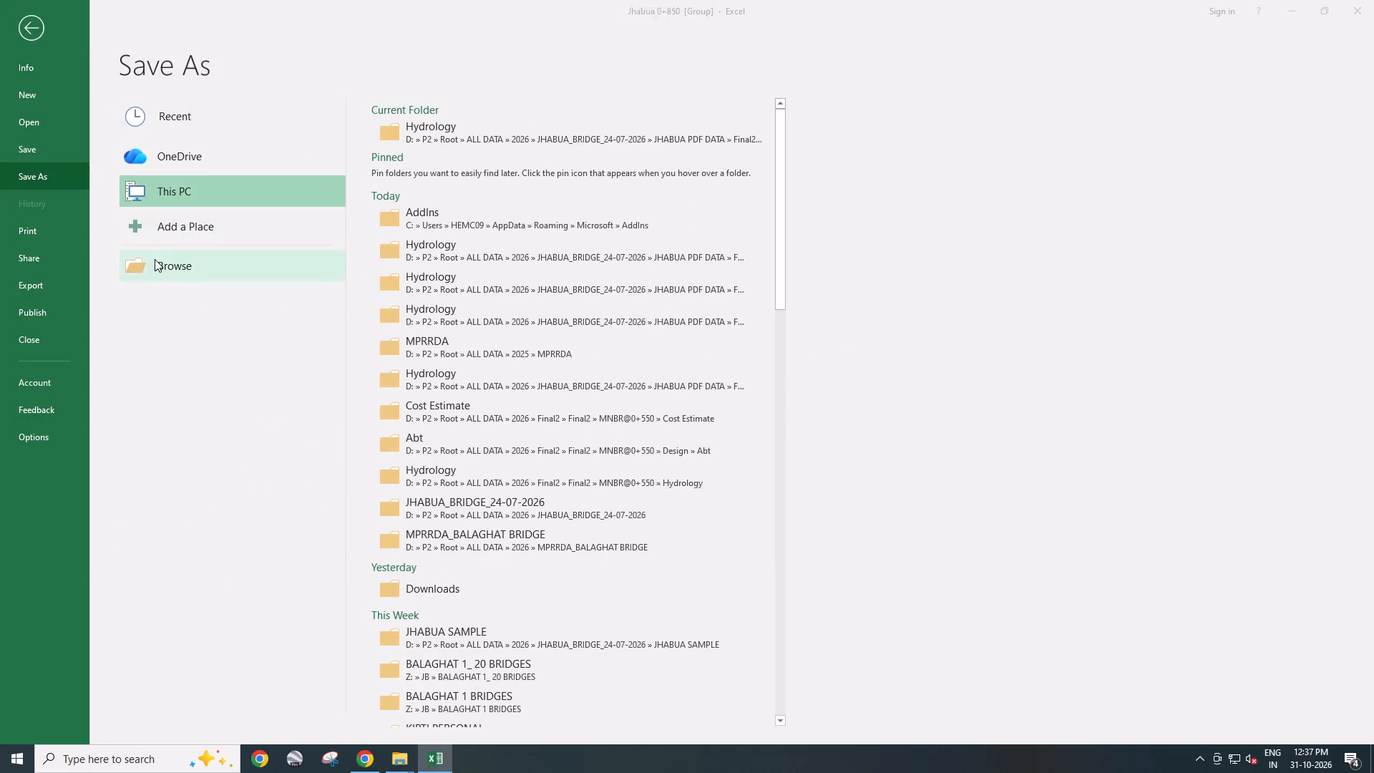
left_click(167, 311)
left_click(108, 583)
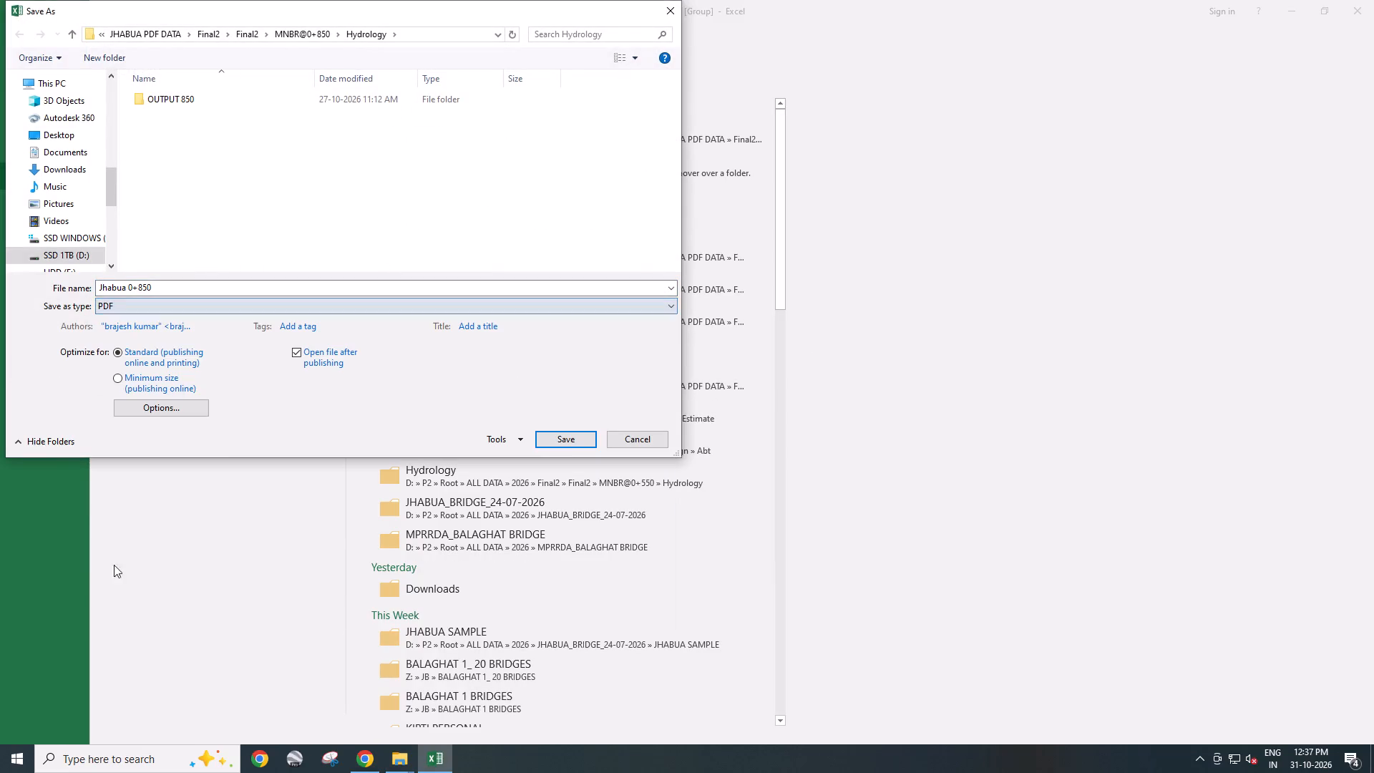
left_click(570, 437)
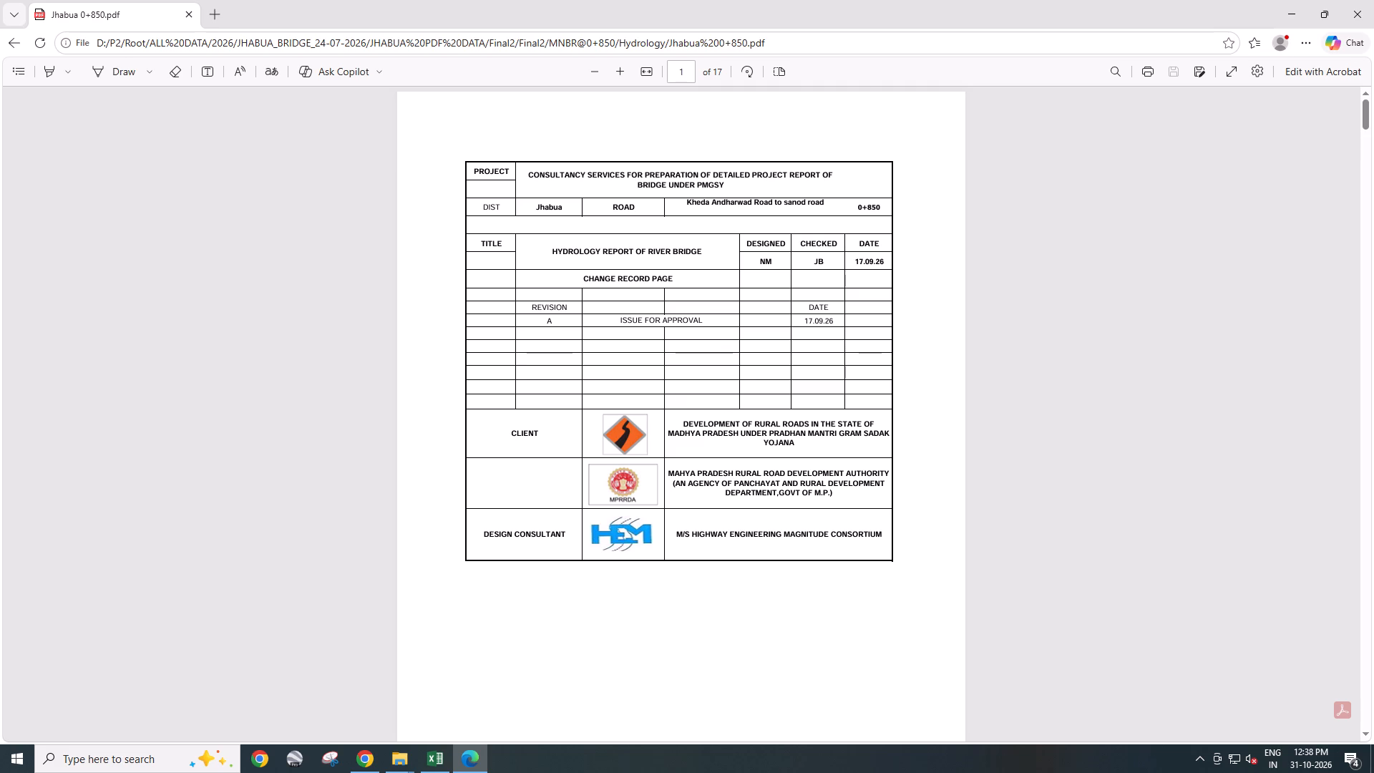
Review the exported Jhabua 0+850 PDF from the cover page through the last page, and close it.
scroll(708, 440, "down", 9)
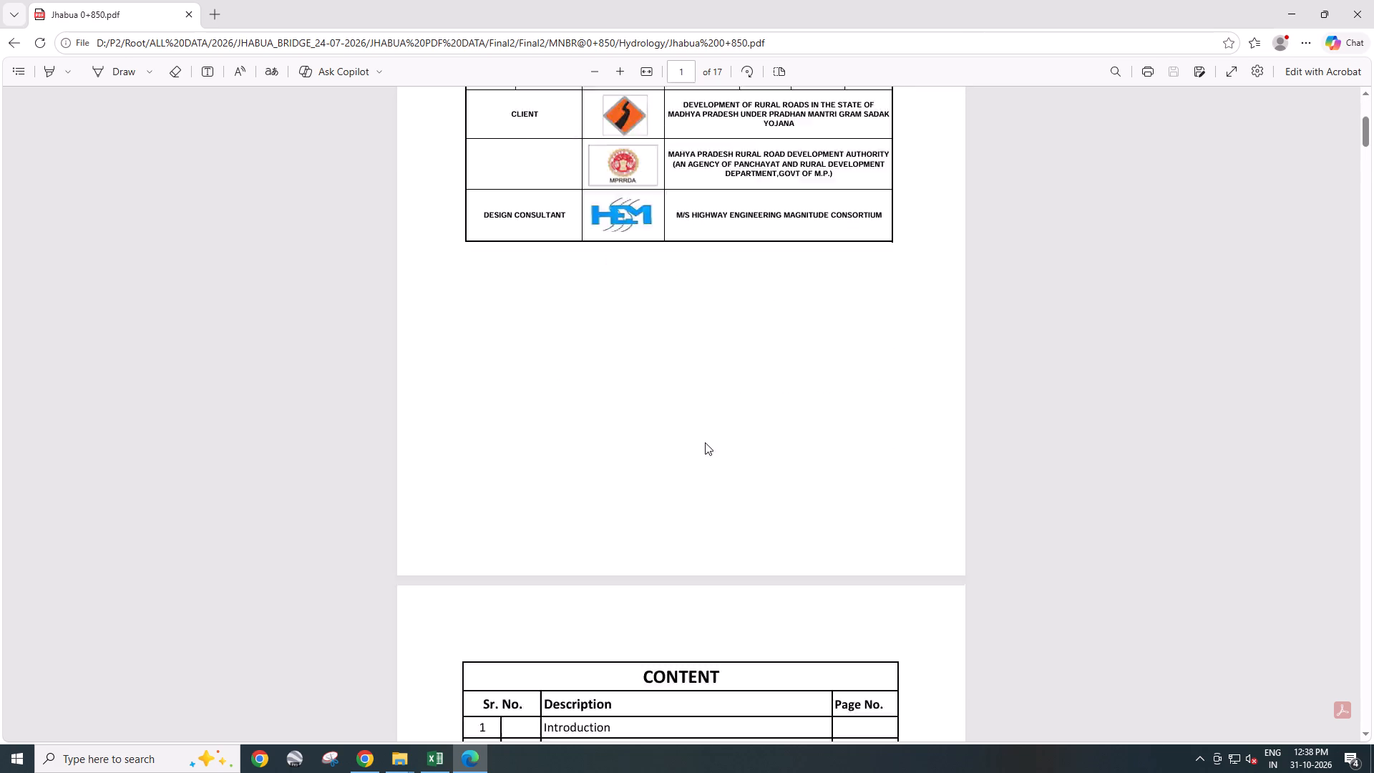
scroll(705, 442, "down", 12)
scroll(699, 451, "up", 10)
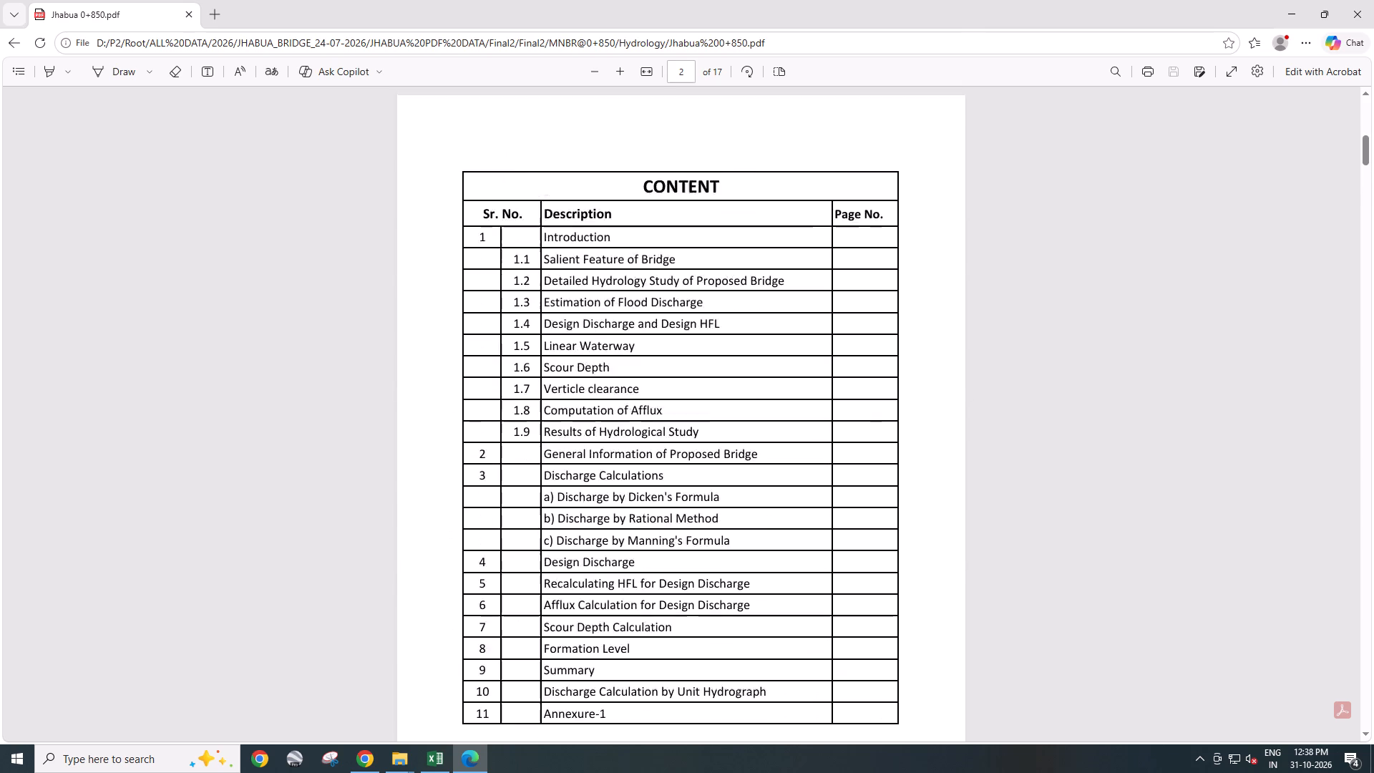
scroll(696, 454, "down", 17)
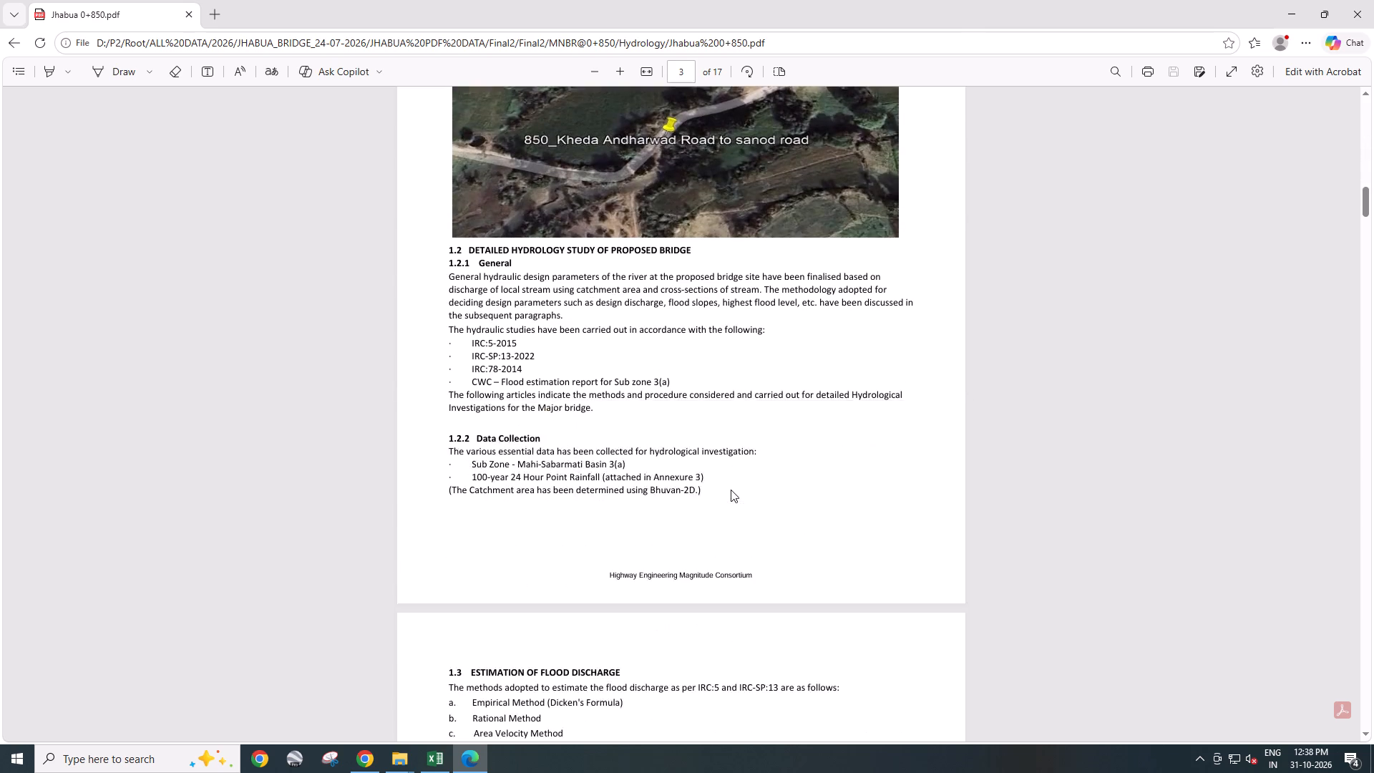
scroll(731, 490, "down", 8)
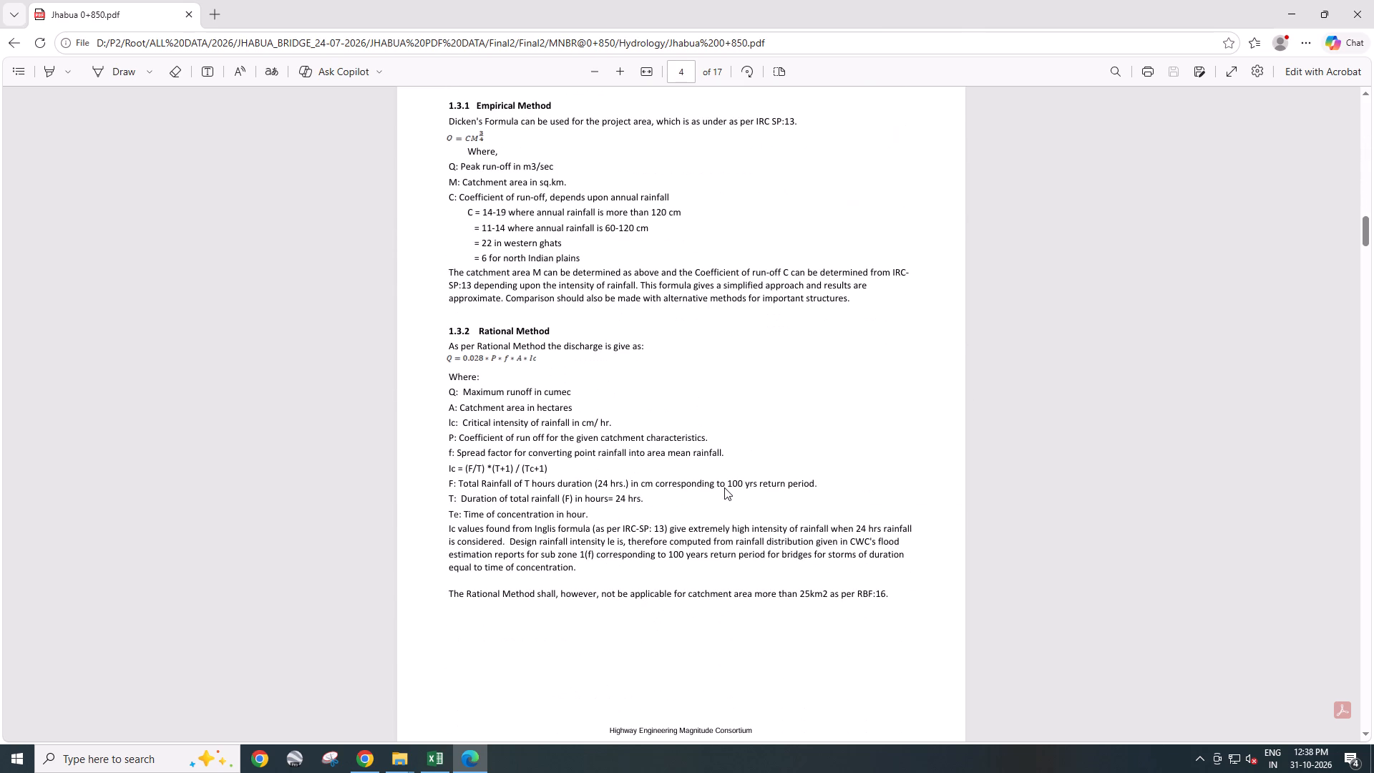
scroll(731, 459, "down", 10)
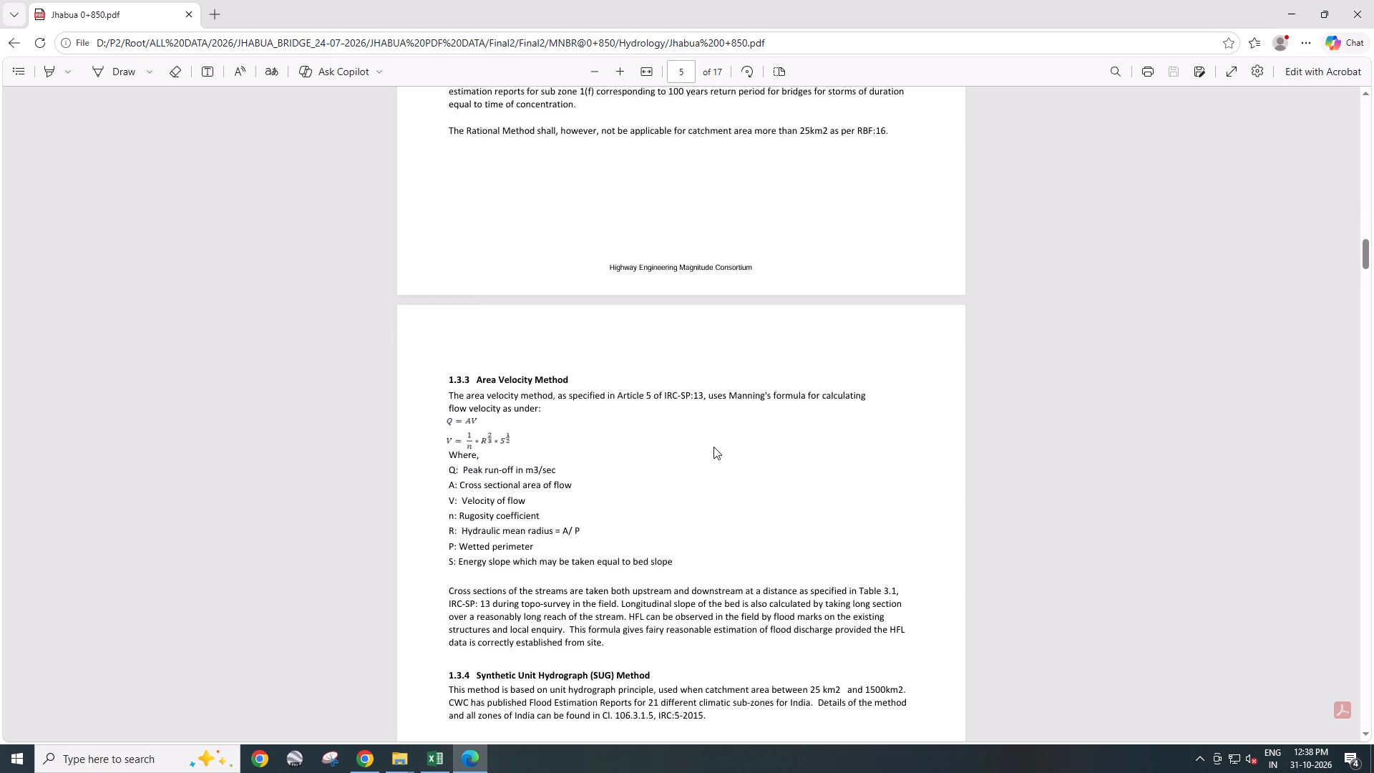
scroll(713, 447, "down", 20)
scroll(713, 447, "down", 4)
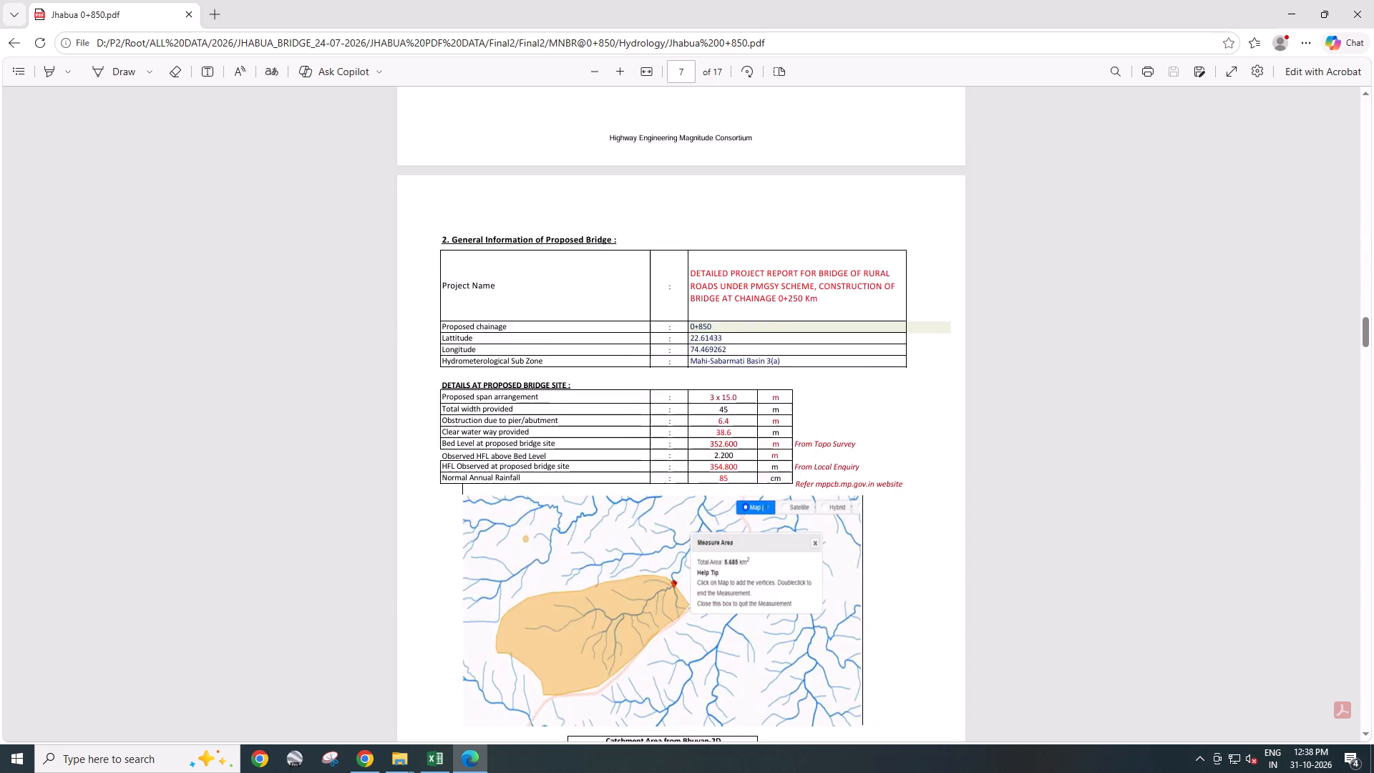
scroll(713, 445, "down", 7)
scroll(713, 445, "up", 1)
scroll(713, 445, "down", 20)
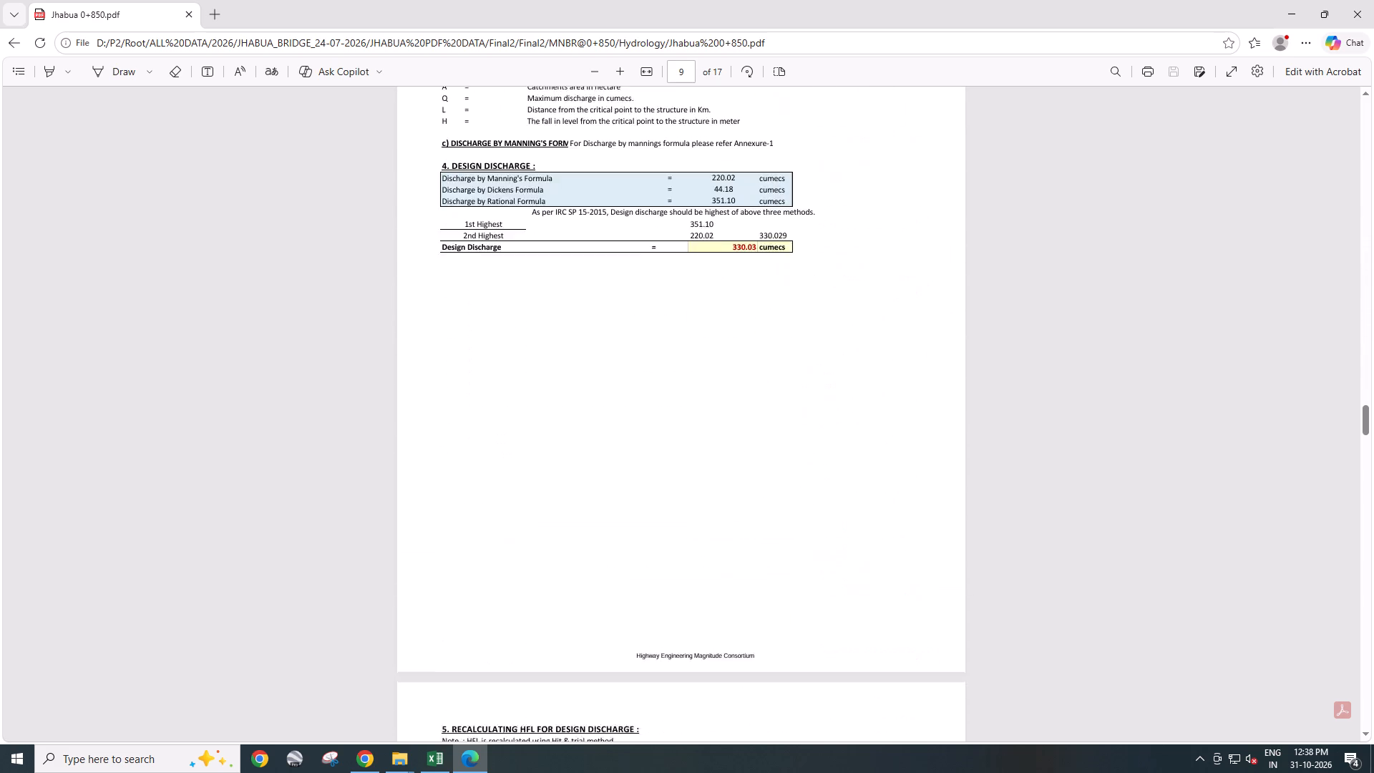
scroll(711, 444, "down", 19)
scroll(711, 444, "down", 14)
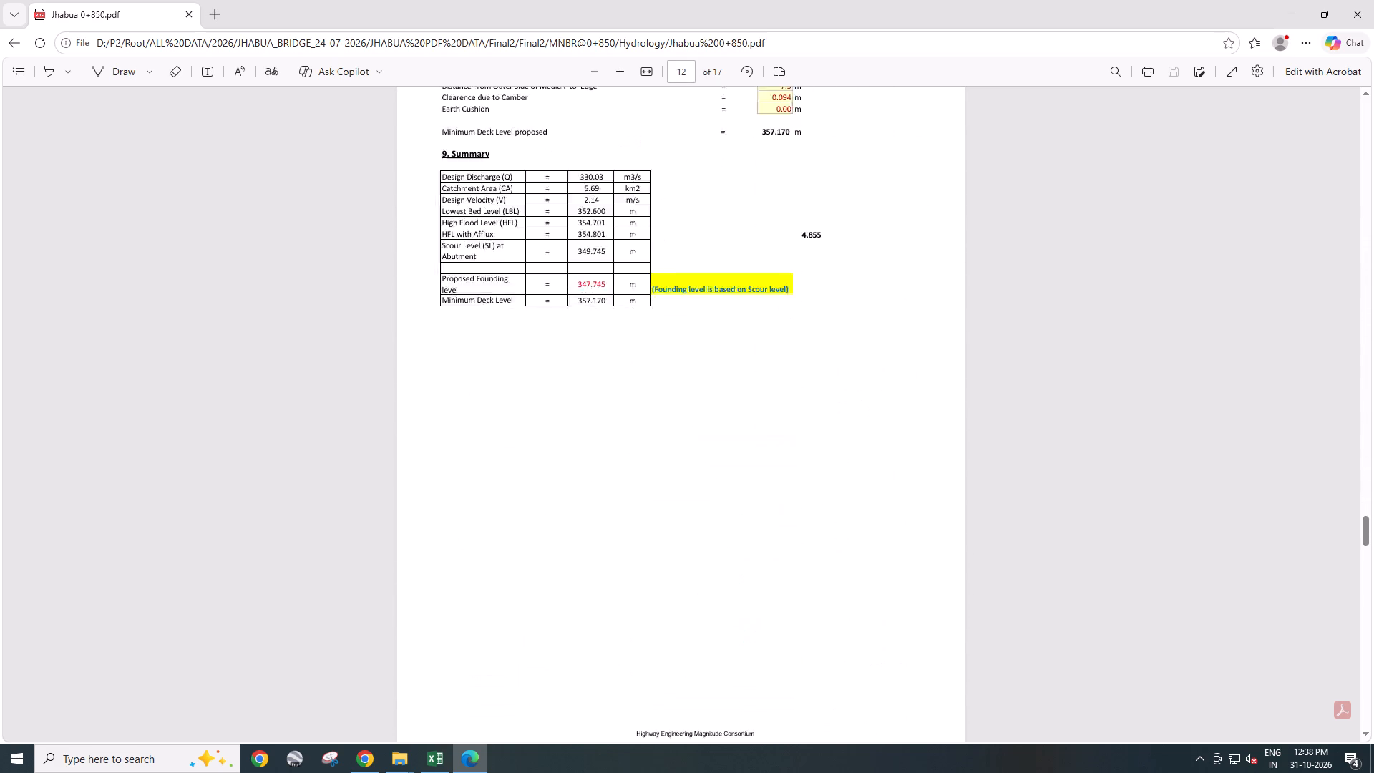
scroll(711, 444, "down", 20)
scroll(711, 444, "down", 17)
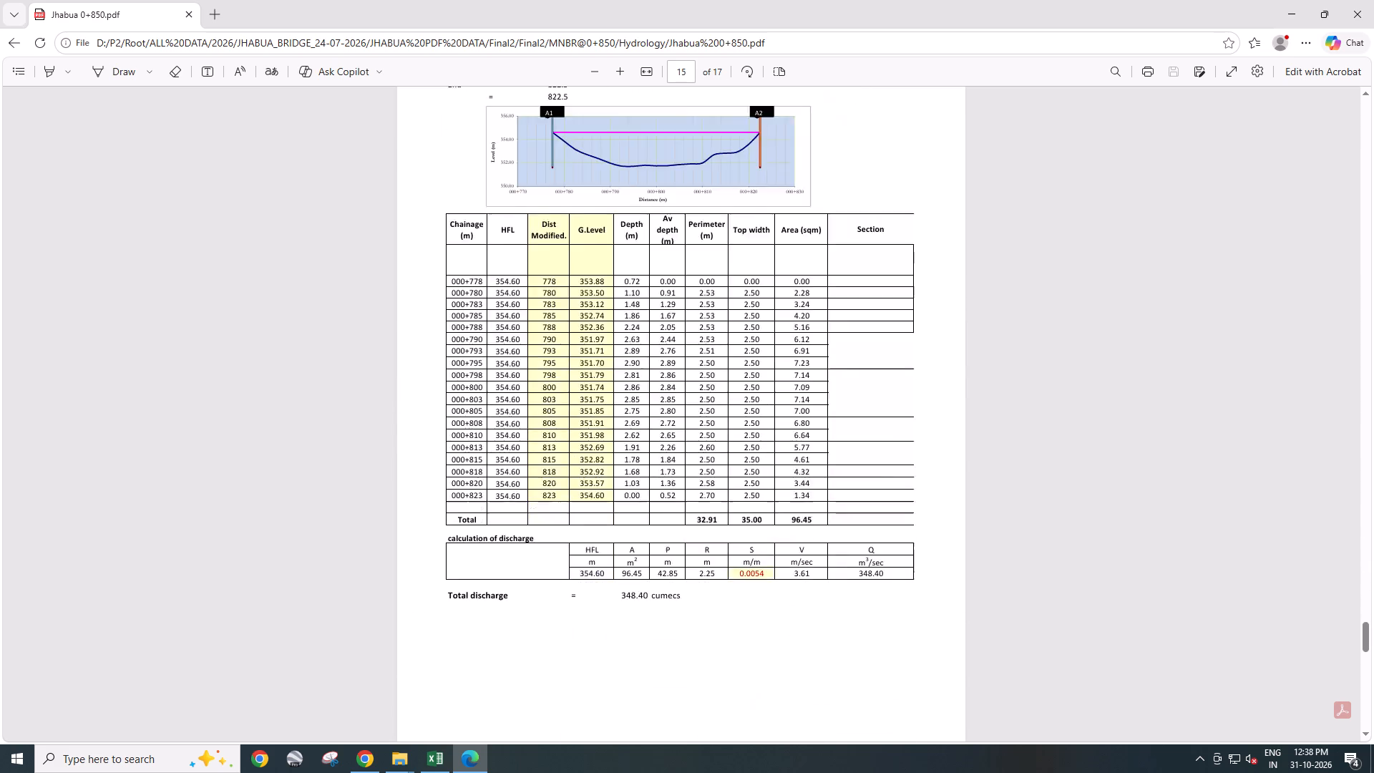
scroll(711, 444, "down", 20)
scroll(711, 444, "down", 7)
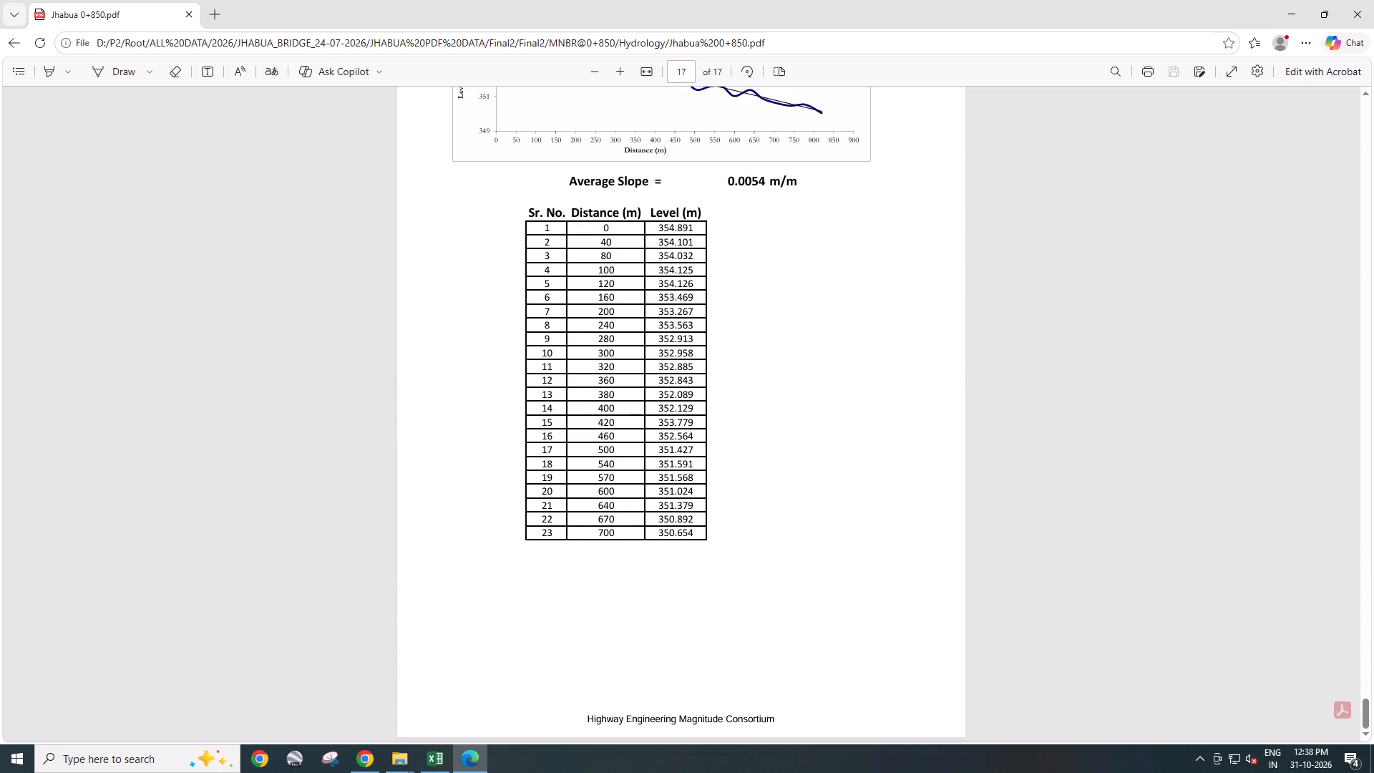
scroll(1000, 304, "up", 4)
left_click(1362, 4)
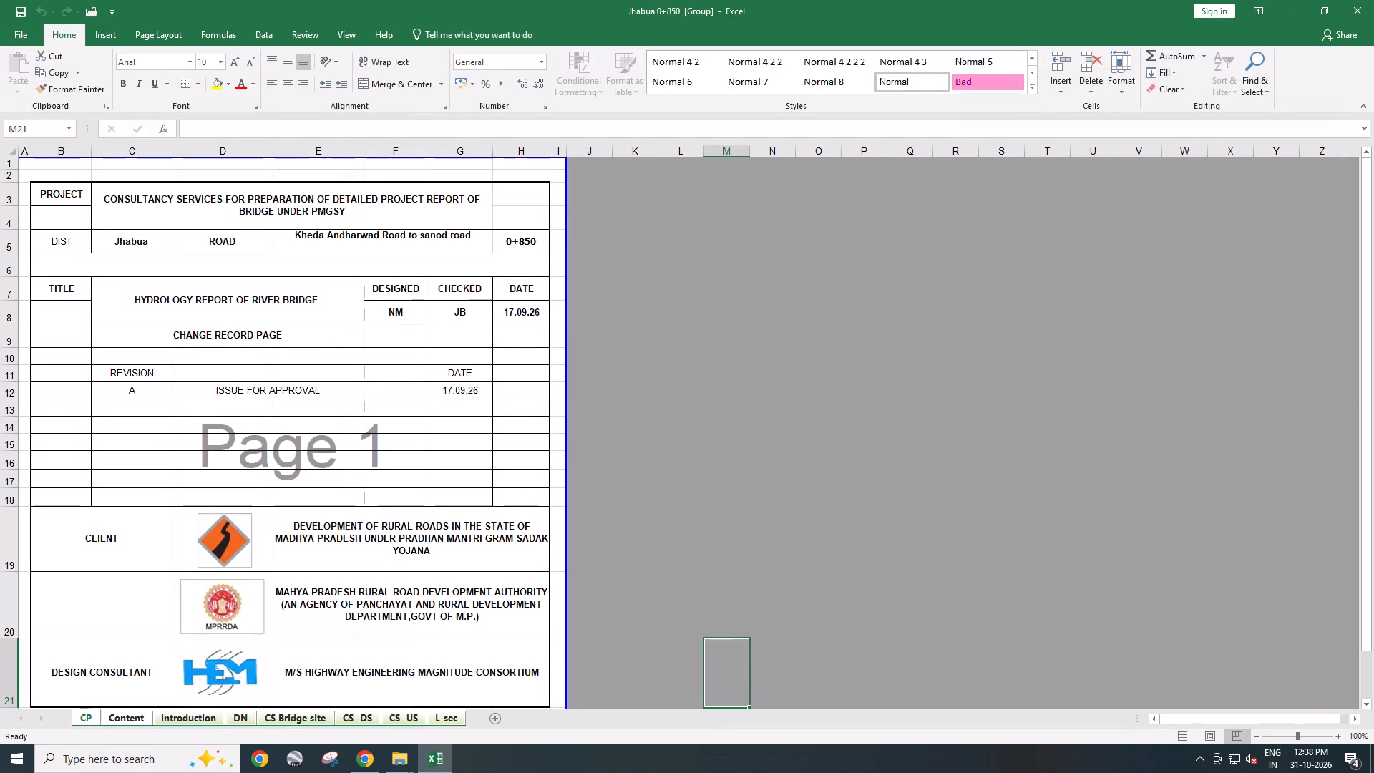
Close the Jhabua 0+850 workbook.
left_click(1371, 0)
left_click(672, 395)
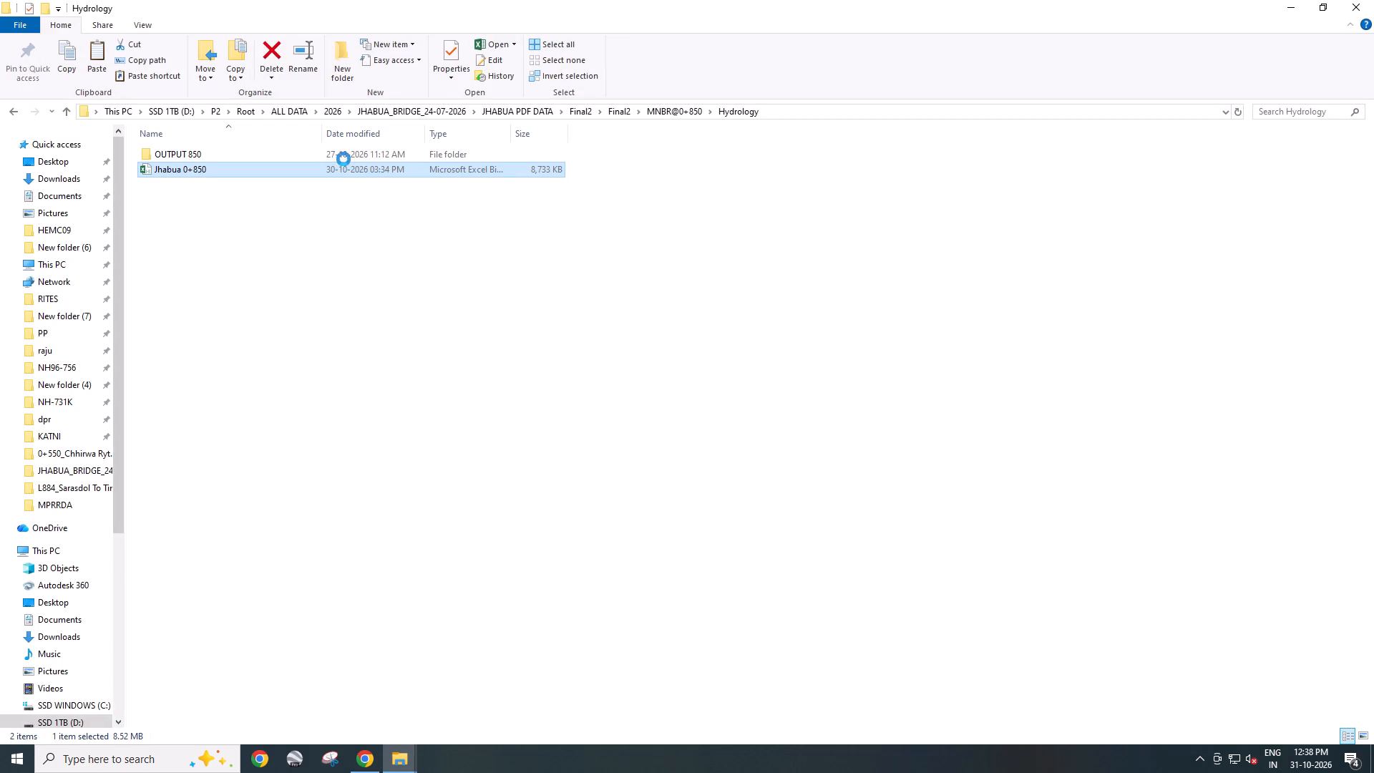
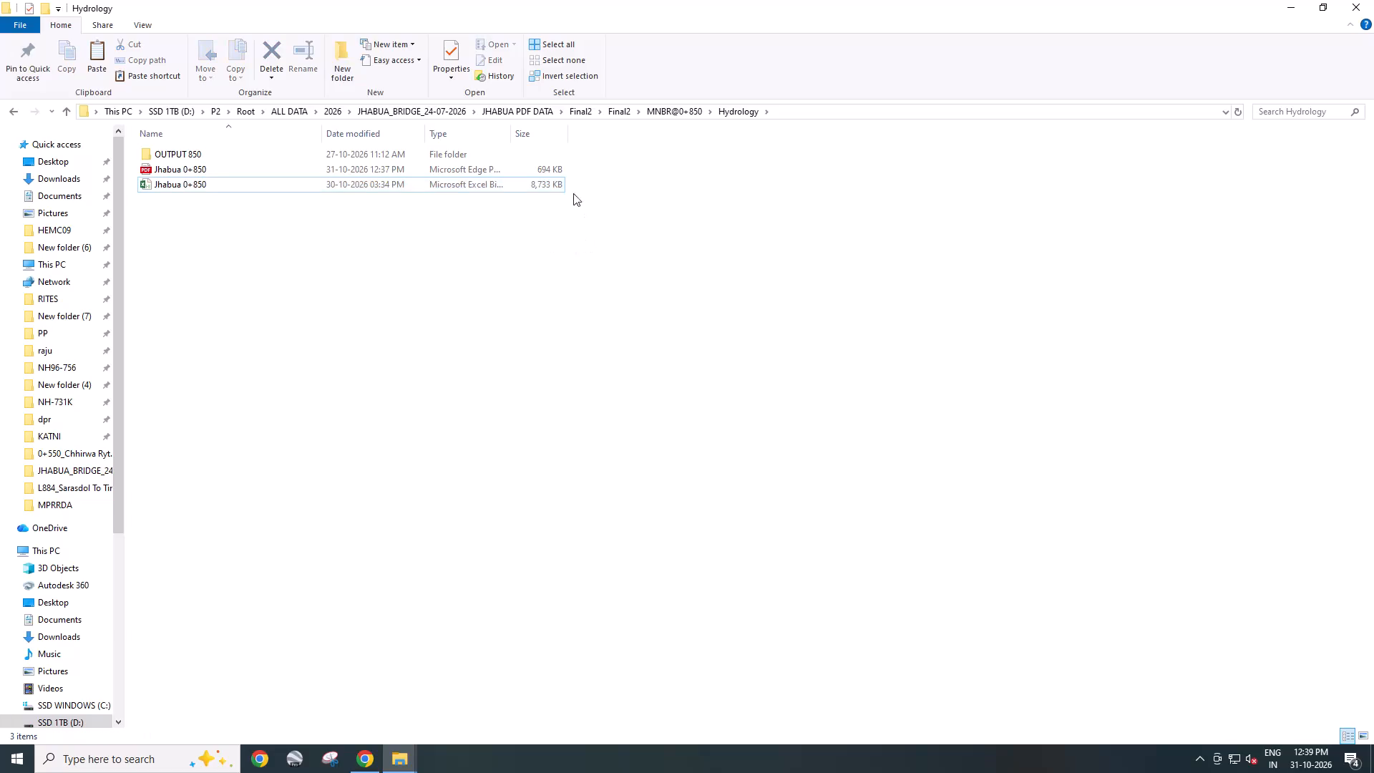
Reopen the exported Jhabua 0+850 PDF from the MNBR@0+850 Hydrology folder, check its last page, and close it.
double_click(361, 169)
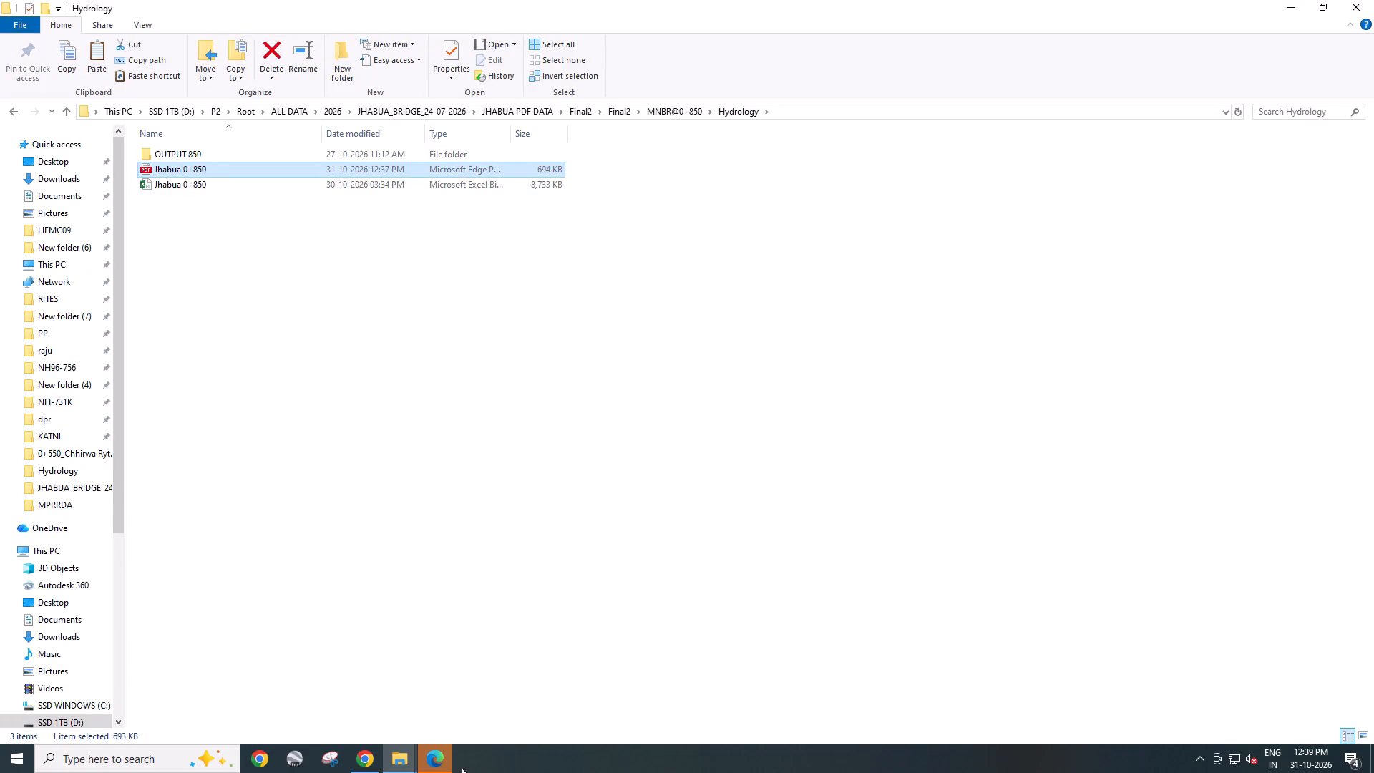
left_click(446, 762)
scroll(749, 505, "down", 3)
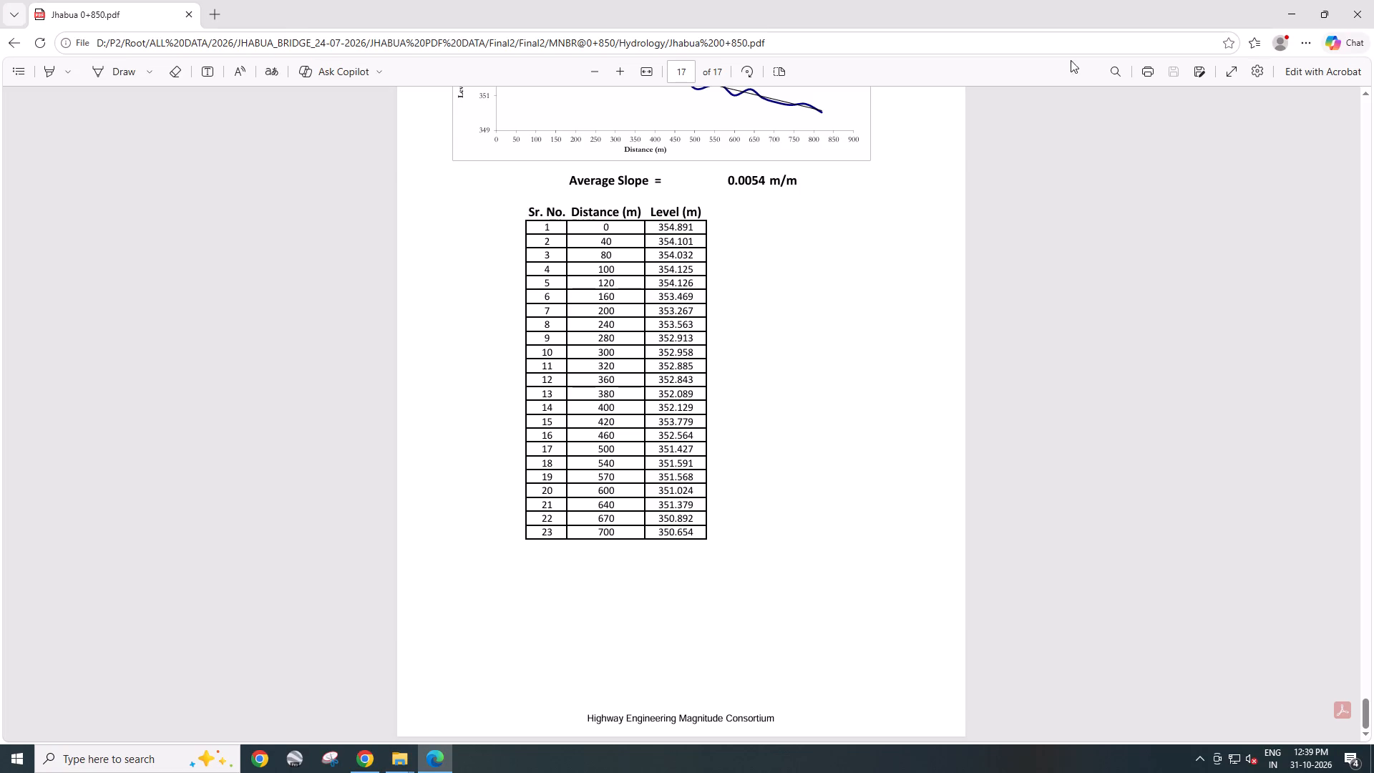
left_click(1351, 14)
Open the Rama 0+900 workbook from the Hydrology folder of MNBR@0+900, with editing and macro content enabled.
left_click(651, 112)
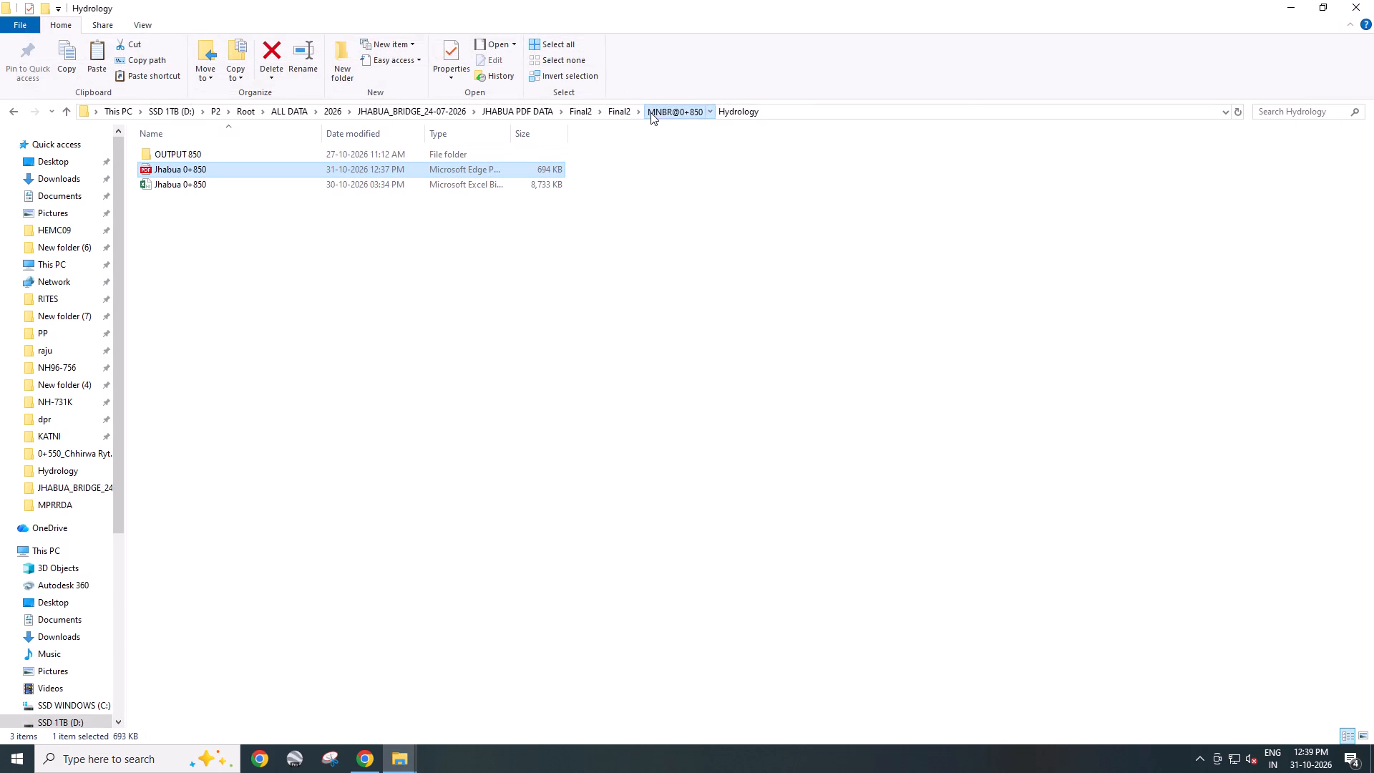
left_click(624, 113)
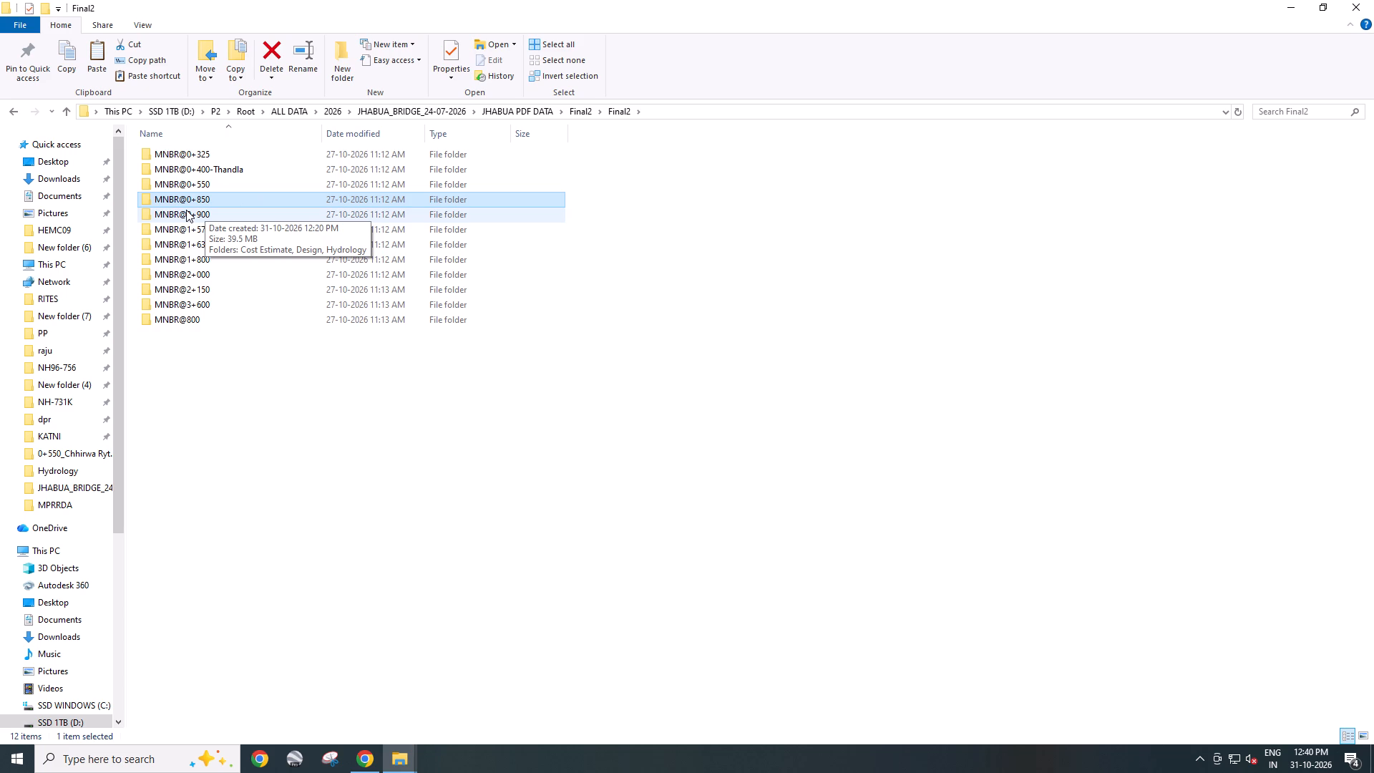
double_click(186, 210)
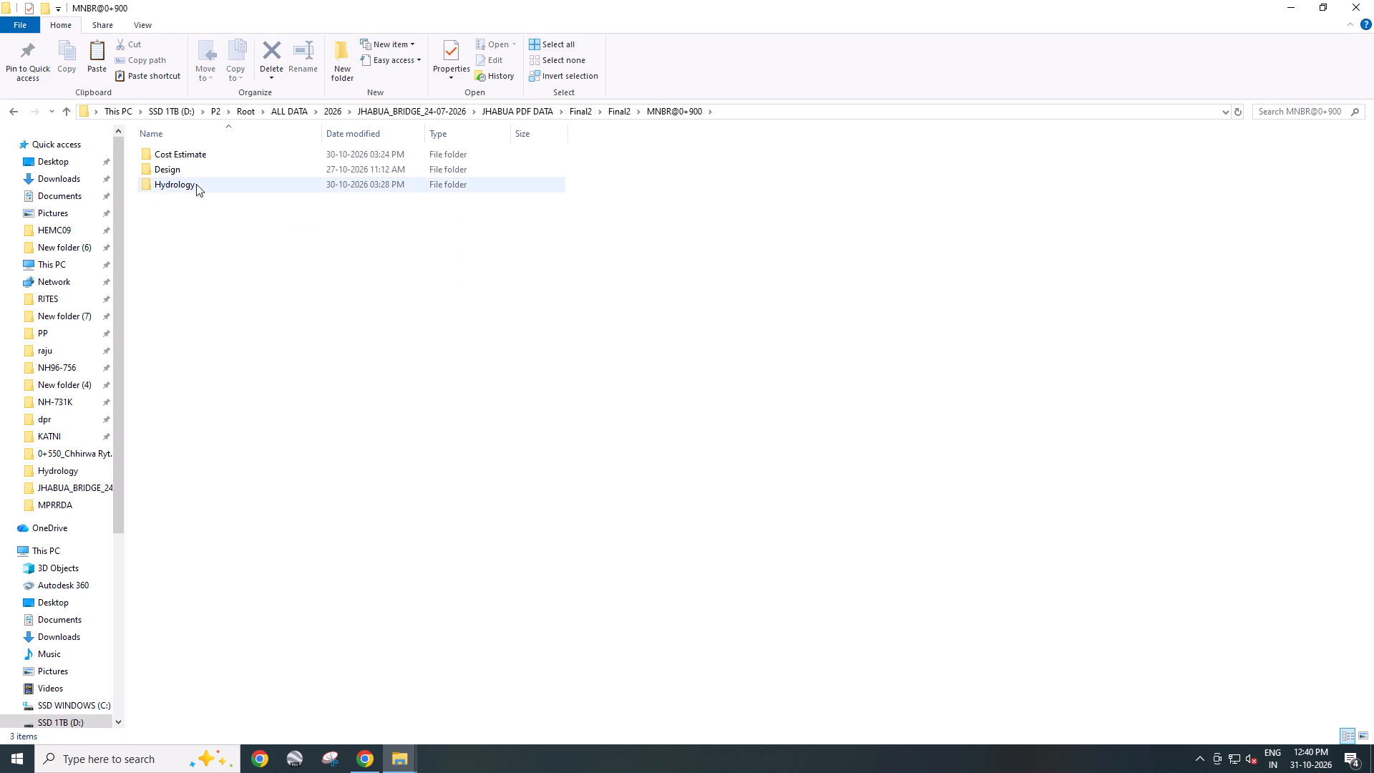
double_click(197, 183)
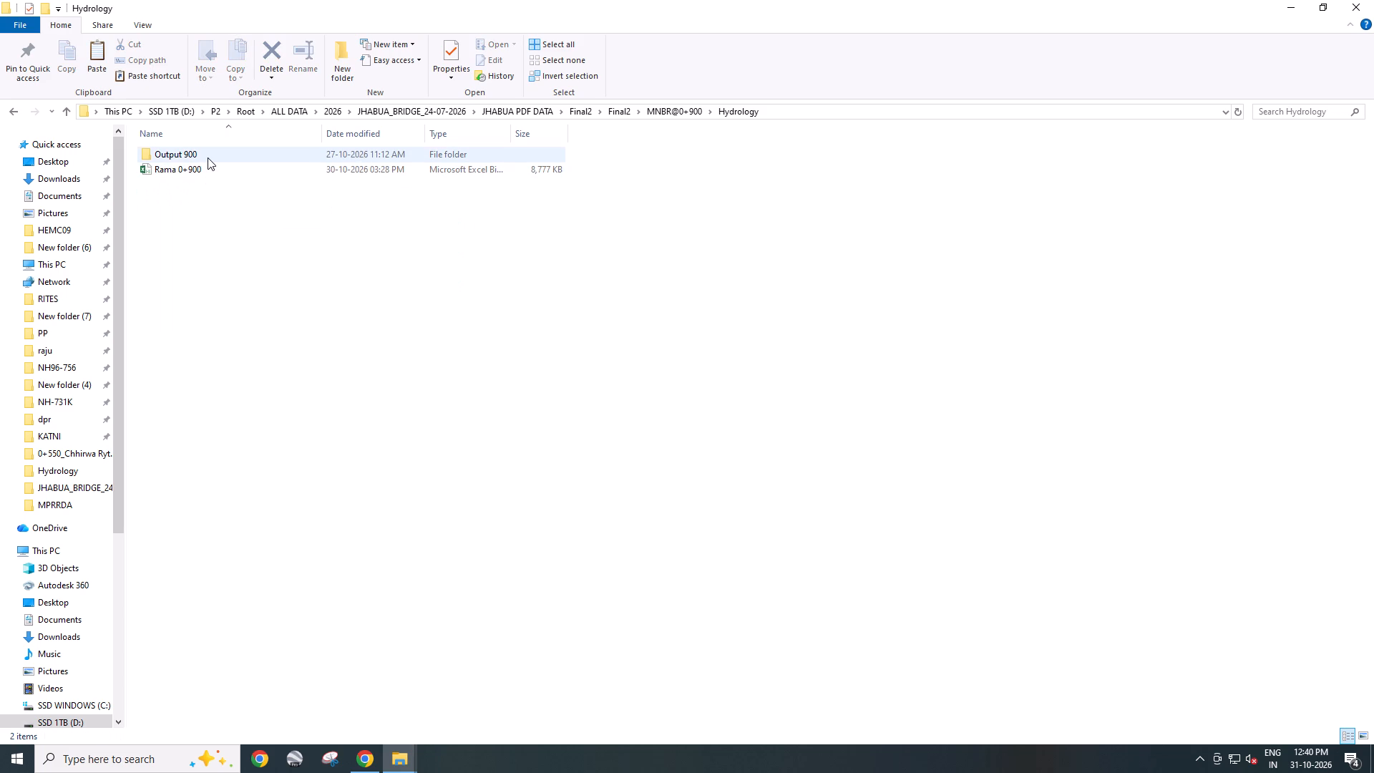
double_click(208, 157)
left_click(737, 109)
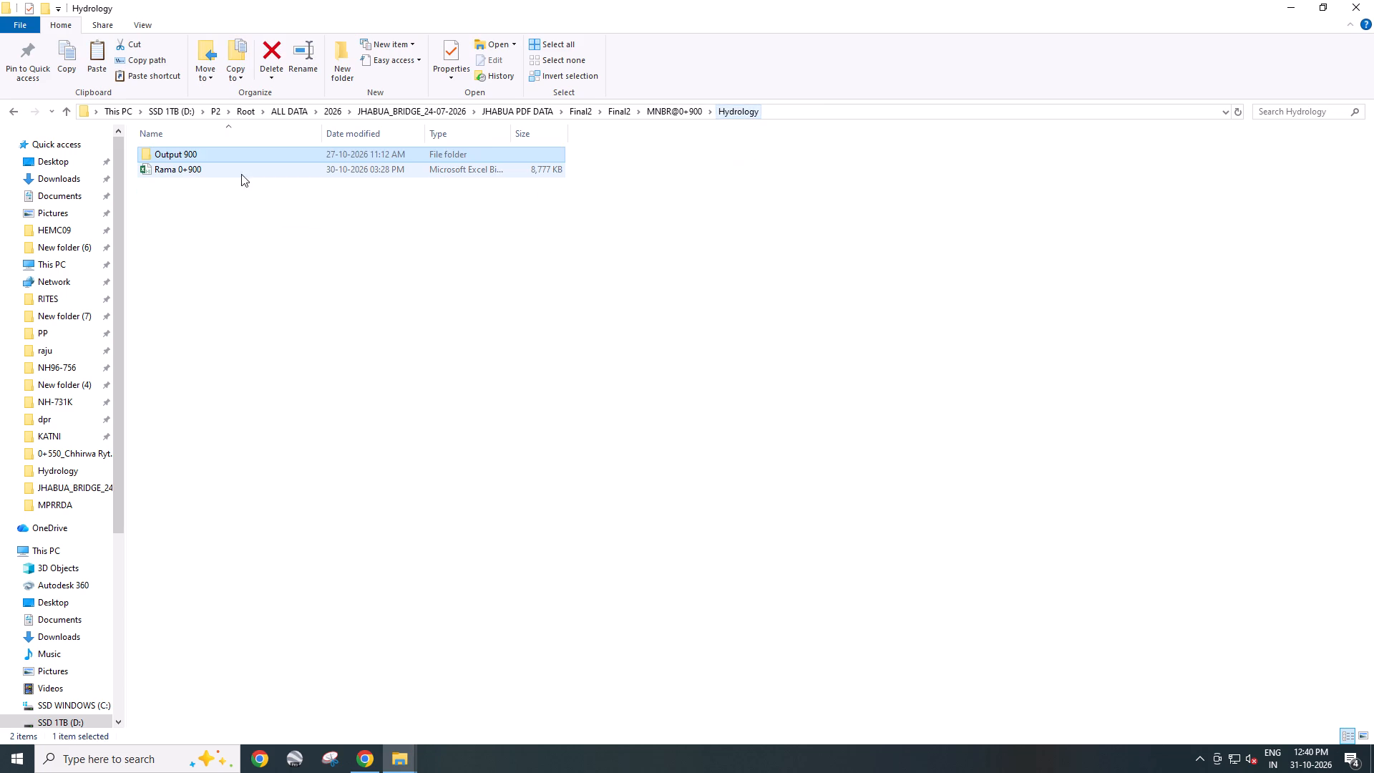
double_click(188, 175)
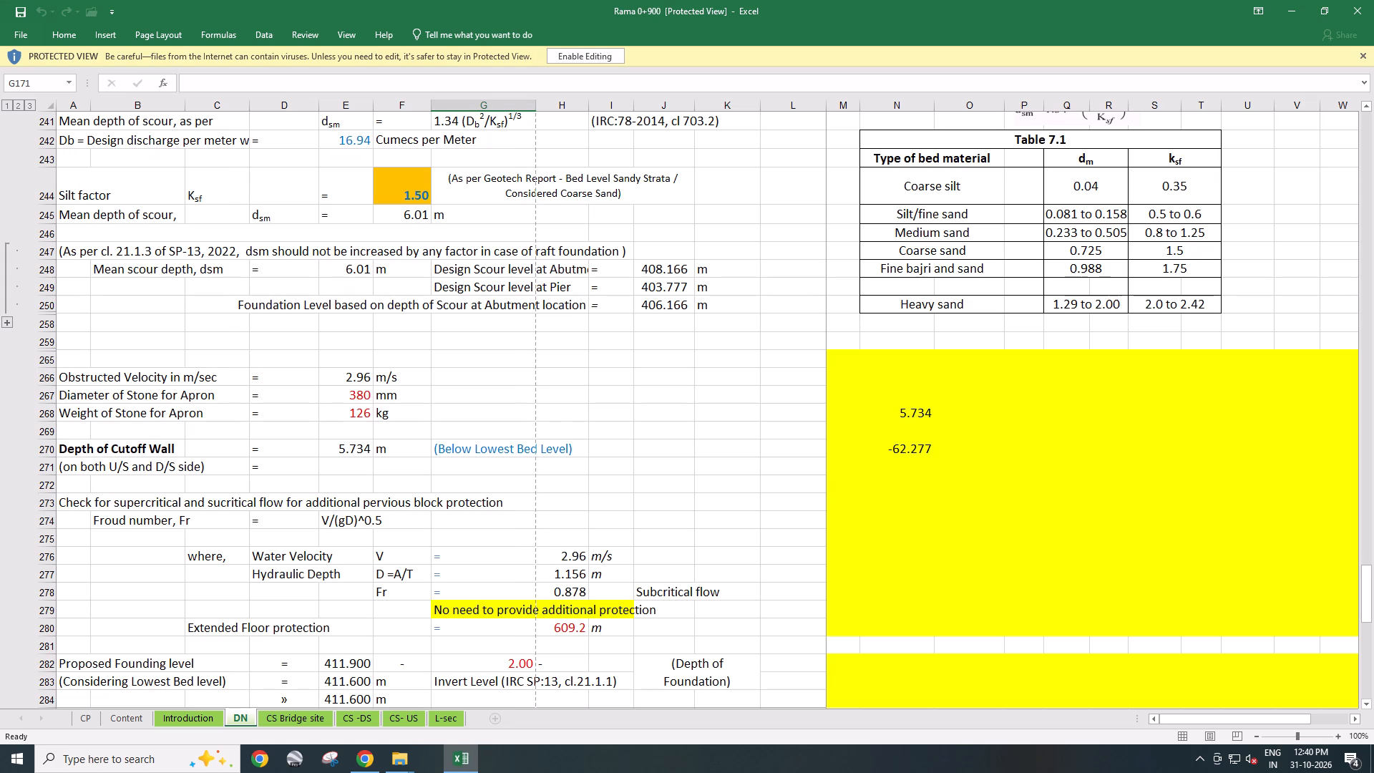
left_click(571, 49)
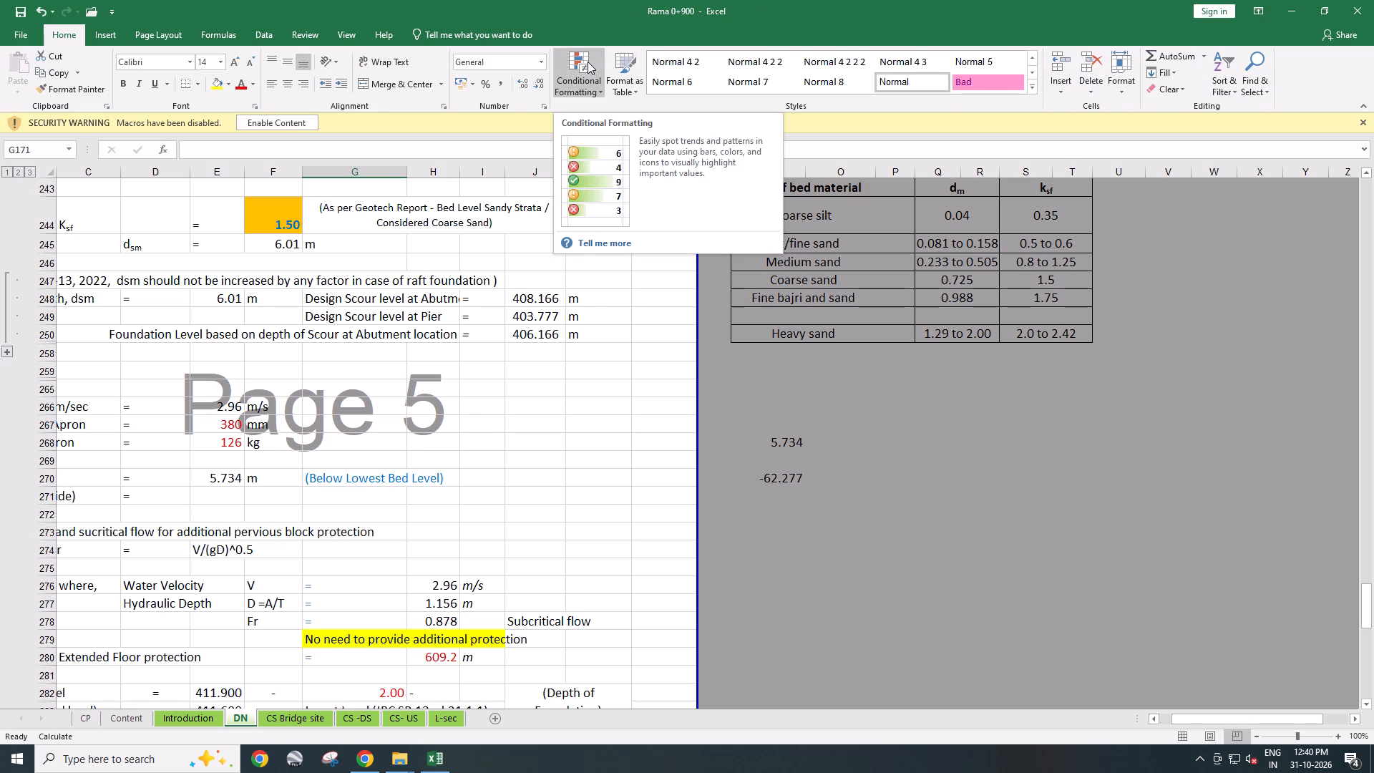
left_click(283, 118)
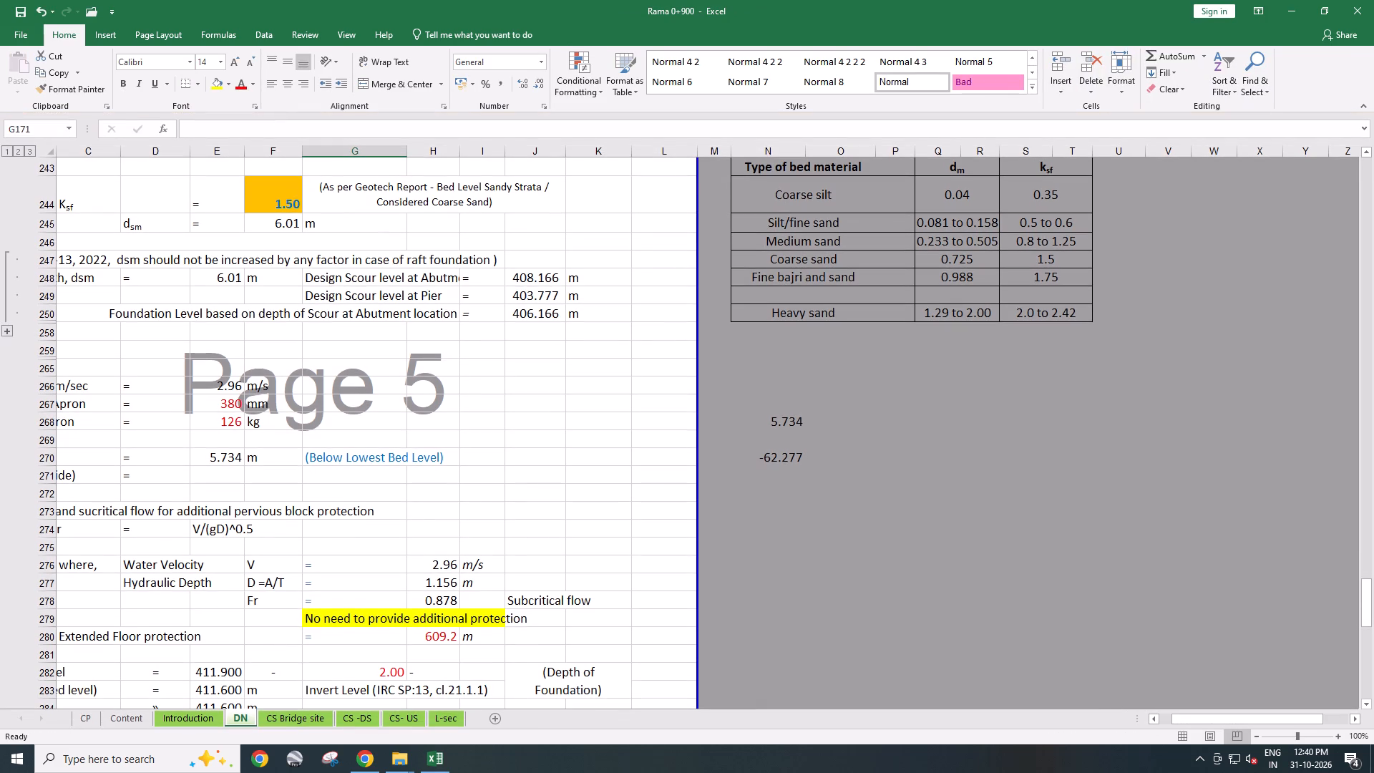
Group all sheets from CP to L-sec and export them as the PDF Rama 0+900 in the MNBR@0+900 Hydrology folder.
scroll(257, 494, "up", 11)
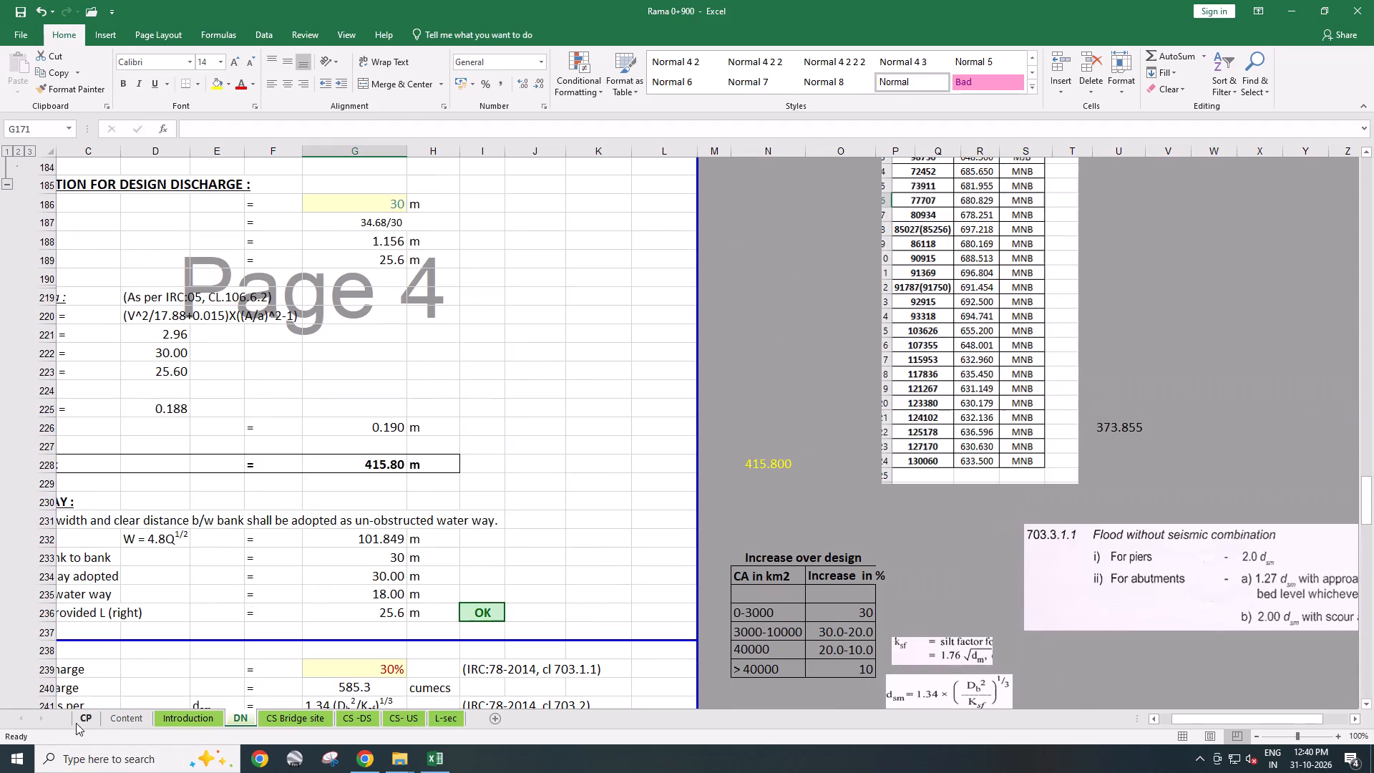
left_click(76, 723)
scroll(371, 657, "up", 15)
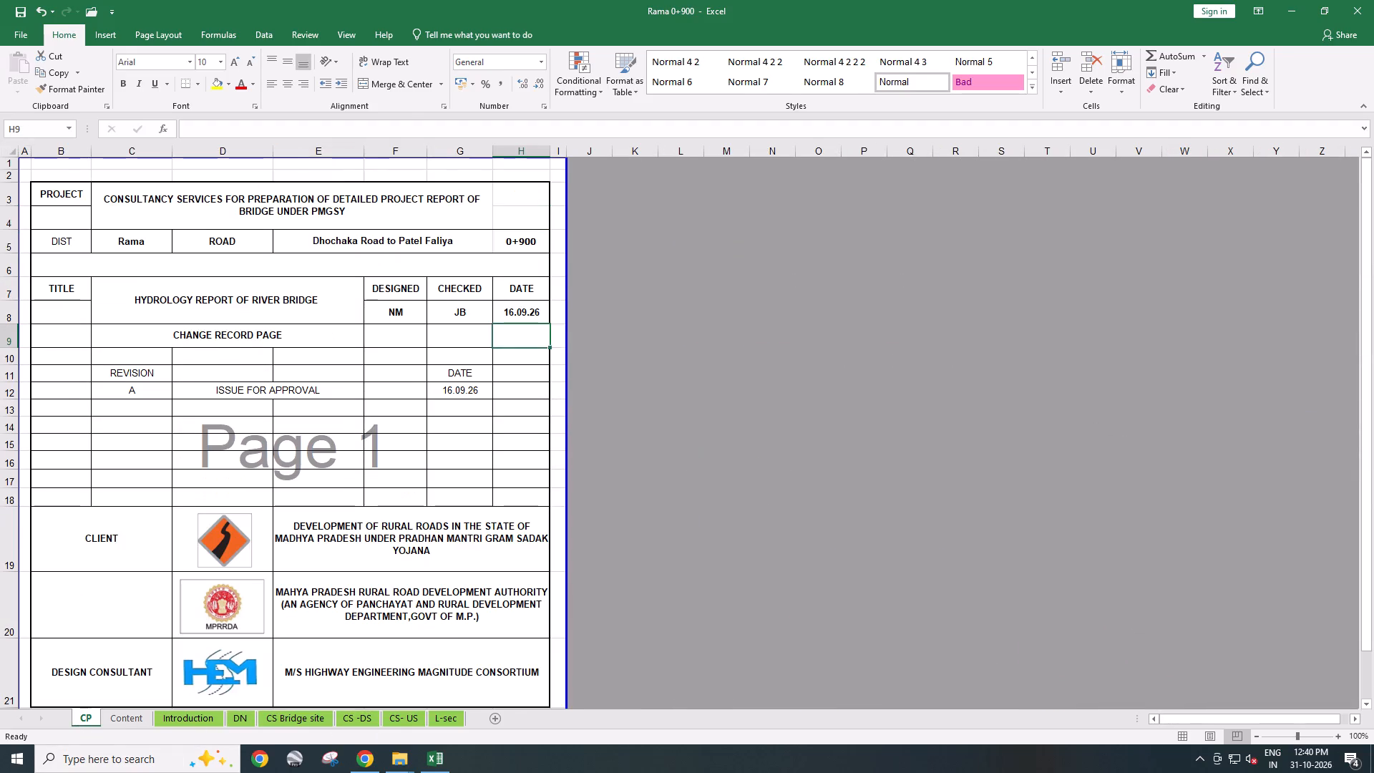
scroll(367, 628, "up", 2)
left_click(441, 719, "shift")
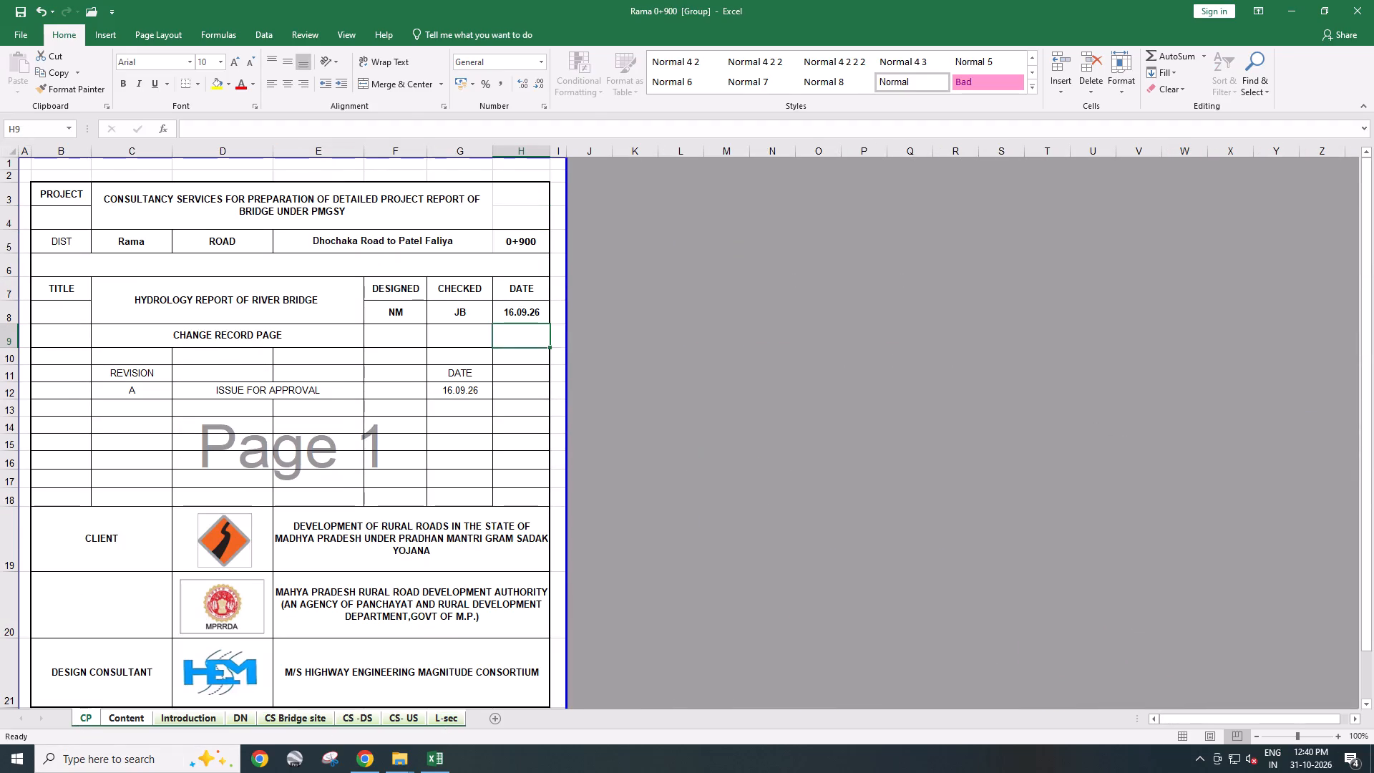
left_click(24, 37)
left_click(52, 171)
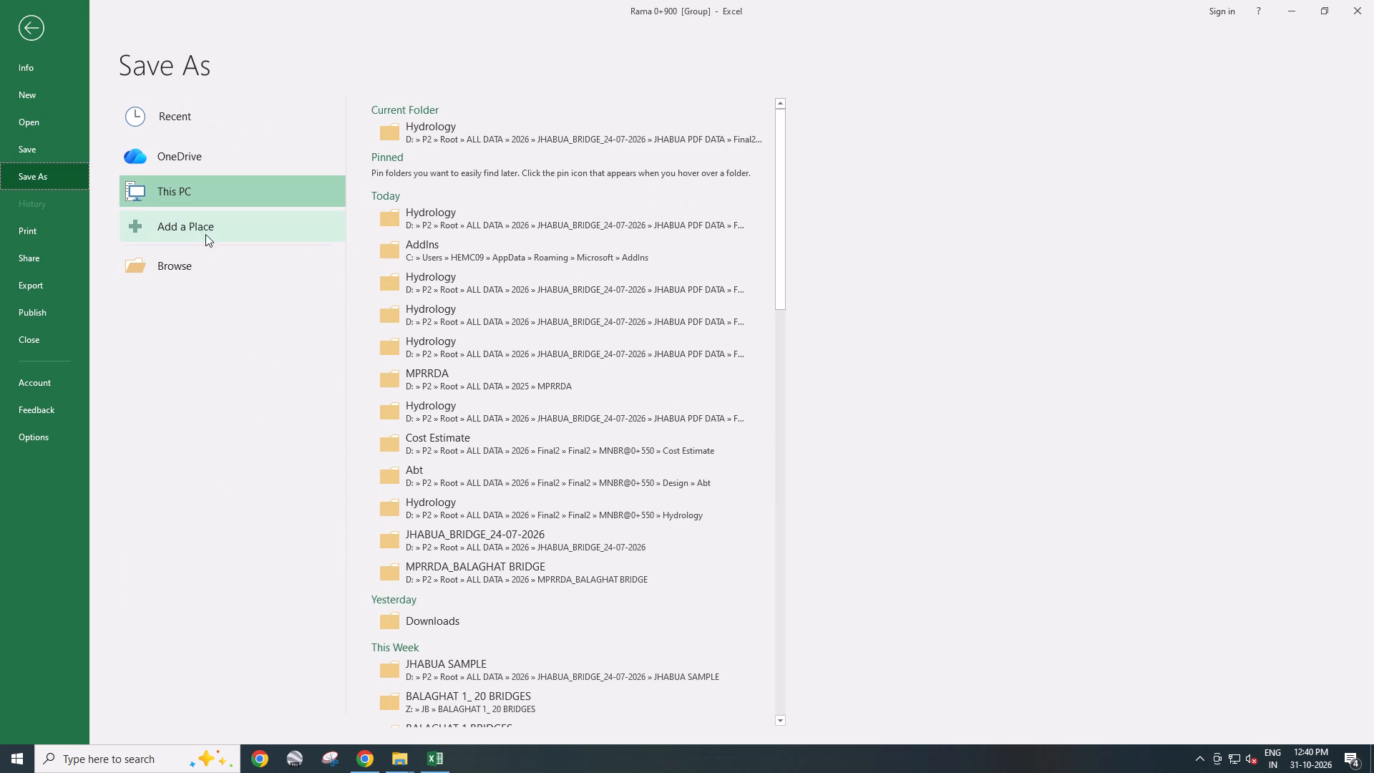
left_click(213, 258)
left_click(162, 302)
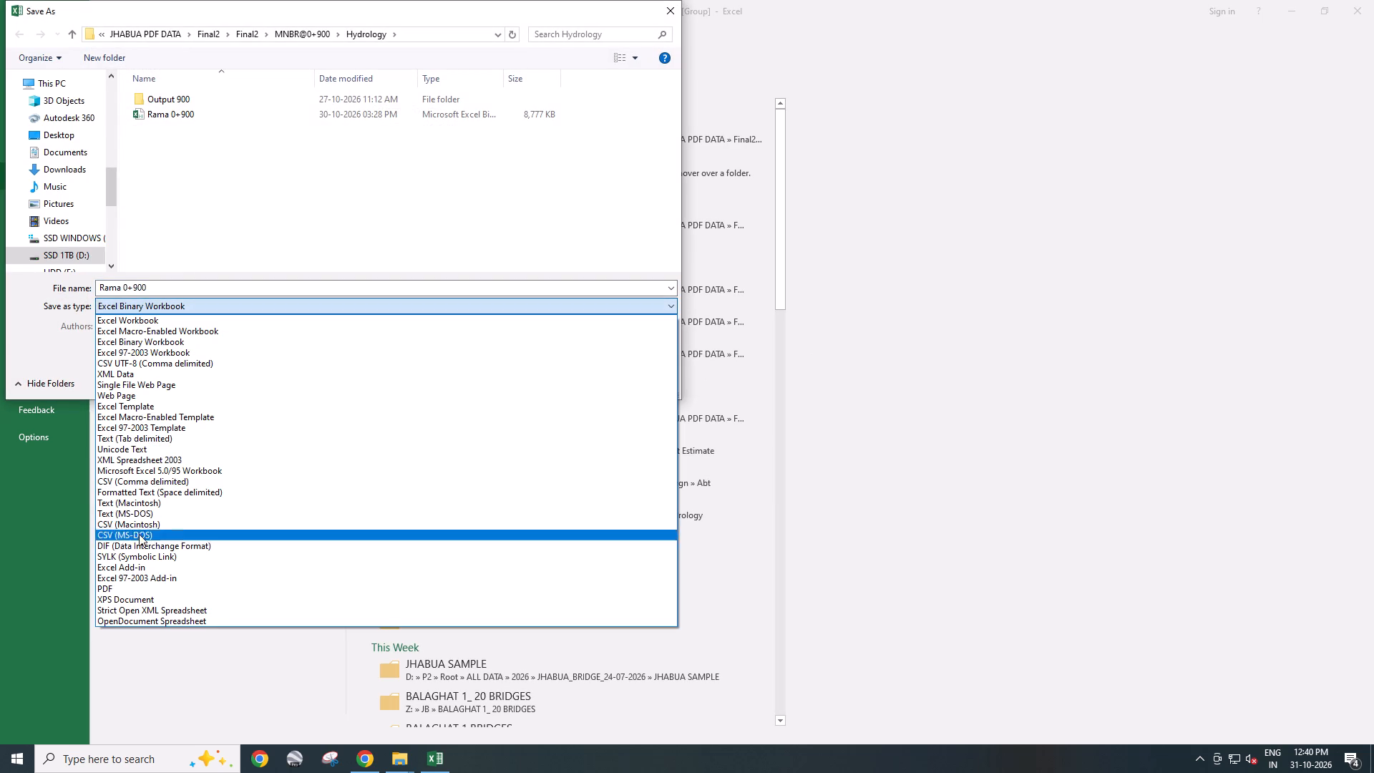
left_click(117, 588)
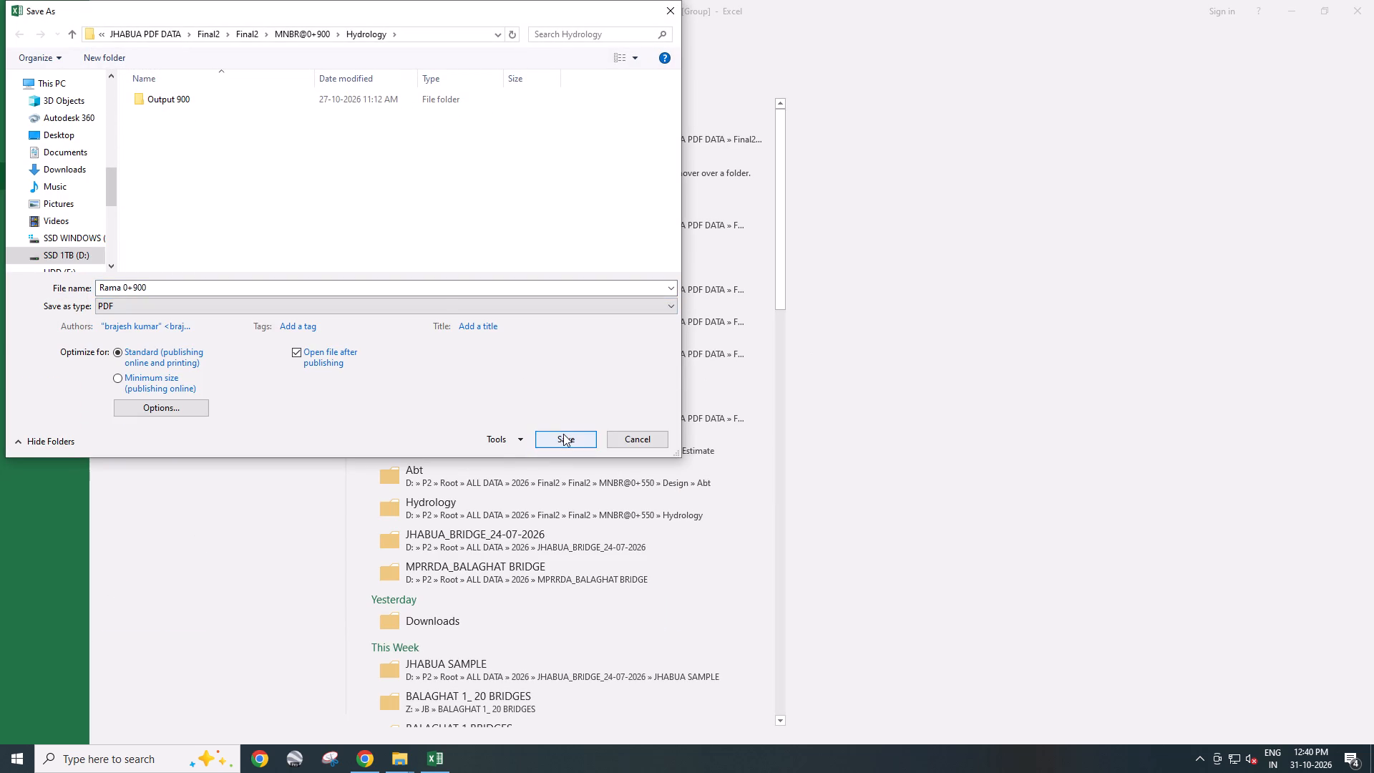
left_click(563, 434)
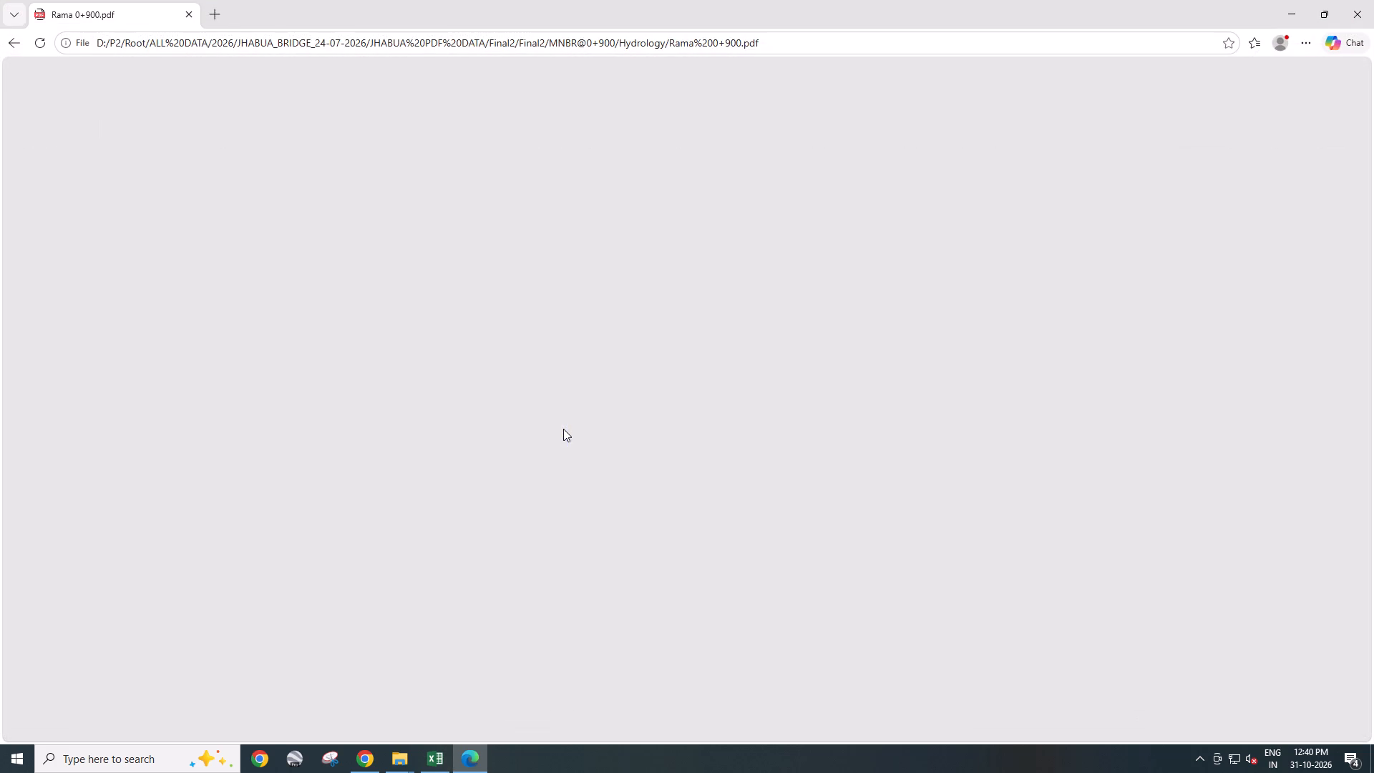
Review the exported Rama 0+900 PDF from the cover page through the last page, and close it.
scroll(572, 411, "up", 1)
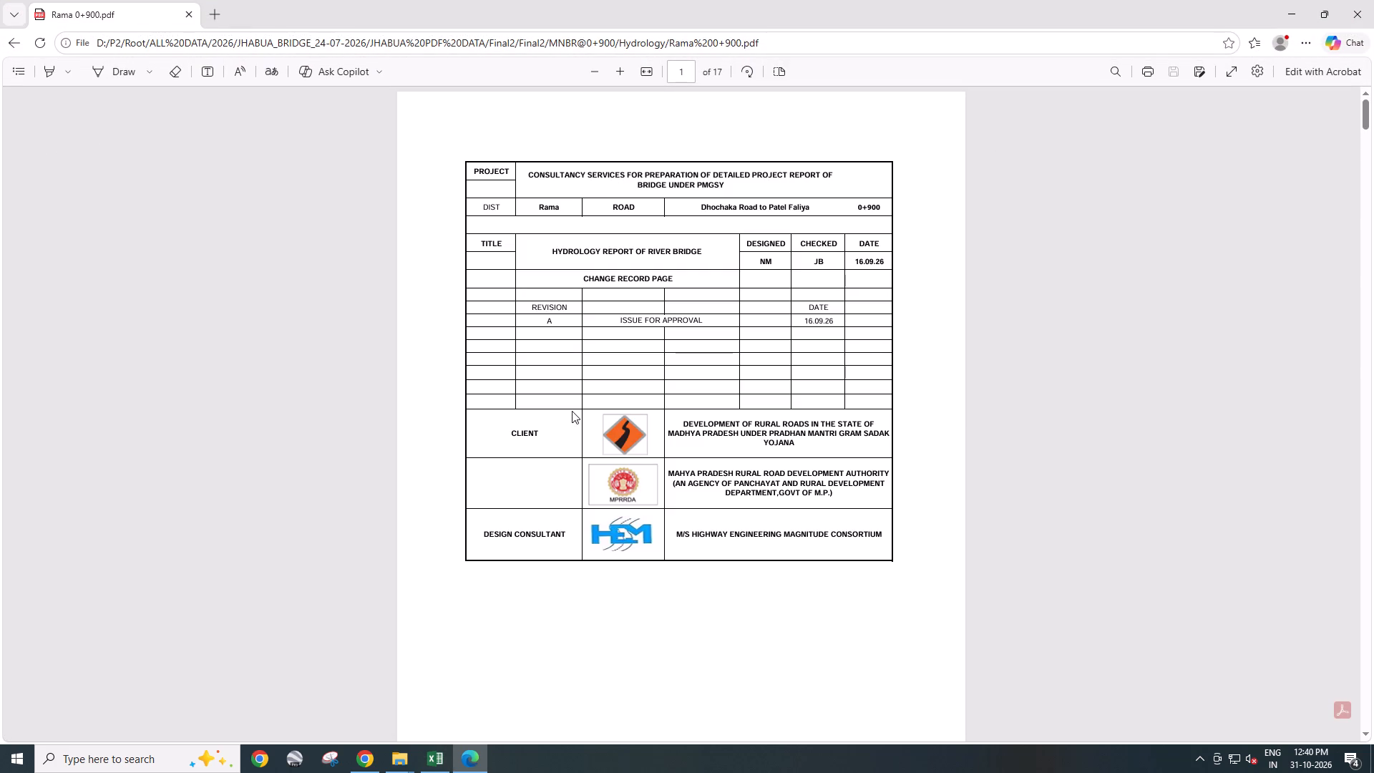
scroll(572, 411, "up", 1)
scroll(572, 405, "down", 11)
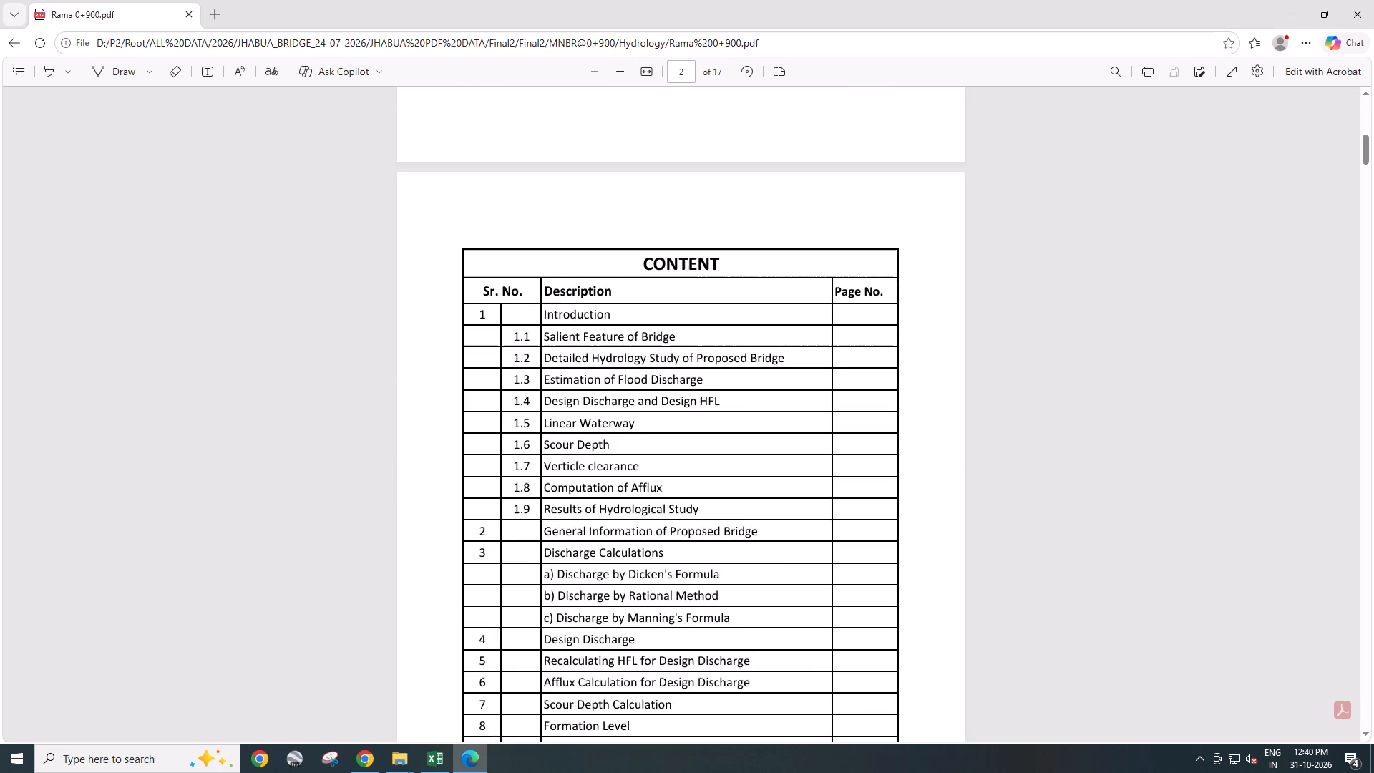
scroll(572, 401, "down", 20)
scroll(572, 401, "down", 12)
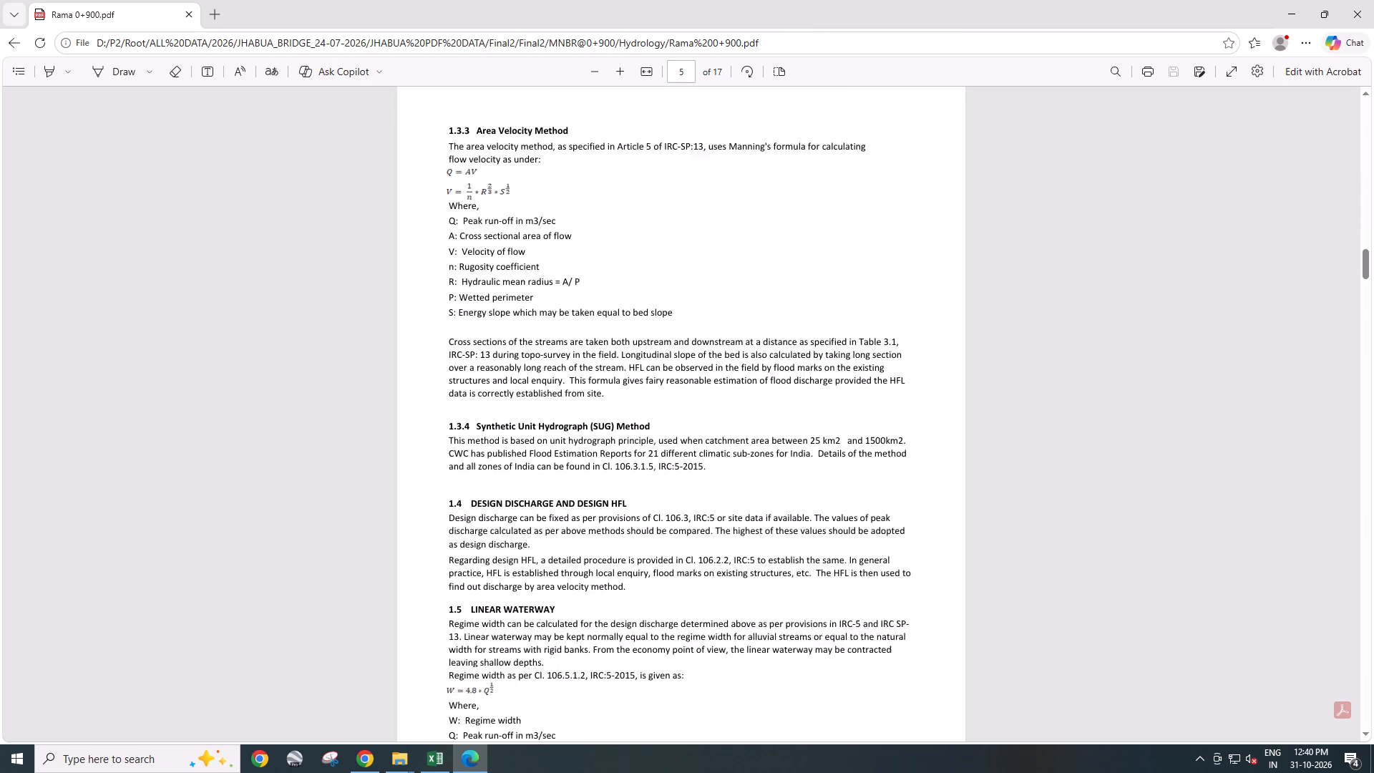
scroll(572, 399, "down", 20)
scroll(572, 399, "down", 17)
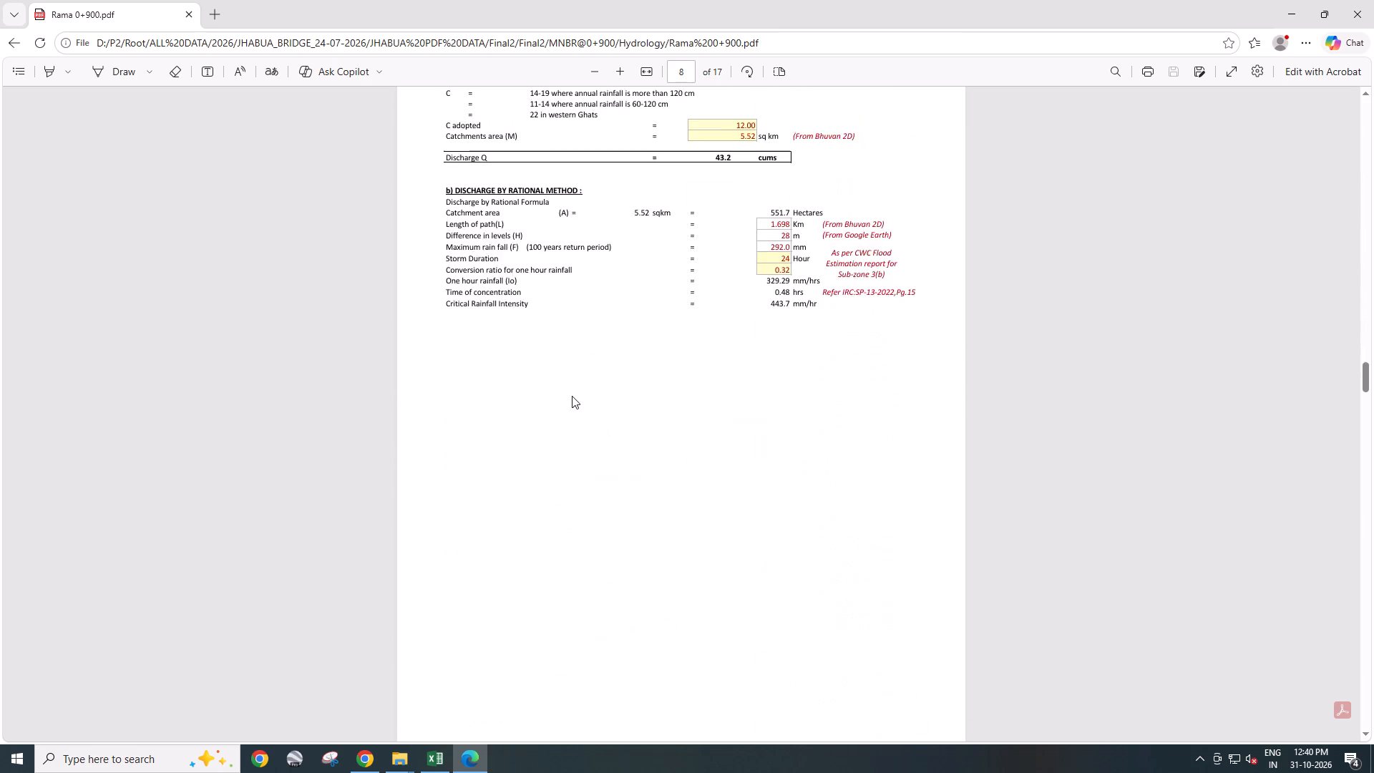
scroll(572, 396, "down", 20)
scroll(572, 396, "down", 17)
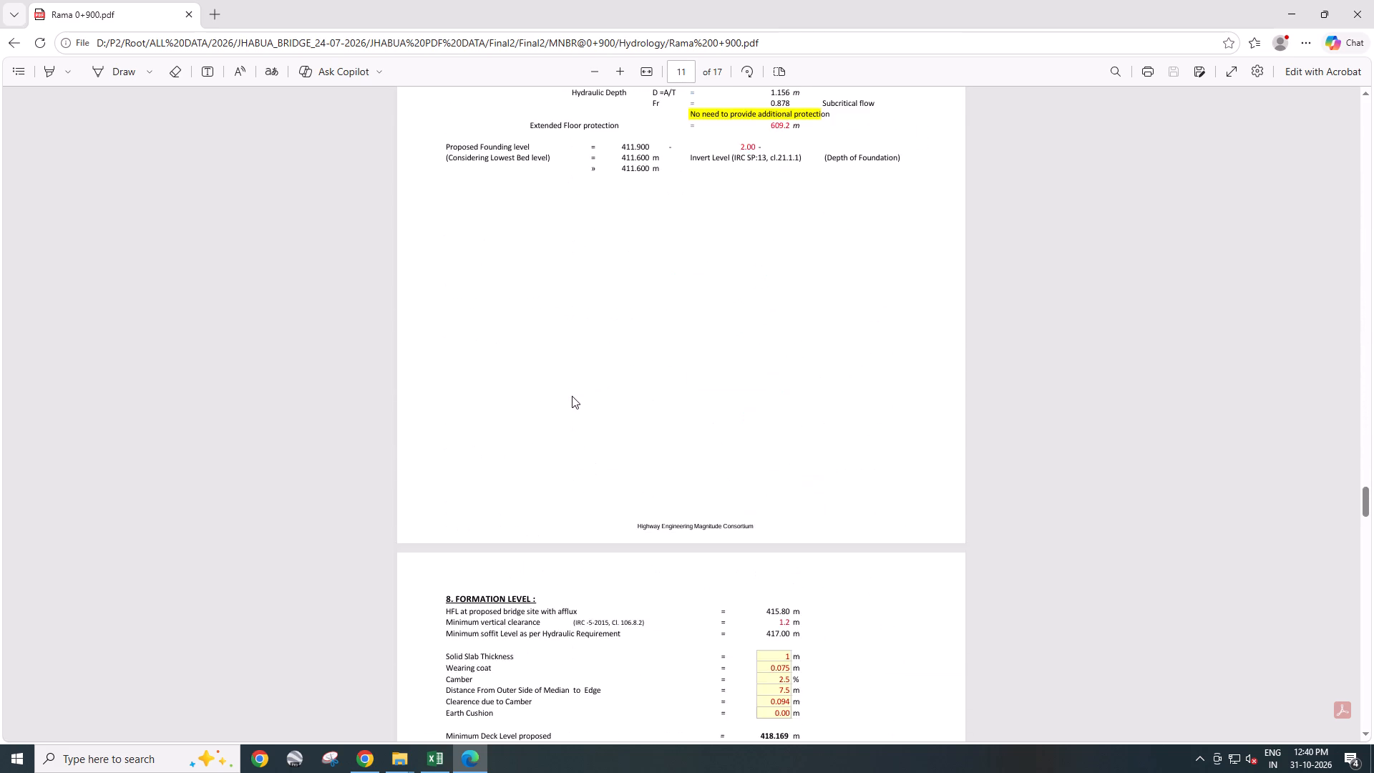
scroll(572, 396, "down", 17)
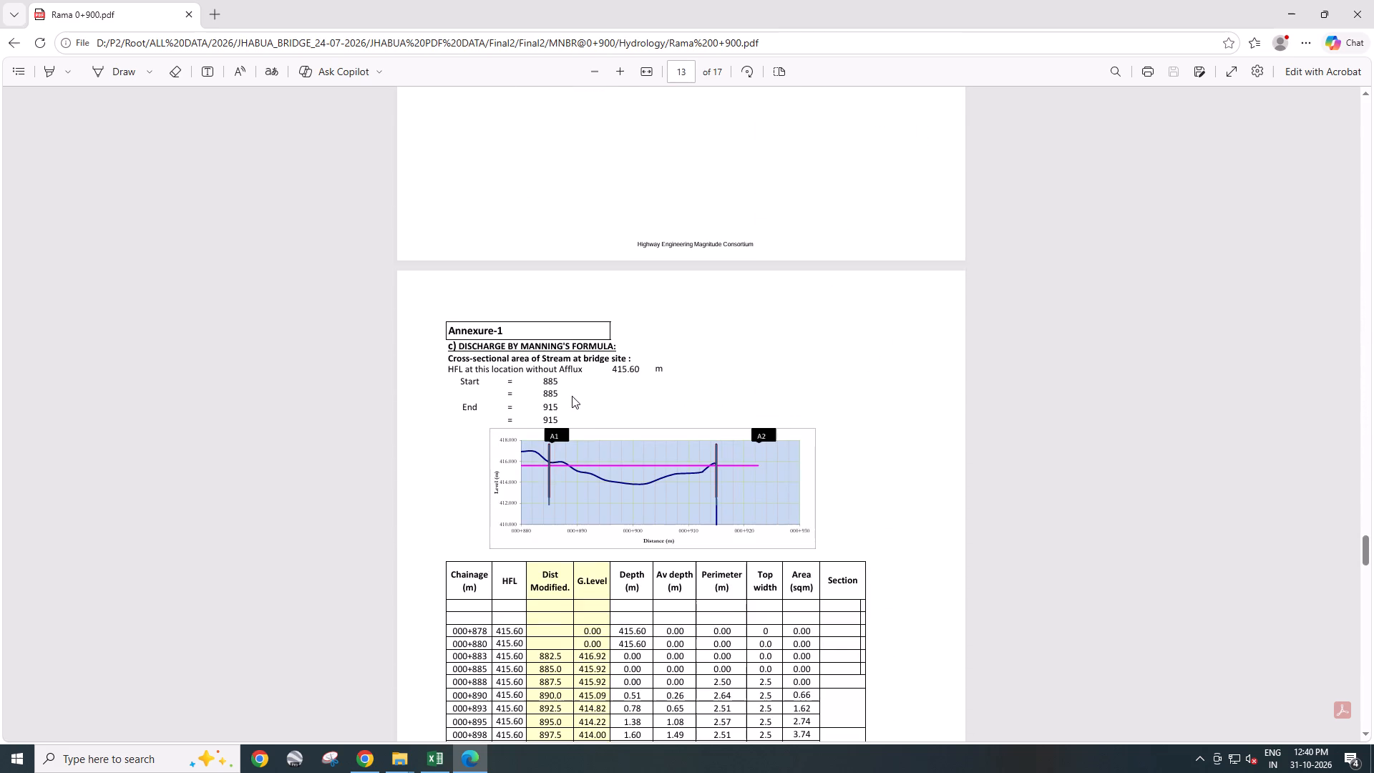
scroll(572, 396, "down", 10)
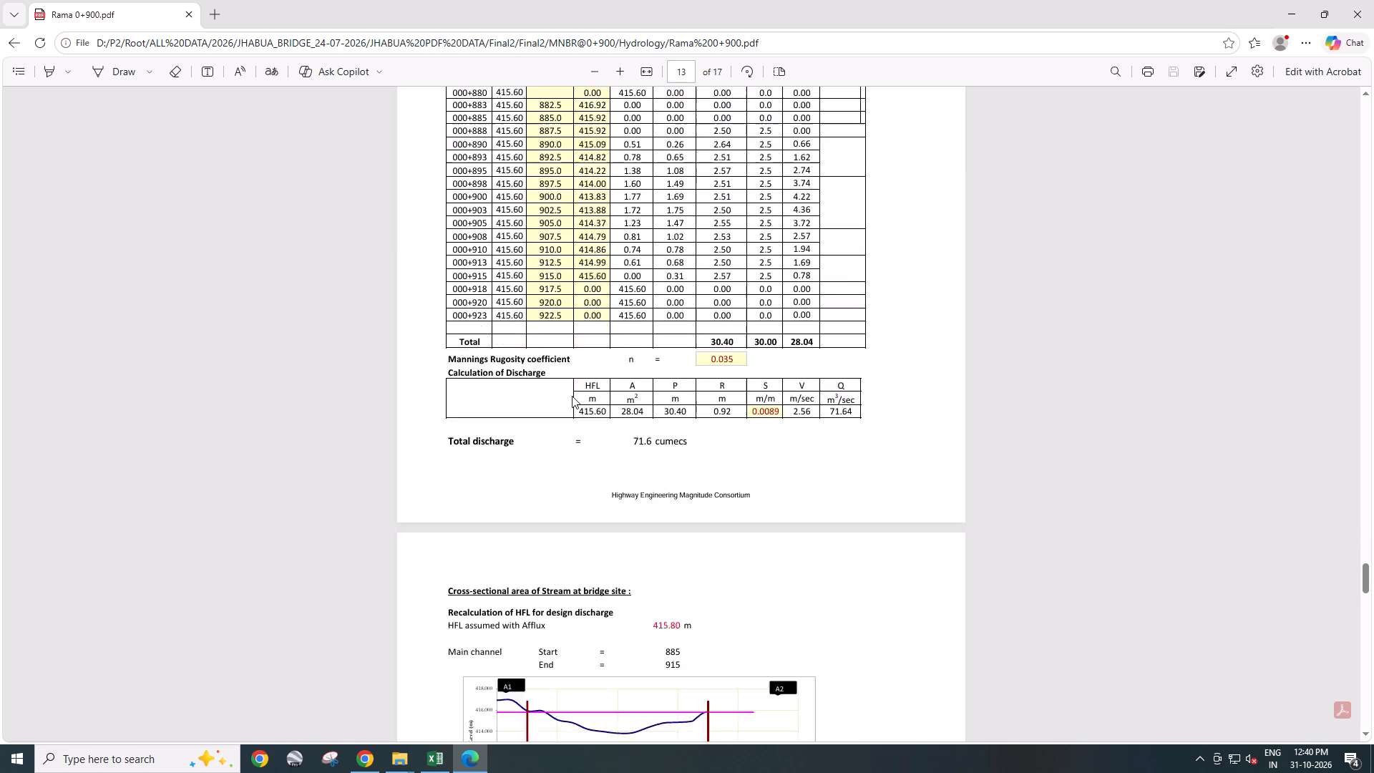
scroll(572, 396, "down", 19)
scroll(572, 396, "down", 4)
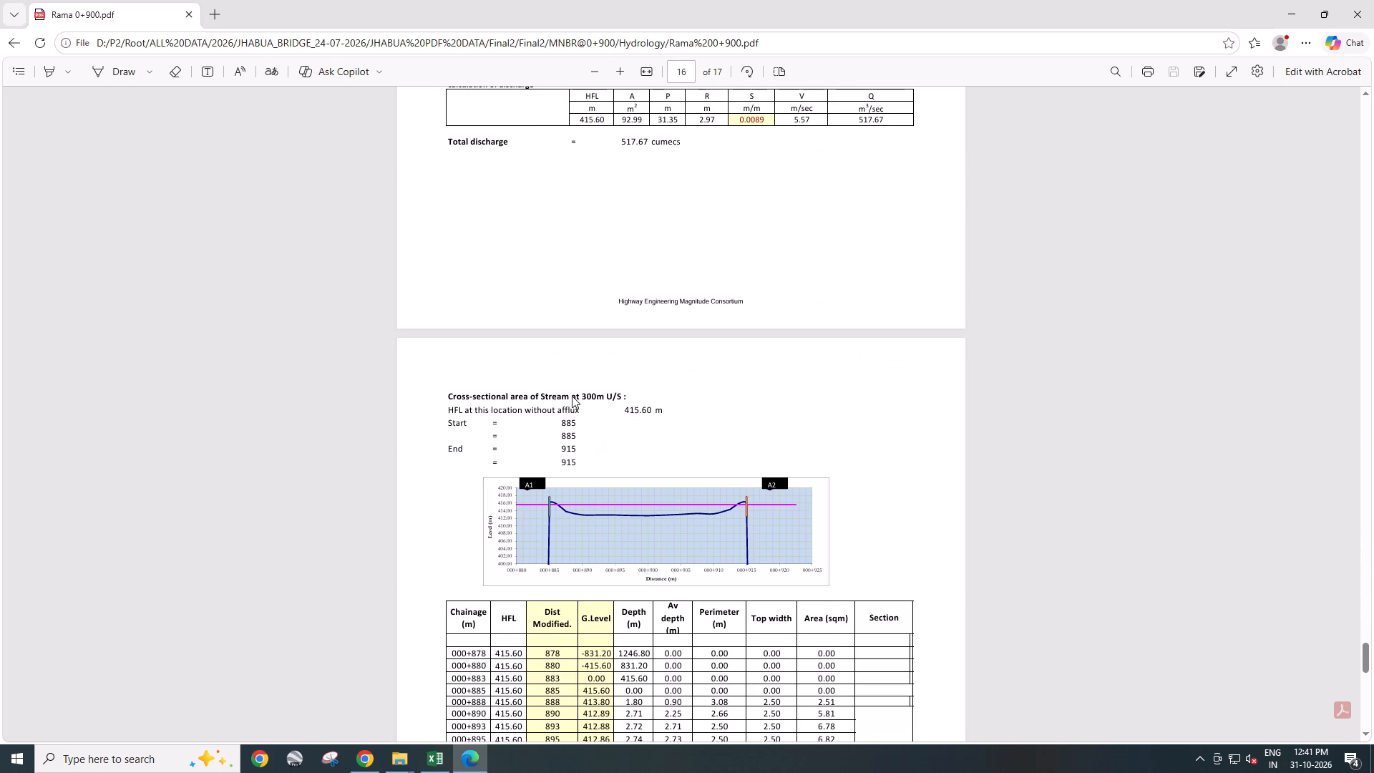
scroll(565, 391, "down", 3)
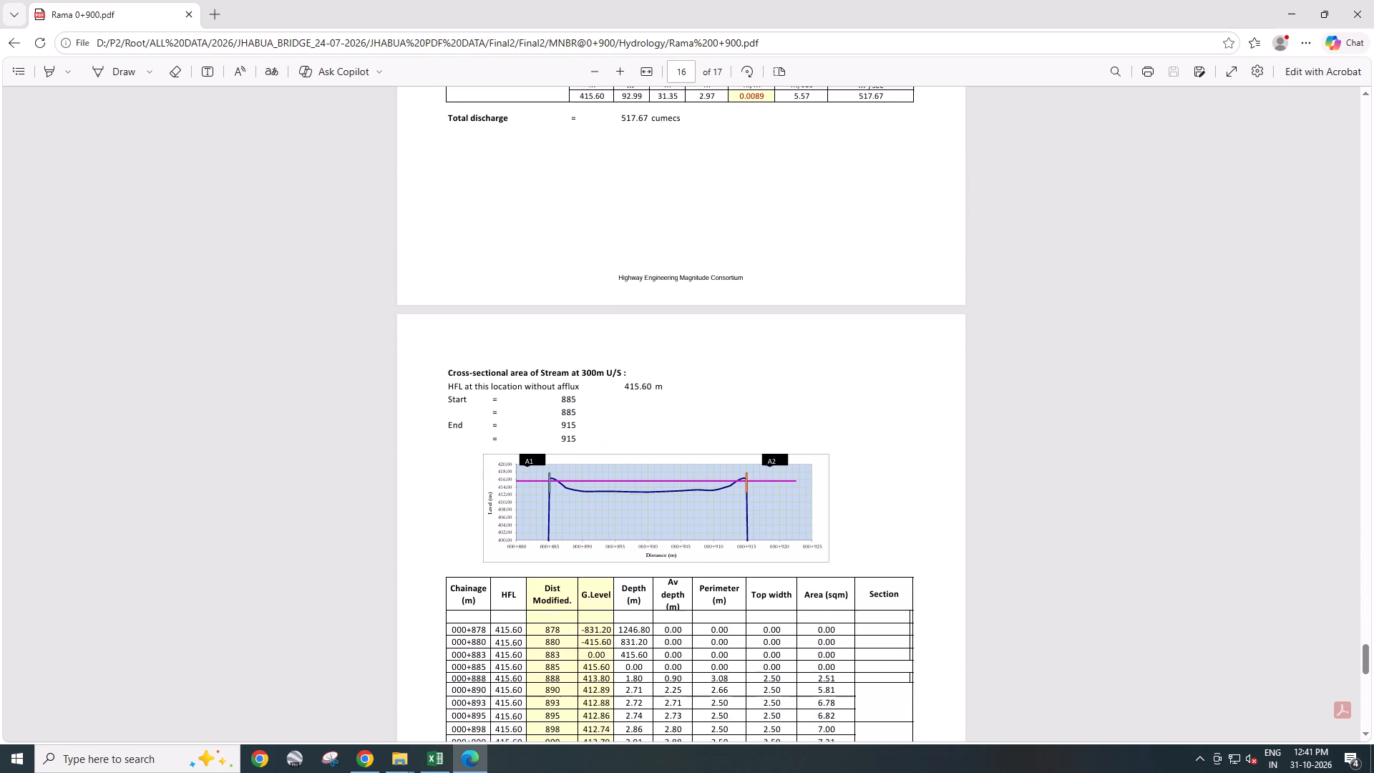
scroll(565, 391, "down", 20)
scroll(565, 391, "down", 6)
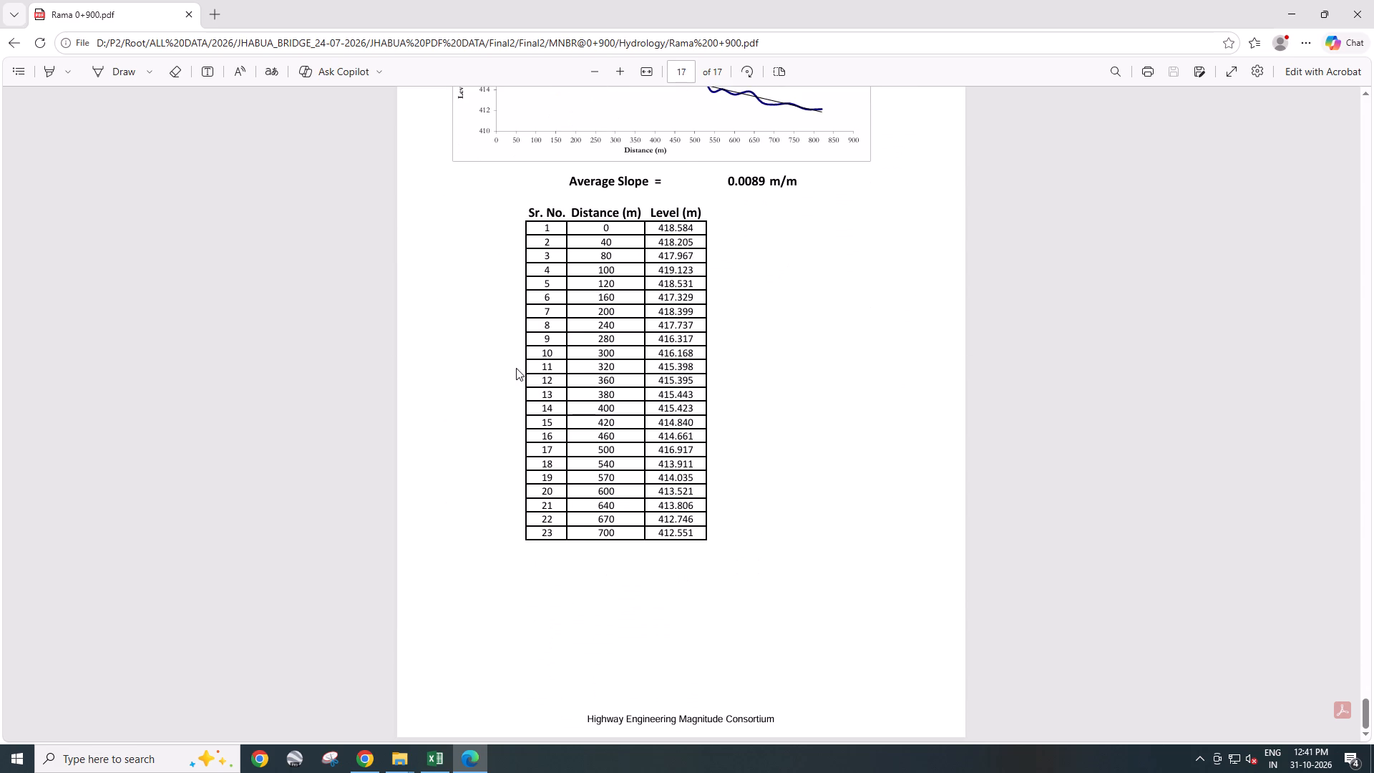
left_click(1373, 0)
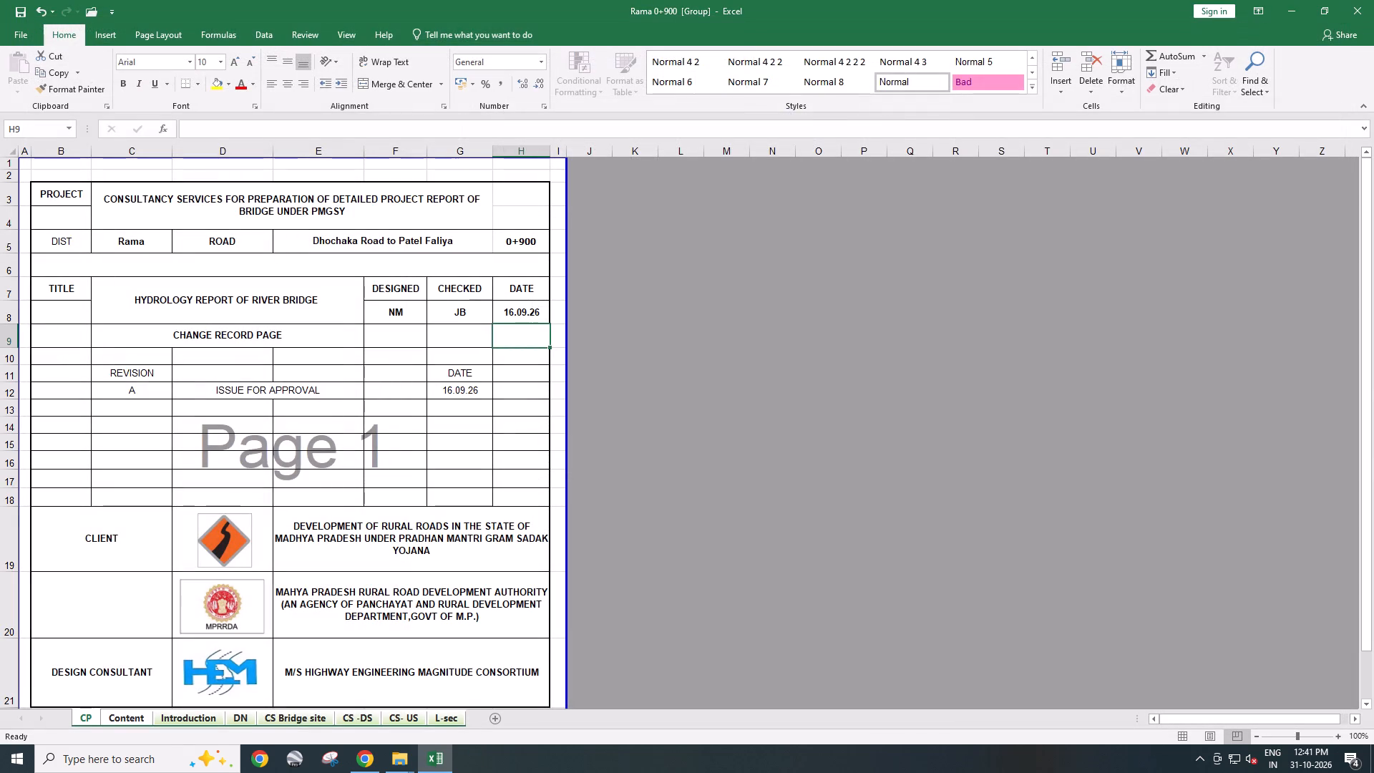
Close the Rama 0+900 workbook without saving changes.
left_click(1373, 0)
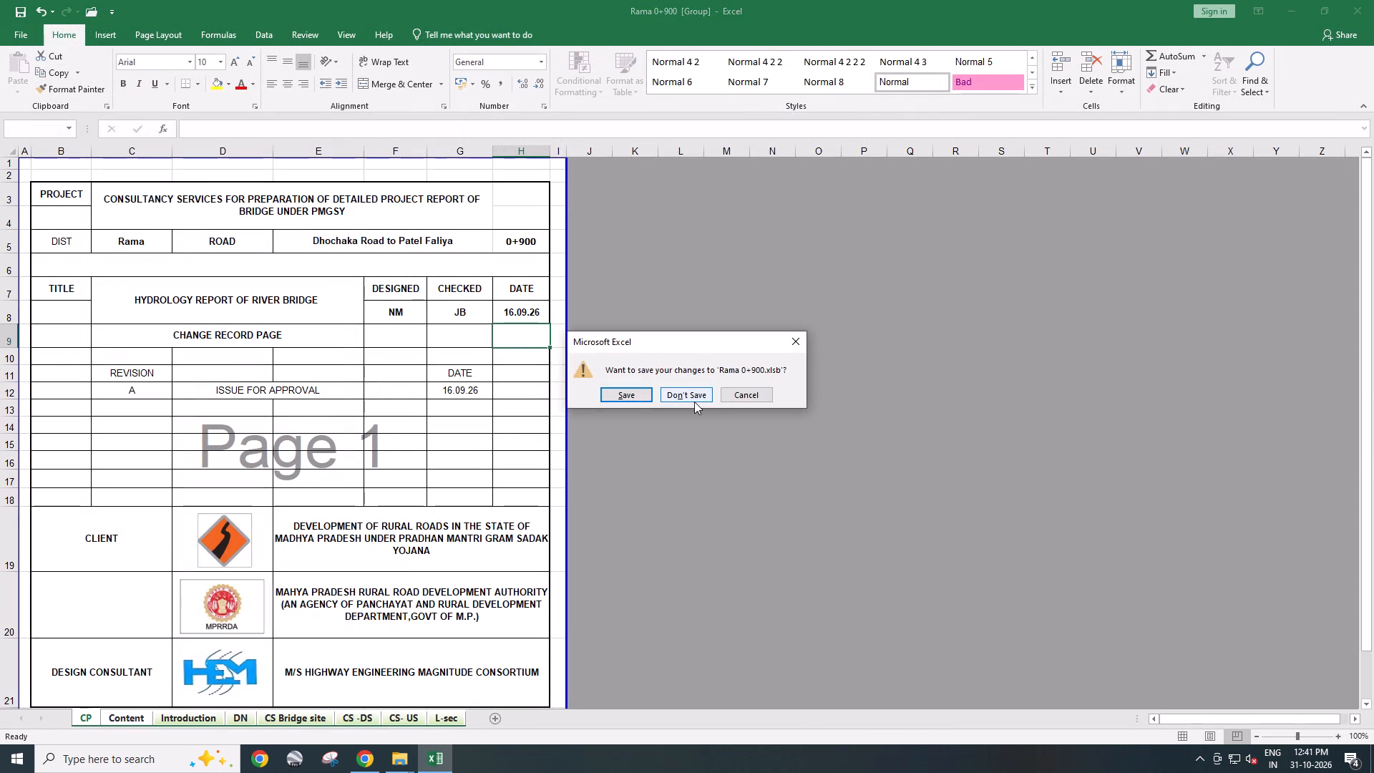
left_click(694, 401)
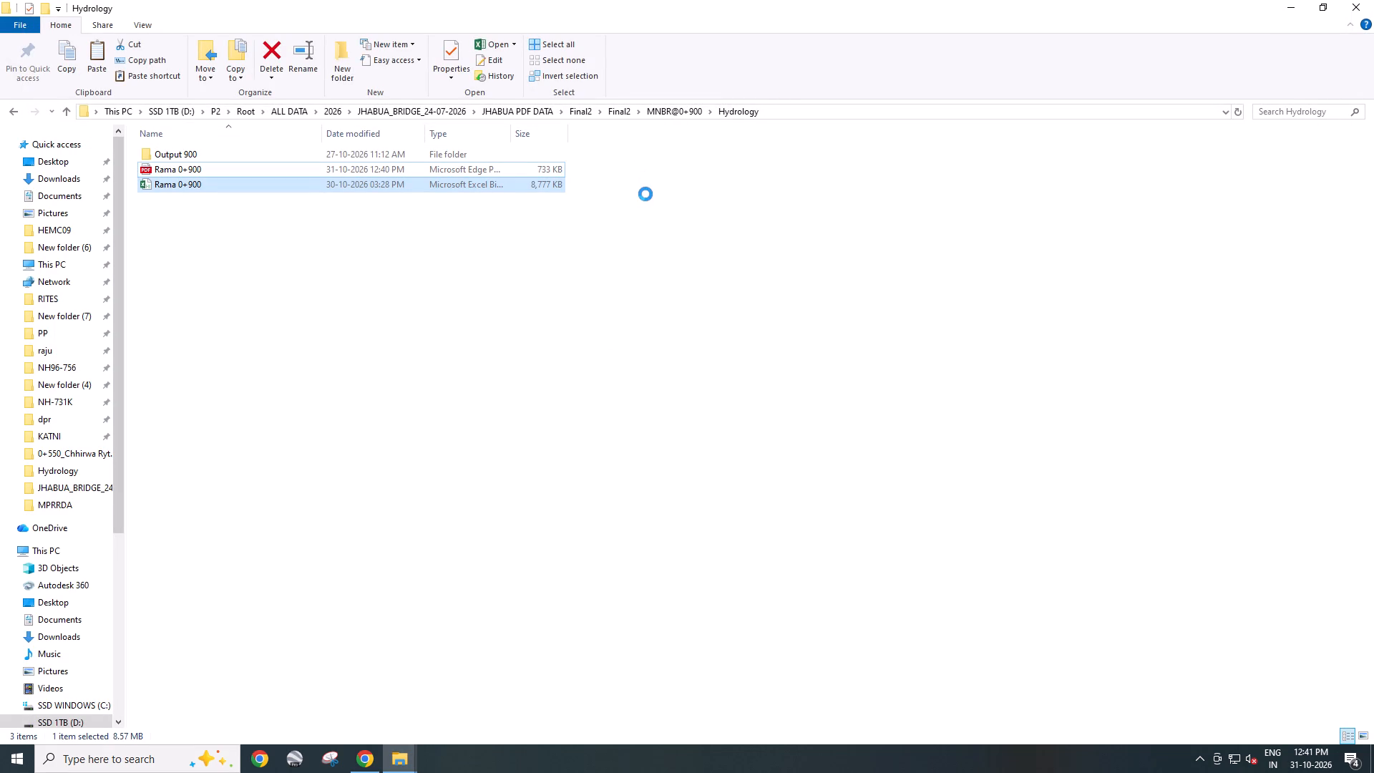
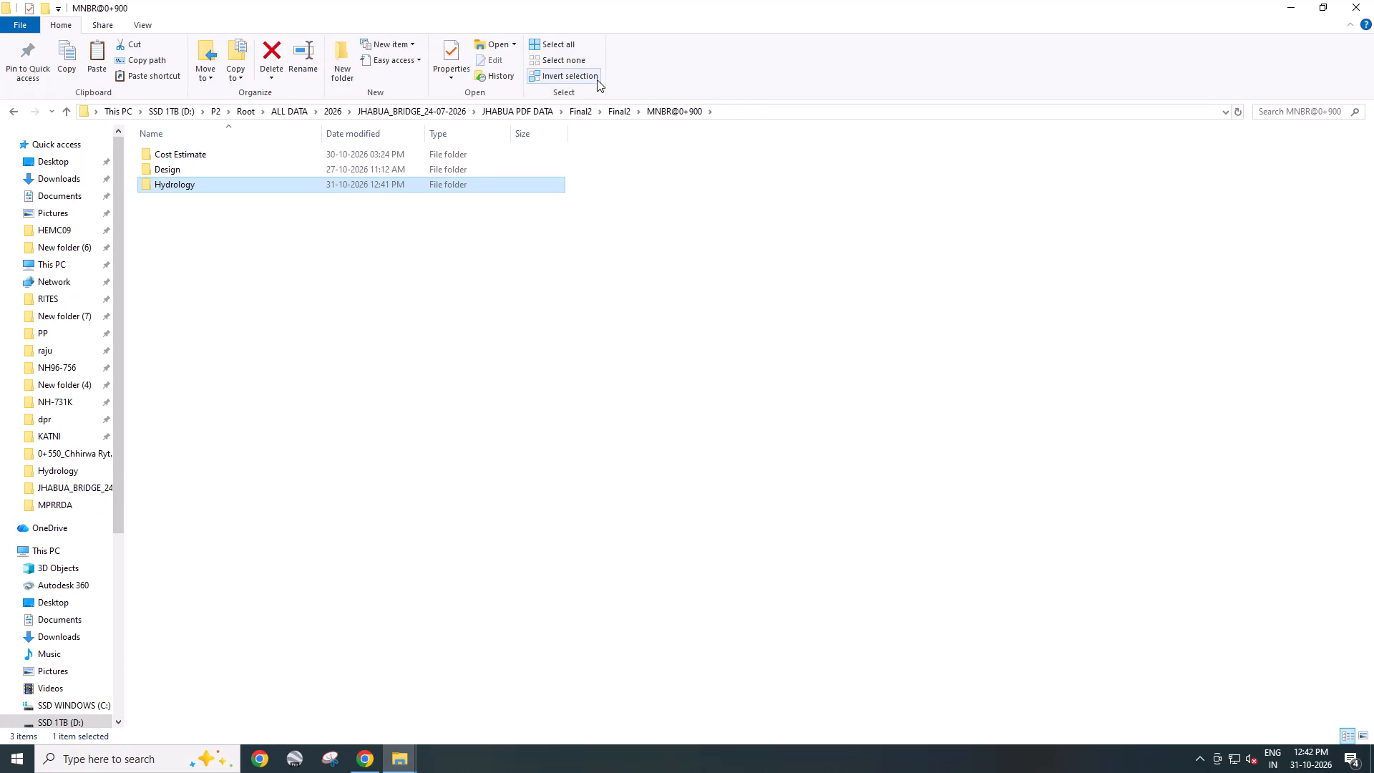
Open the Jhabua-1+570 workbook from the Hydrology folder of MNBR@1+570, with editing and macro content enabled.
left_click(617, 115)
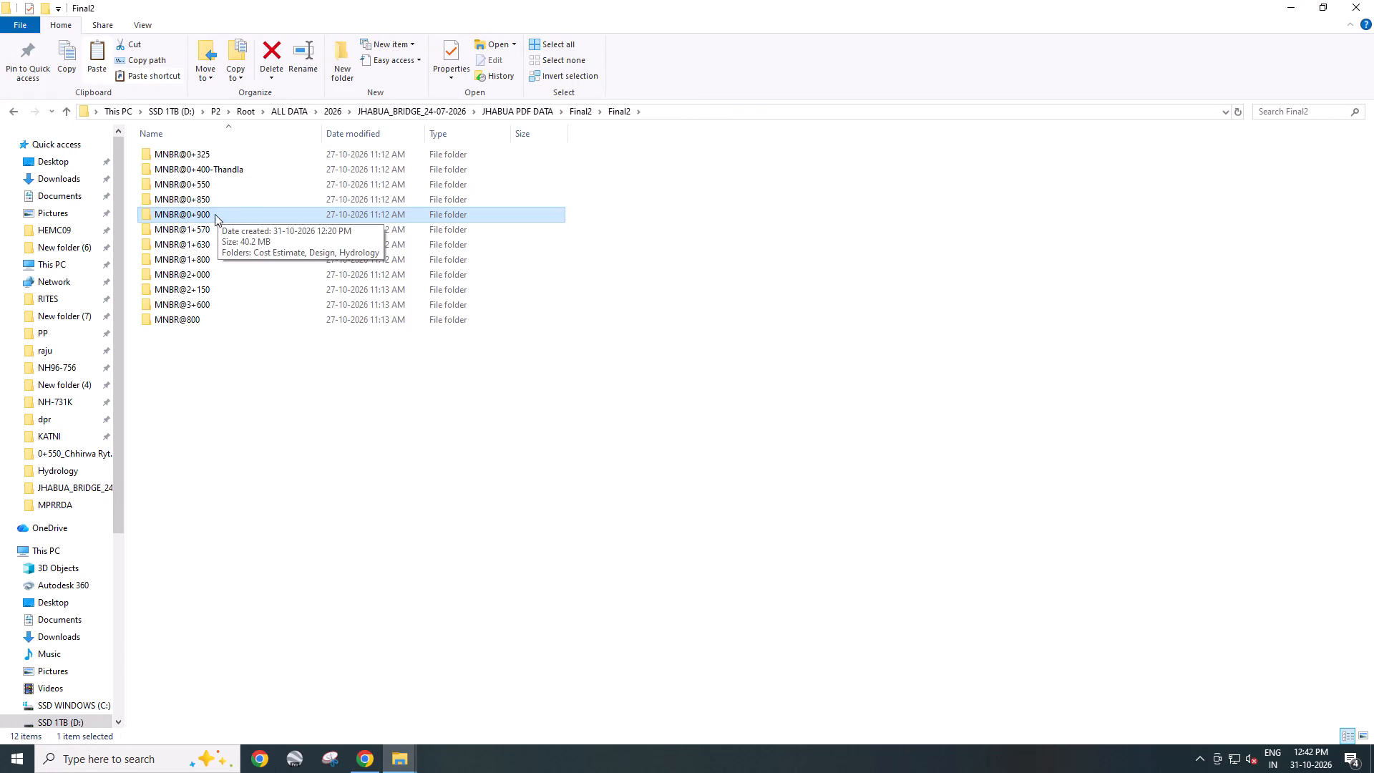
double_click(215, 225)
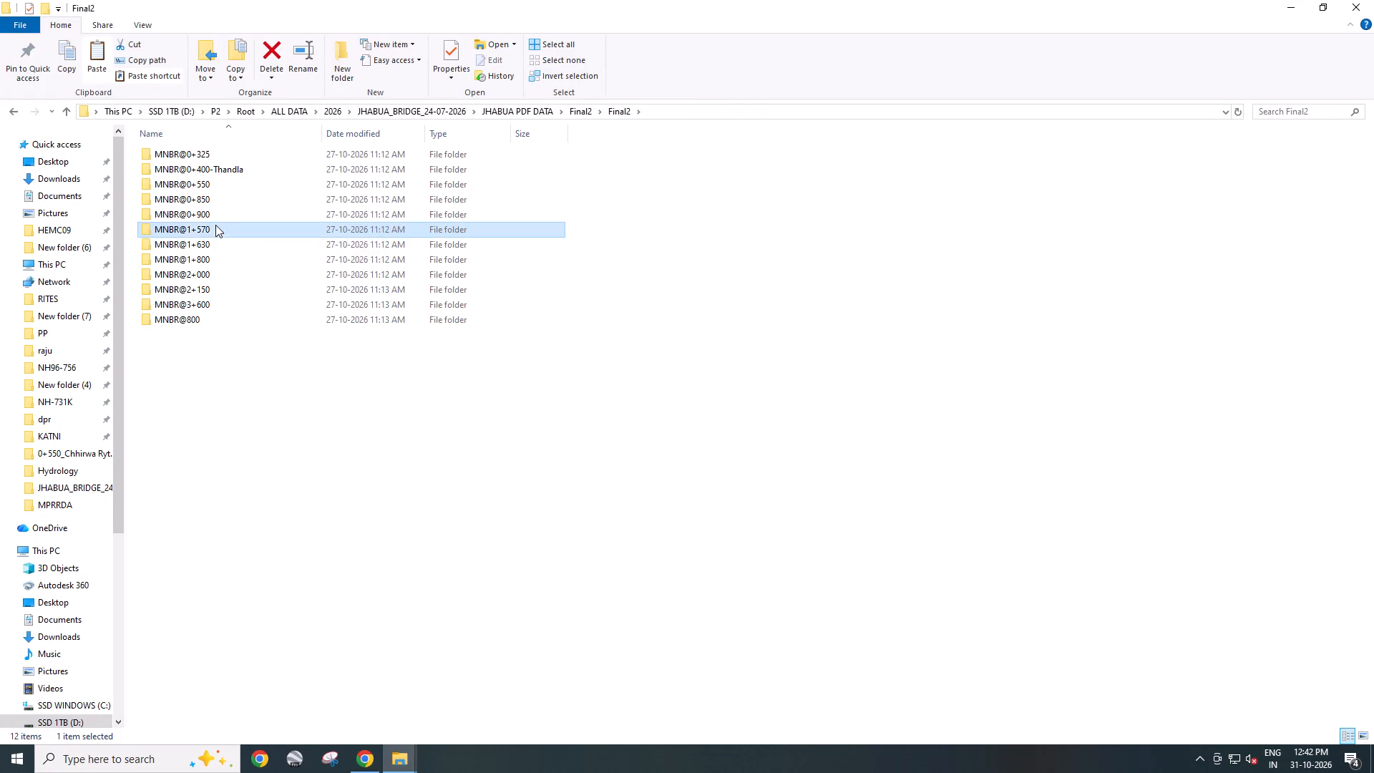
double_click(214, 157)
double_click(211, 165)
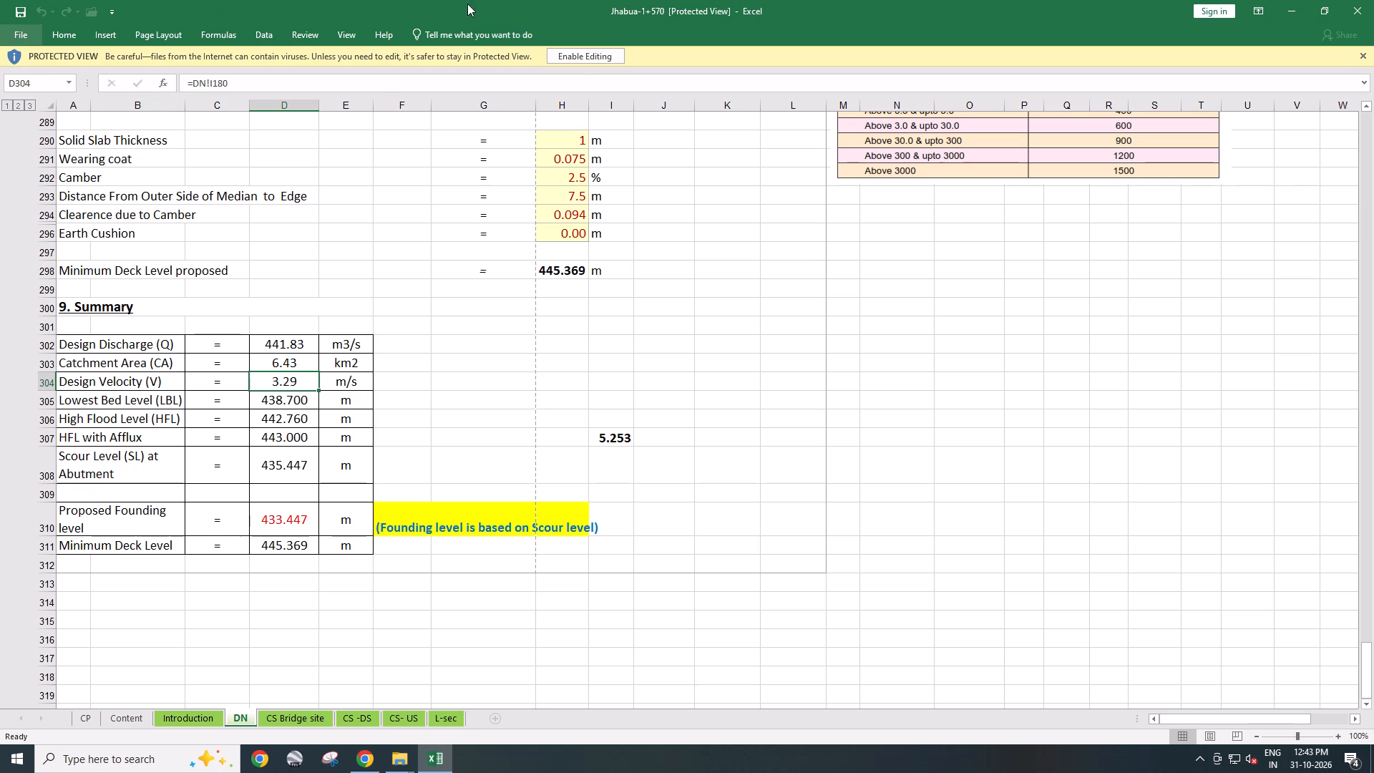
left_click(575, 63)
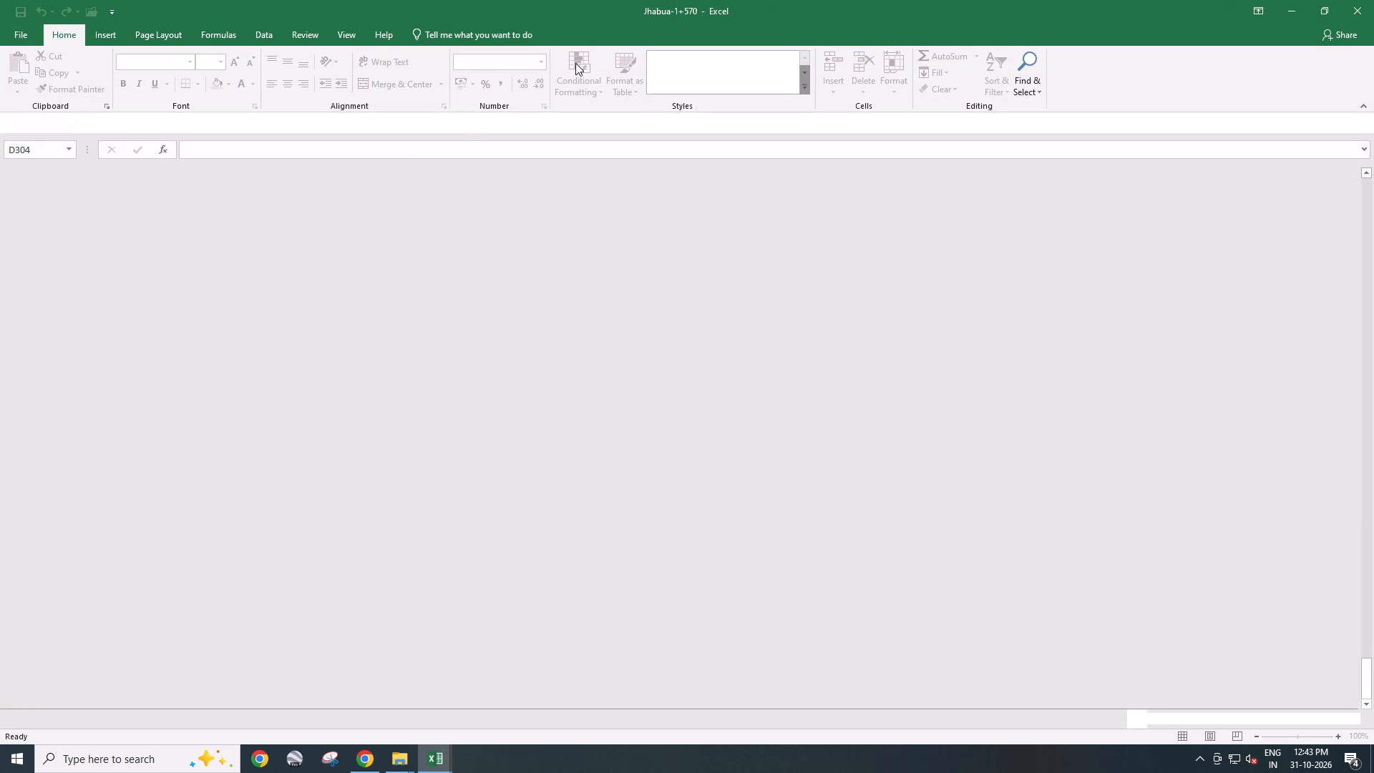
scroll(208, 163, "up", 1)
left_click(263, 123)
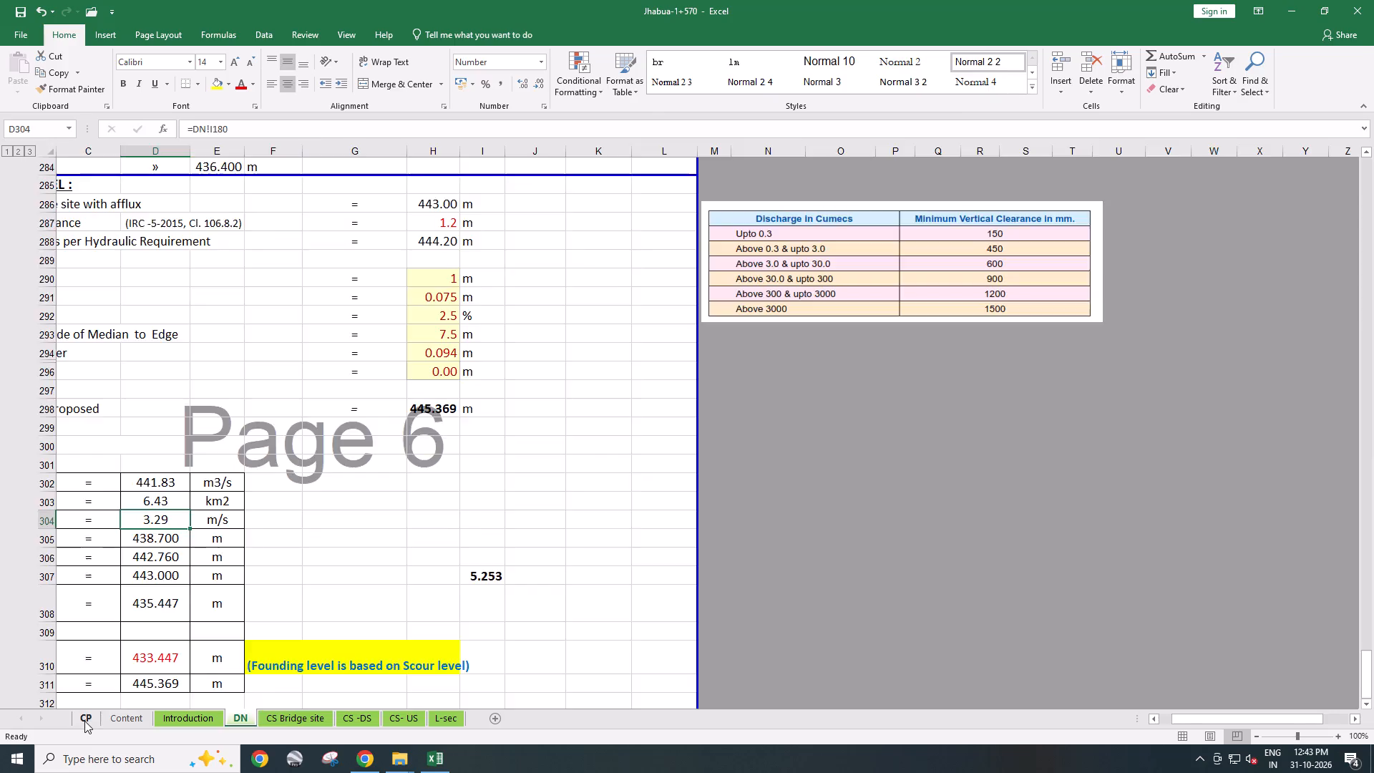
Group all sheets from CP to L-sec and export them as the PDF Jhabua-1+570 in the MNBR@1+570 Hydrology folder.
left_click(84, 721)
right_click(83, 721, "shift")
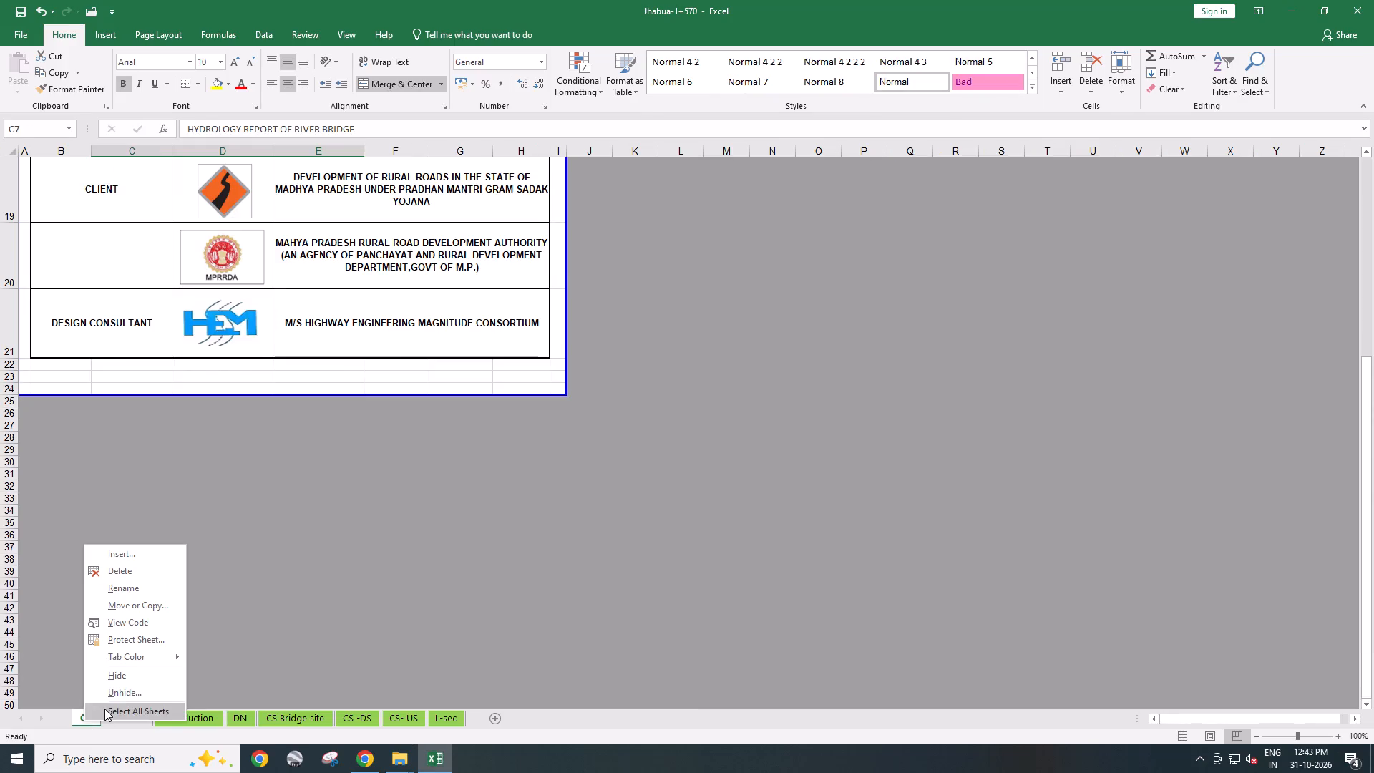
left_click(104, 712)
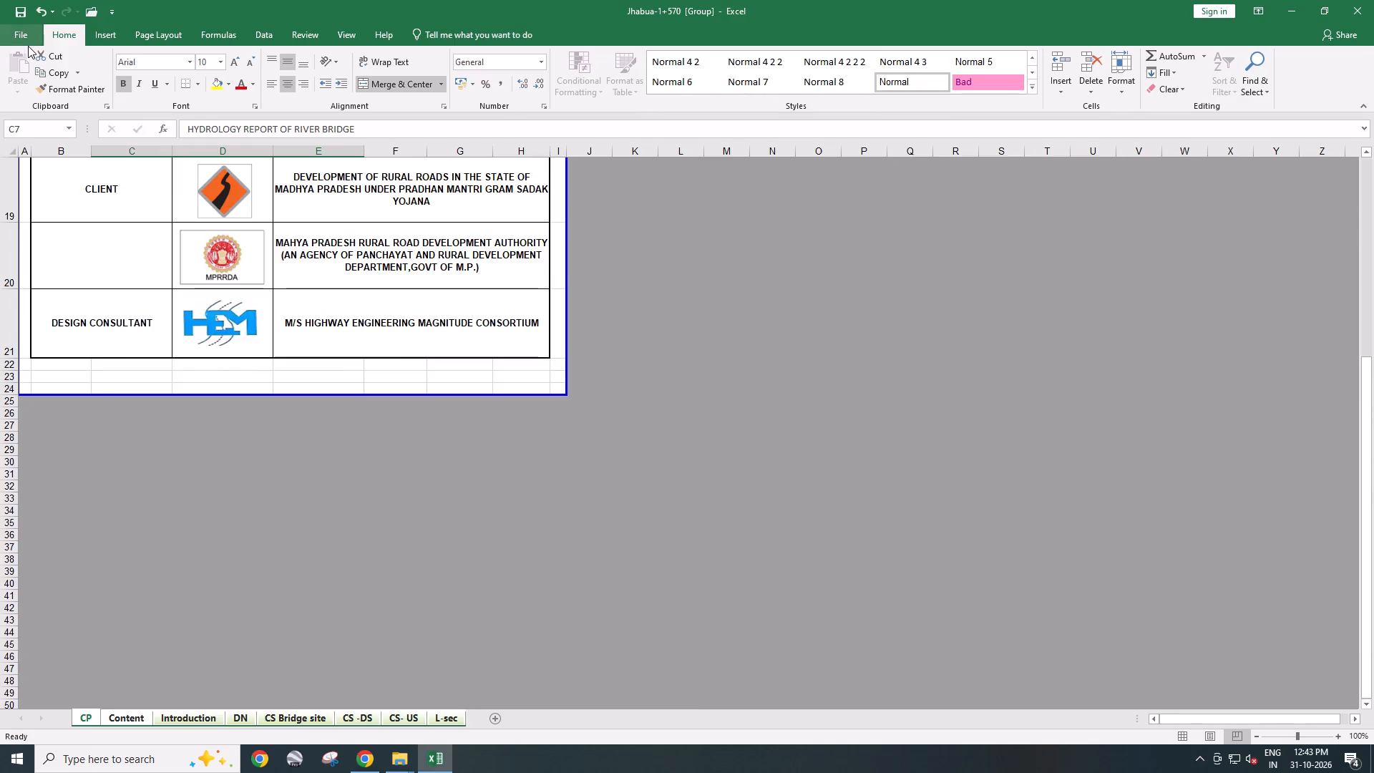
left_click(27, 42)
left_click(42, 173)
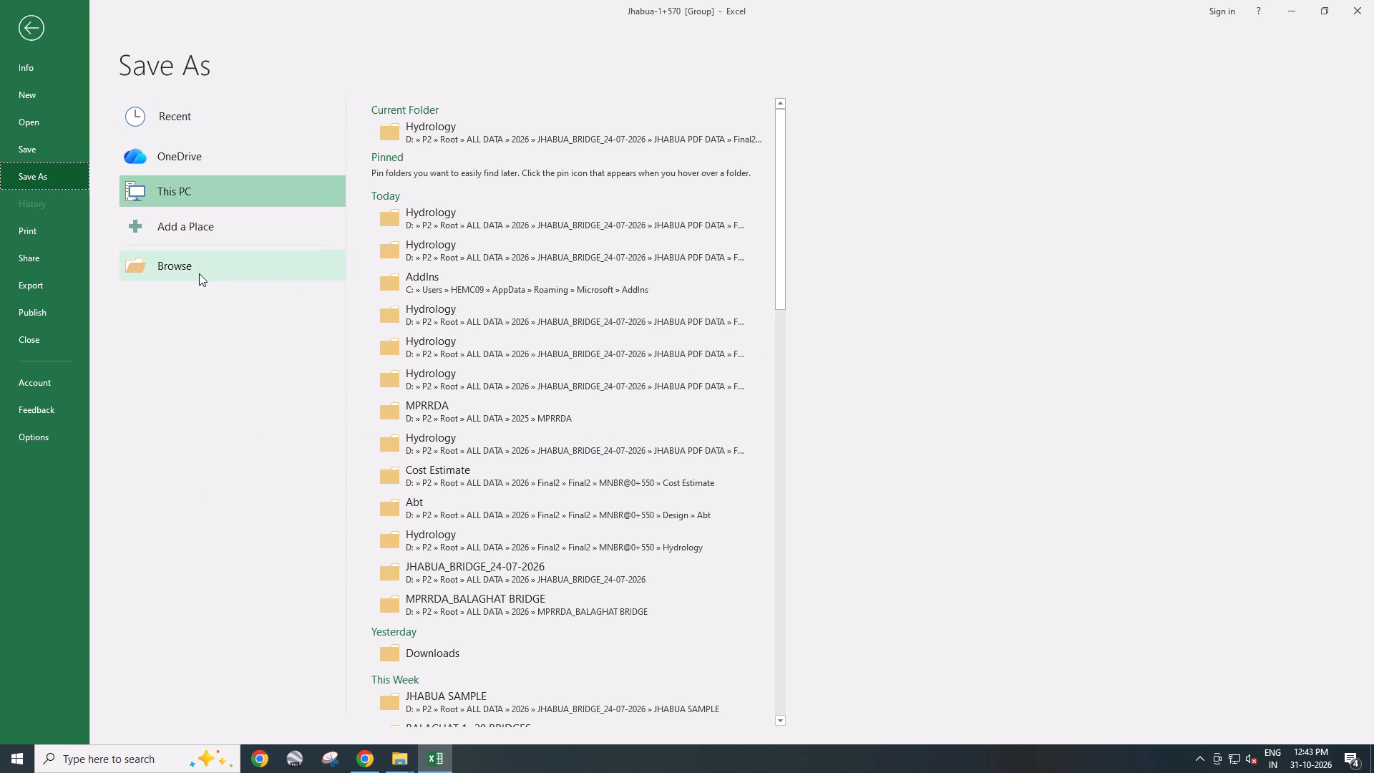
left_click(199, 273)
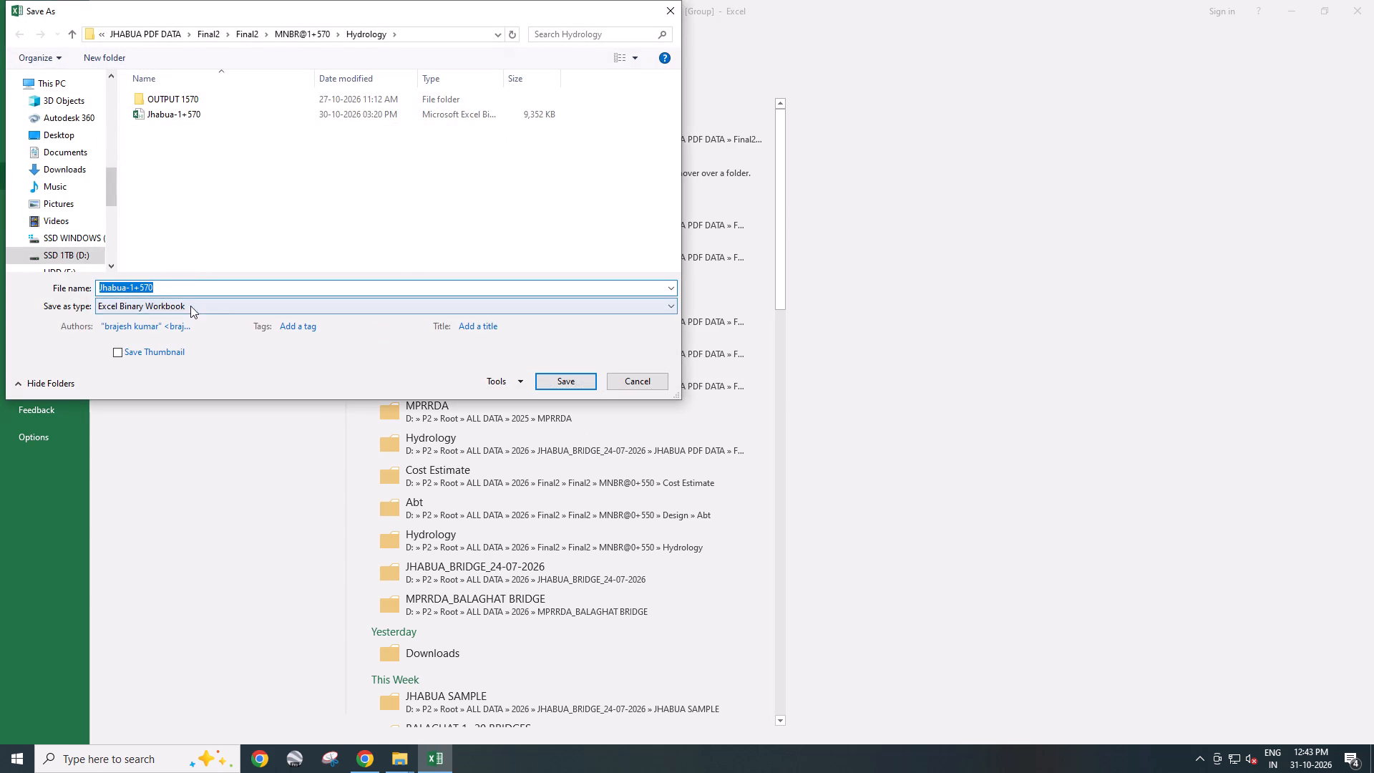
left_click(185, 303)
left_click(111, 586)
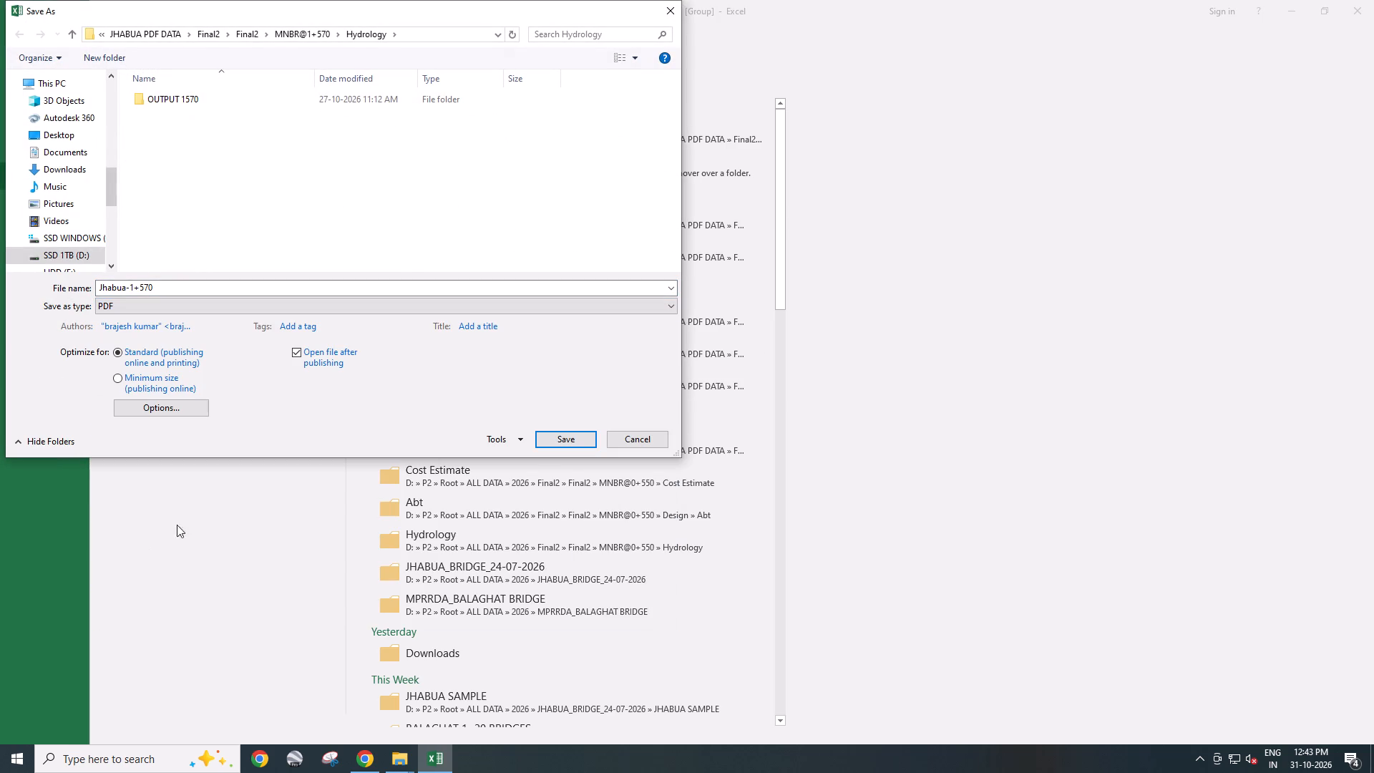
left_click(551, 441)
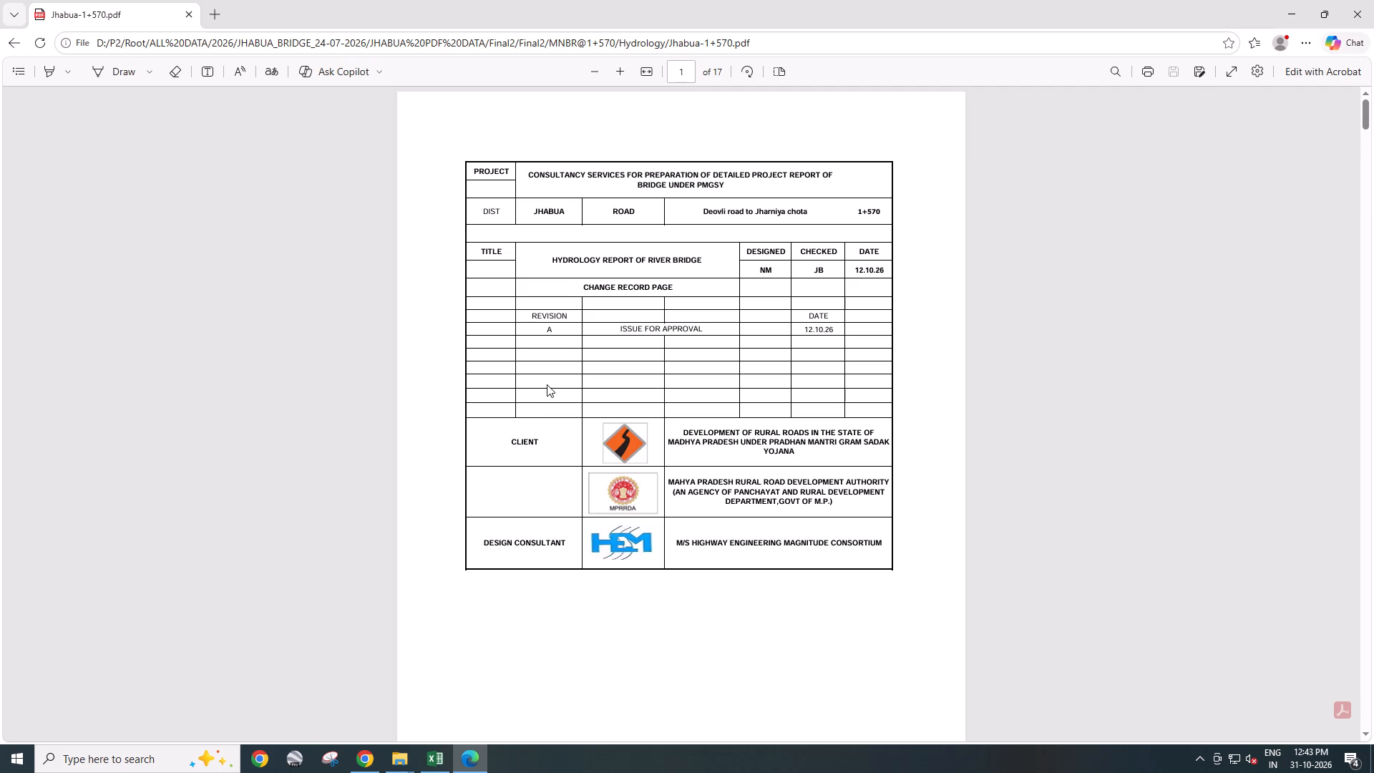
Review the exported Jhabua-1+570 PDF from the cover page through the last page, and close it.
scroll(547, 384, "up", 1)
scroll(550, 376, "down", 12)
scroll(550, 376, "down", 9)
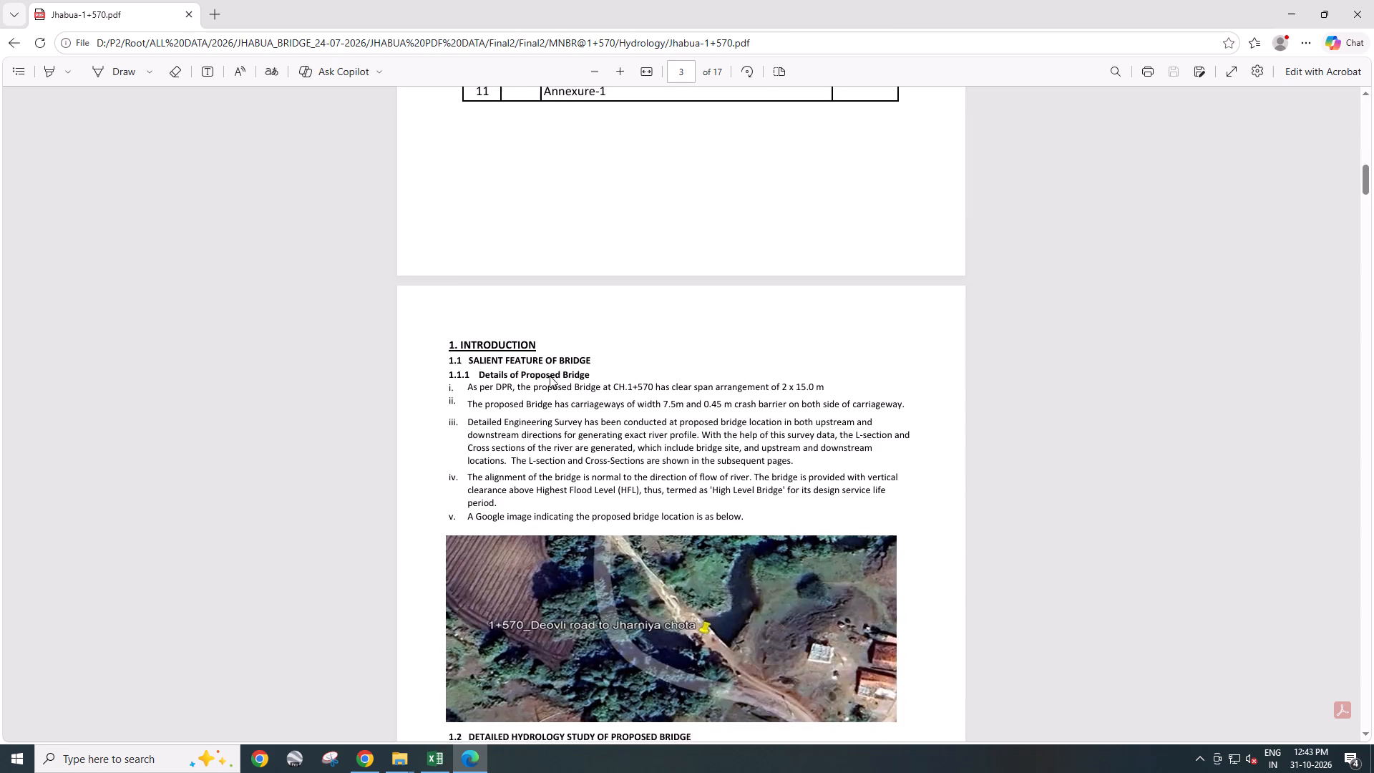
scroll(550, 376, "down", 10)
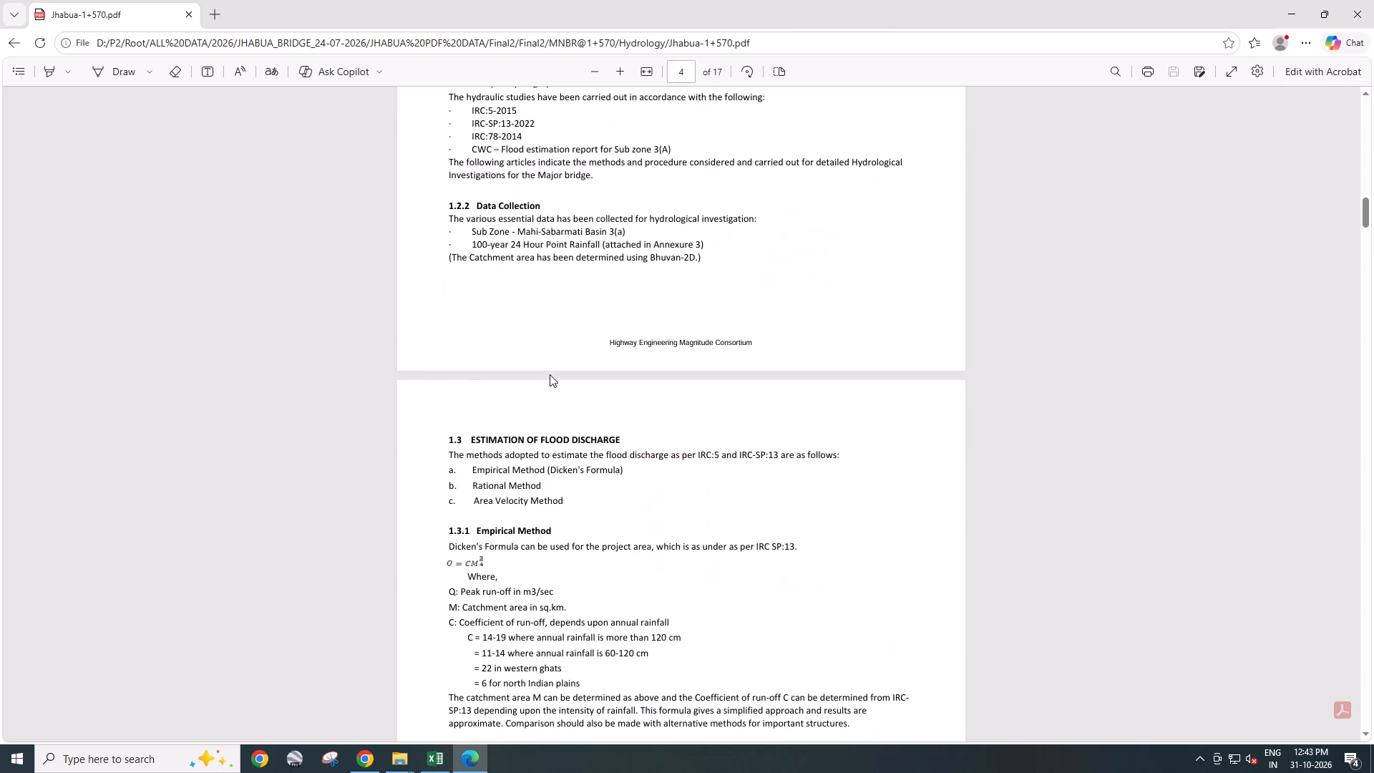
scroll(550, 374, "down", 20)
scroll(550, 374, "down", 1)
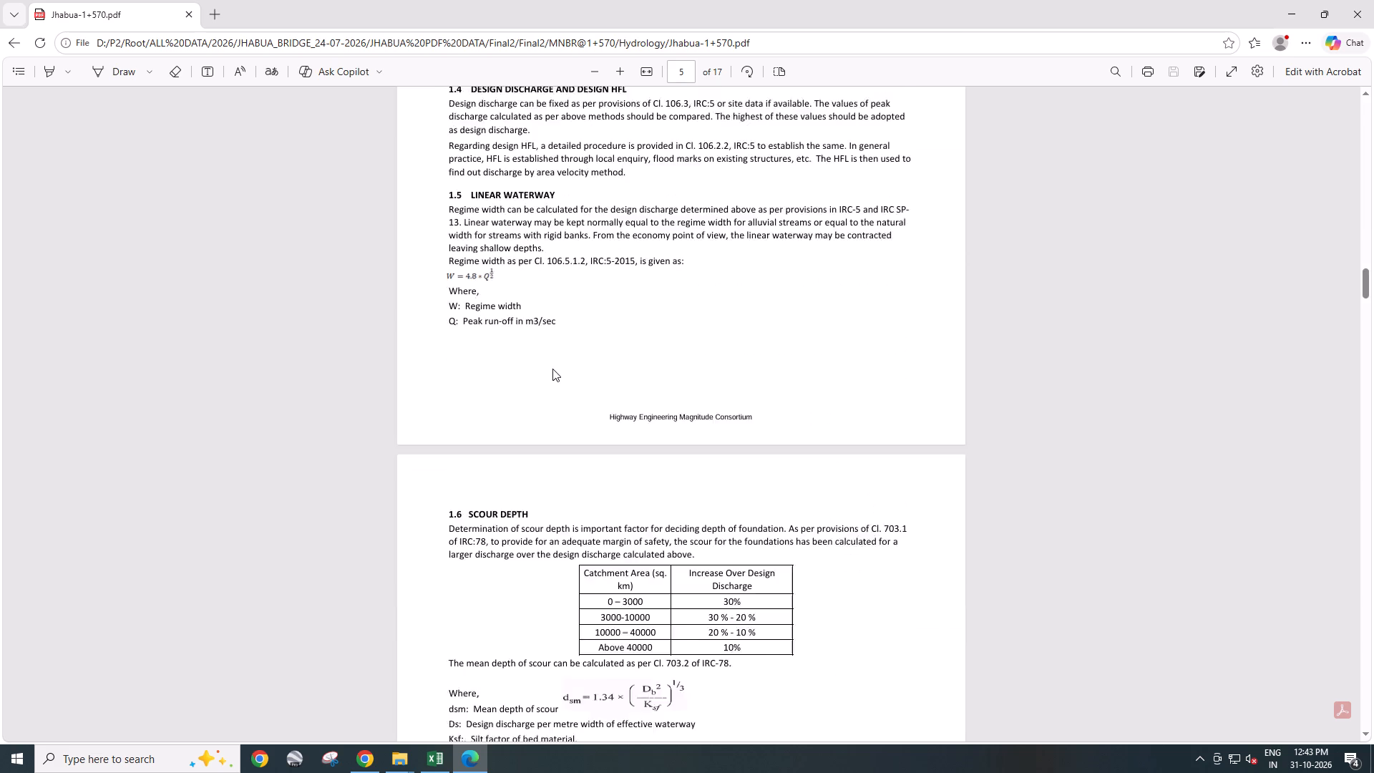
scroll(552, 369, "down", 18)
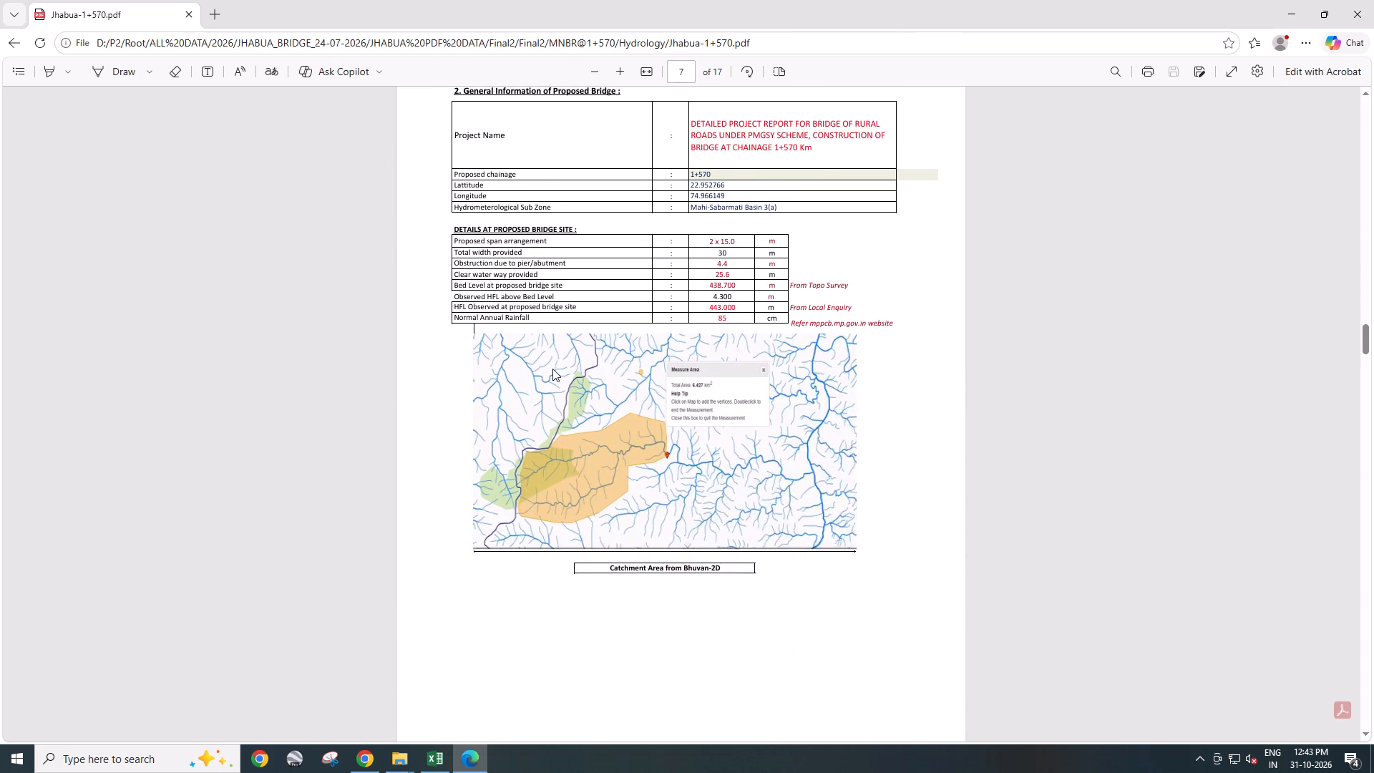
scroll(552, 369, "down", 5)
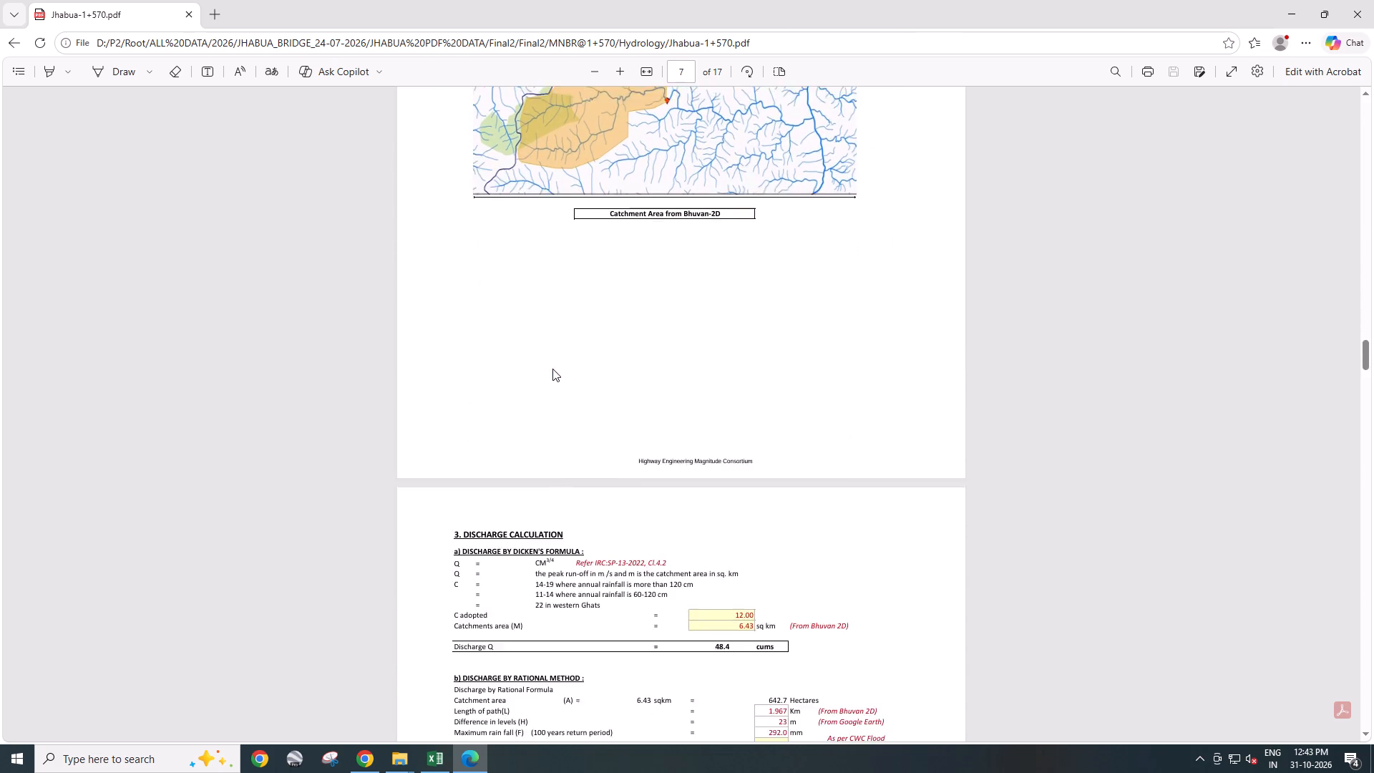
scroll(552, 369, "down", 10)
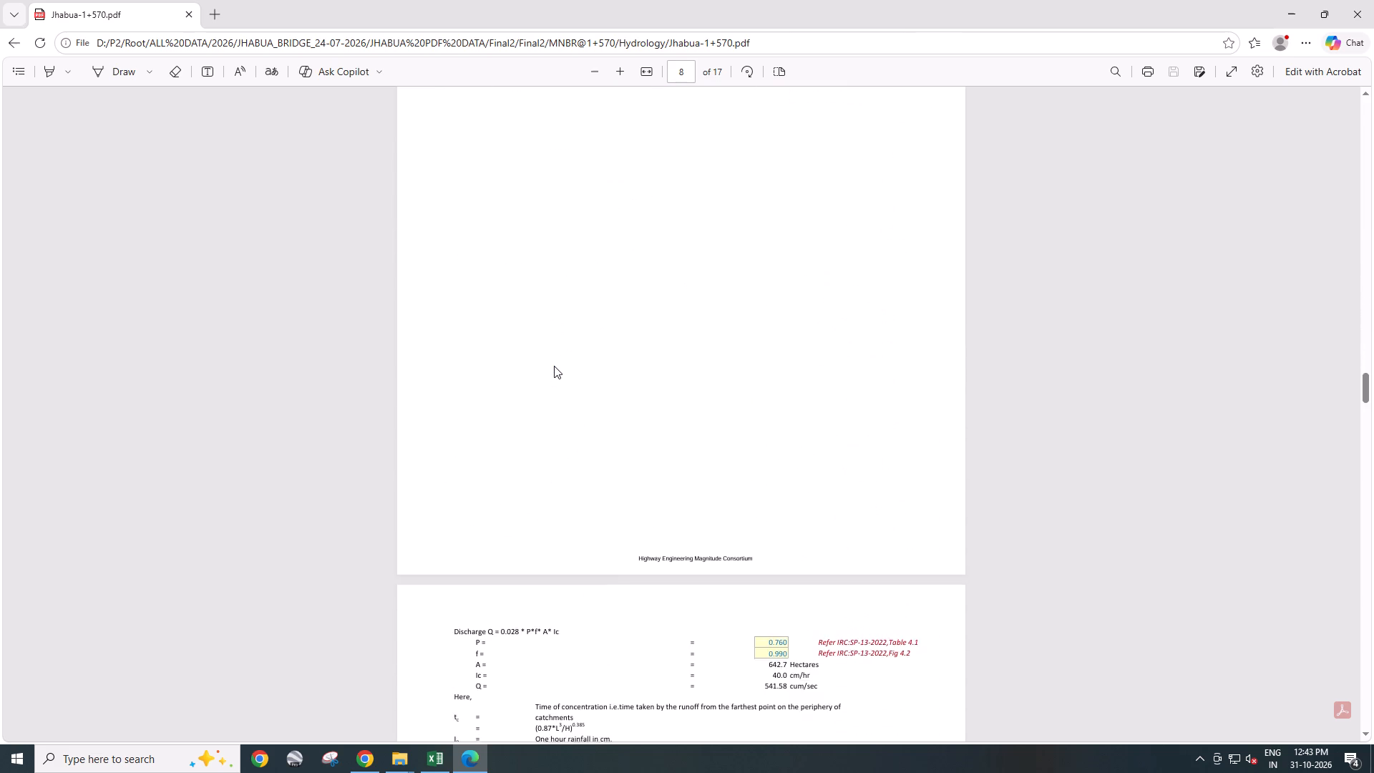
scroll(554, 366, "down", 20)
scroll(554, 366, "down", 5)
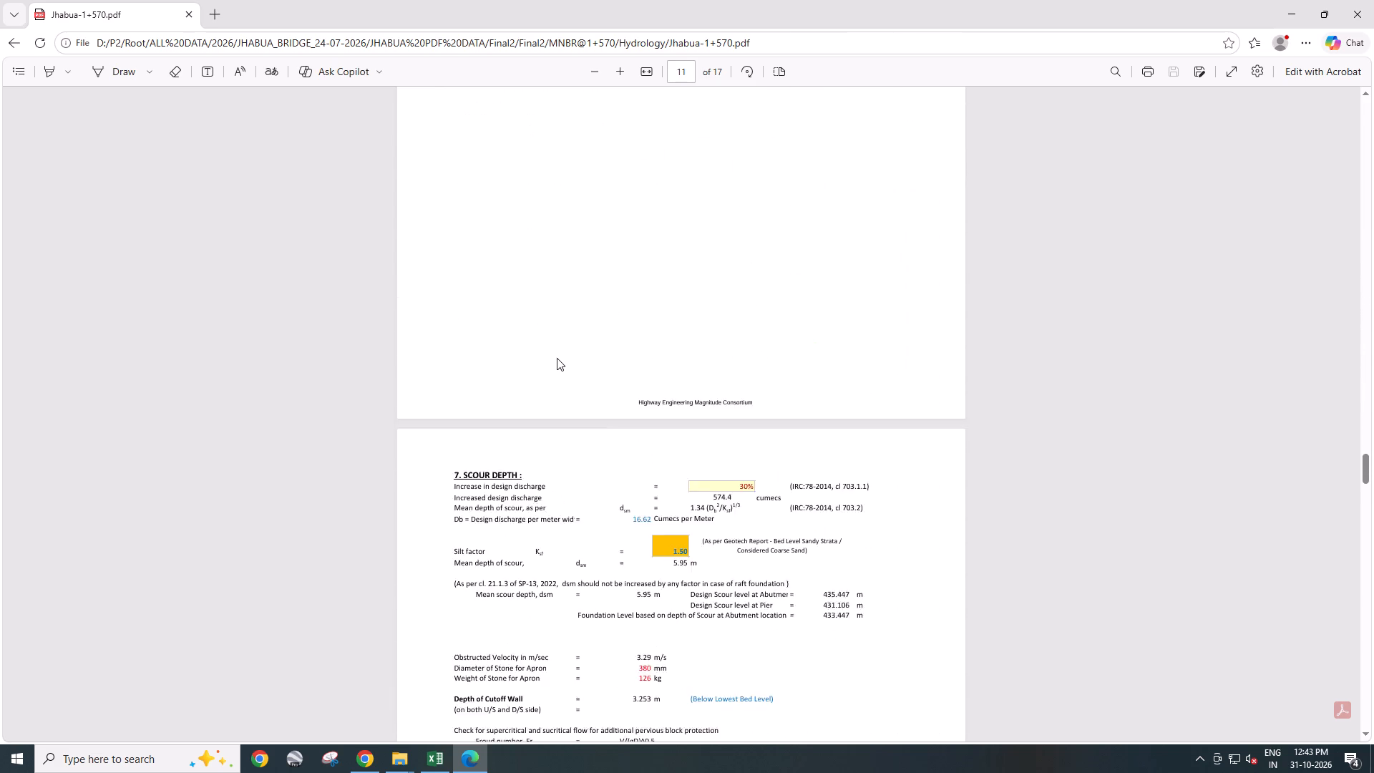
scroll(557, 358, "down", 5)
scroll(560, 351, "up", 2)
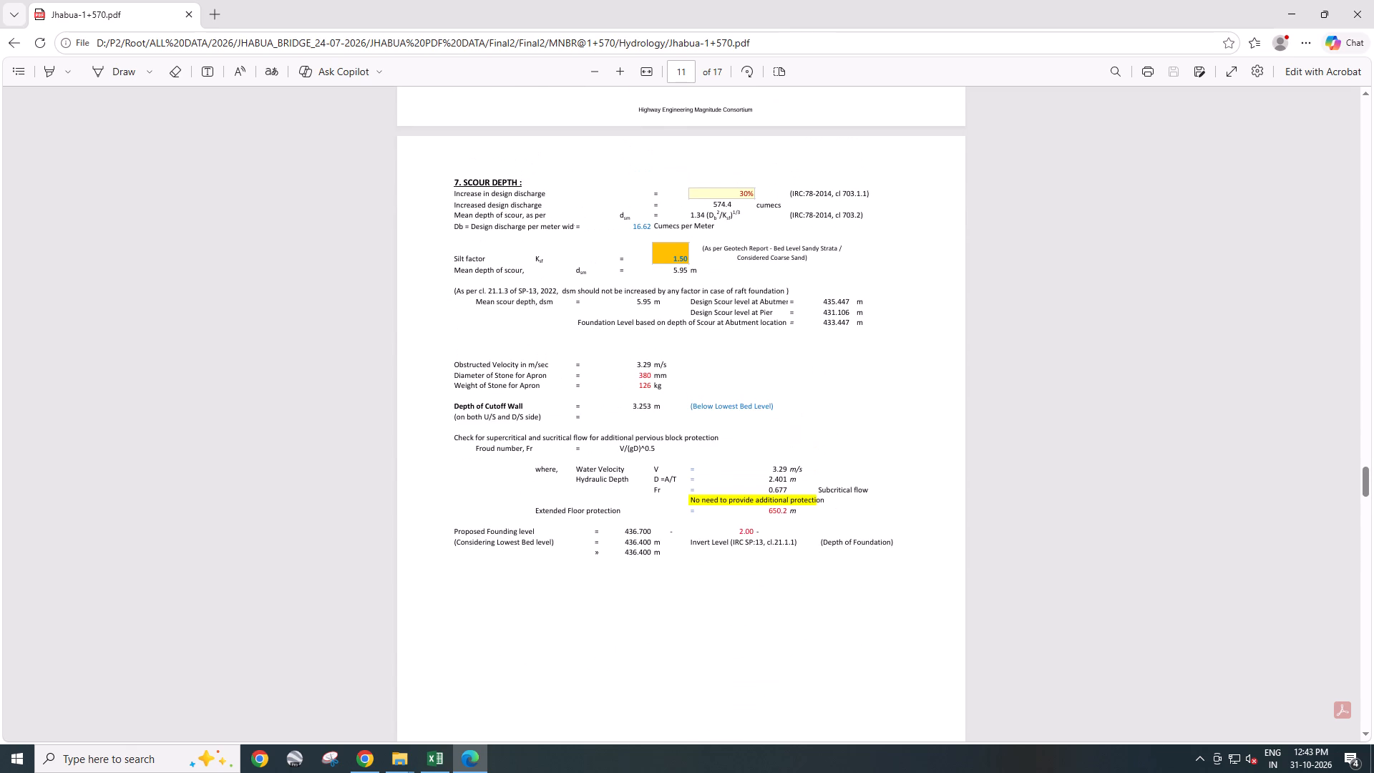
scroll(560, 350, "down", 13)
scroll(560, 350, "up", 3)
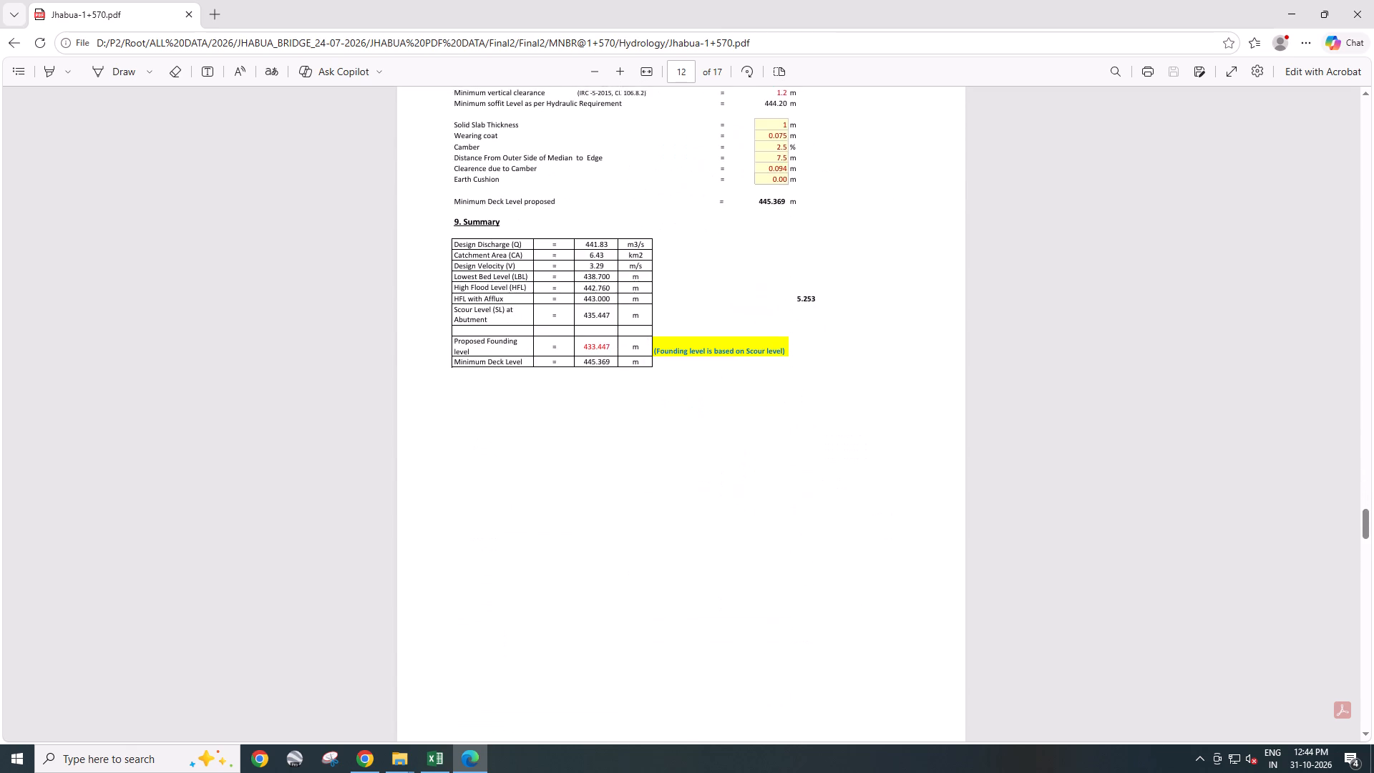
scroll(560, 350, "down", 12)
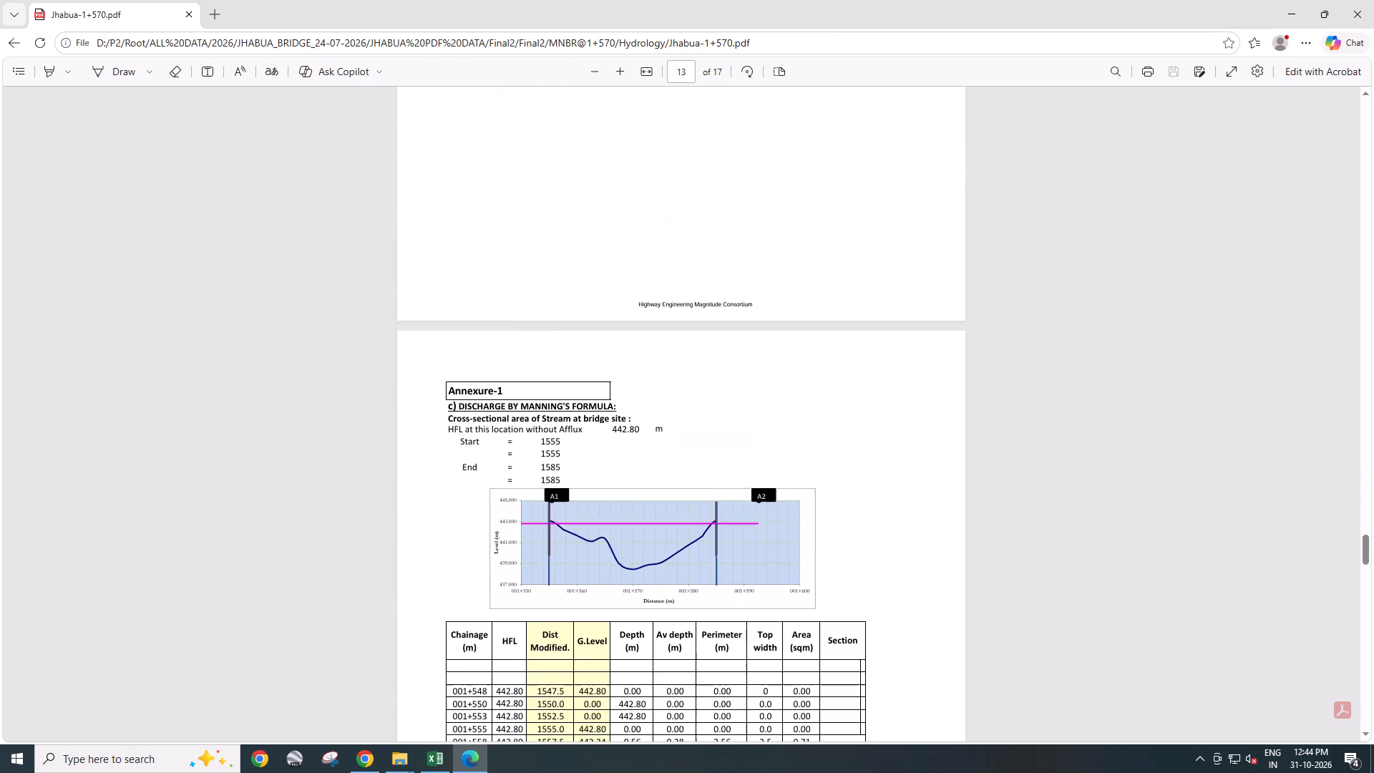
scroll(560, 350, "down", 11)
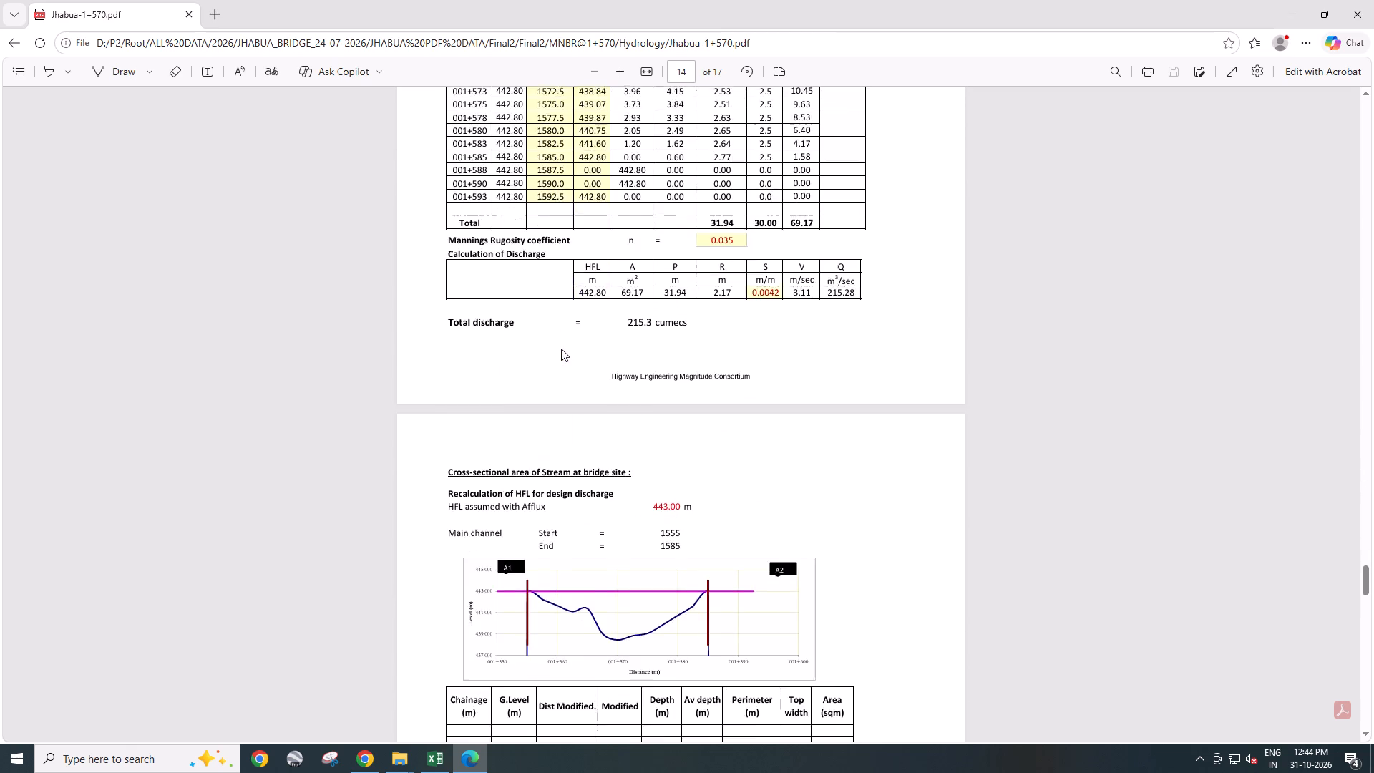
scroll(561, 349, "down", 18)
scroll(561, 349, "down", 9)
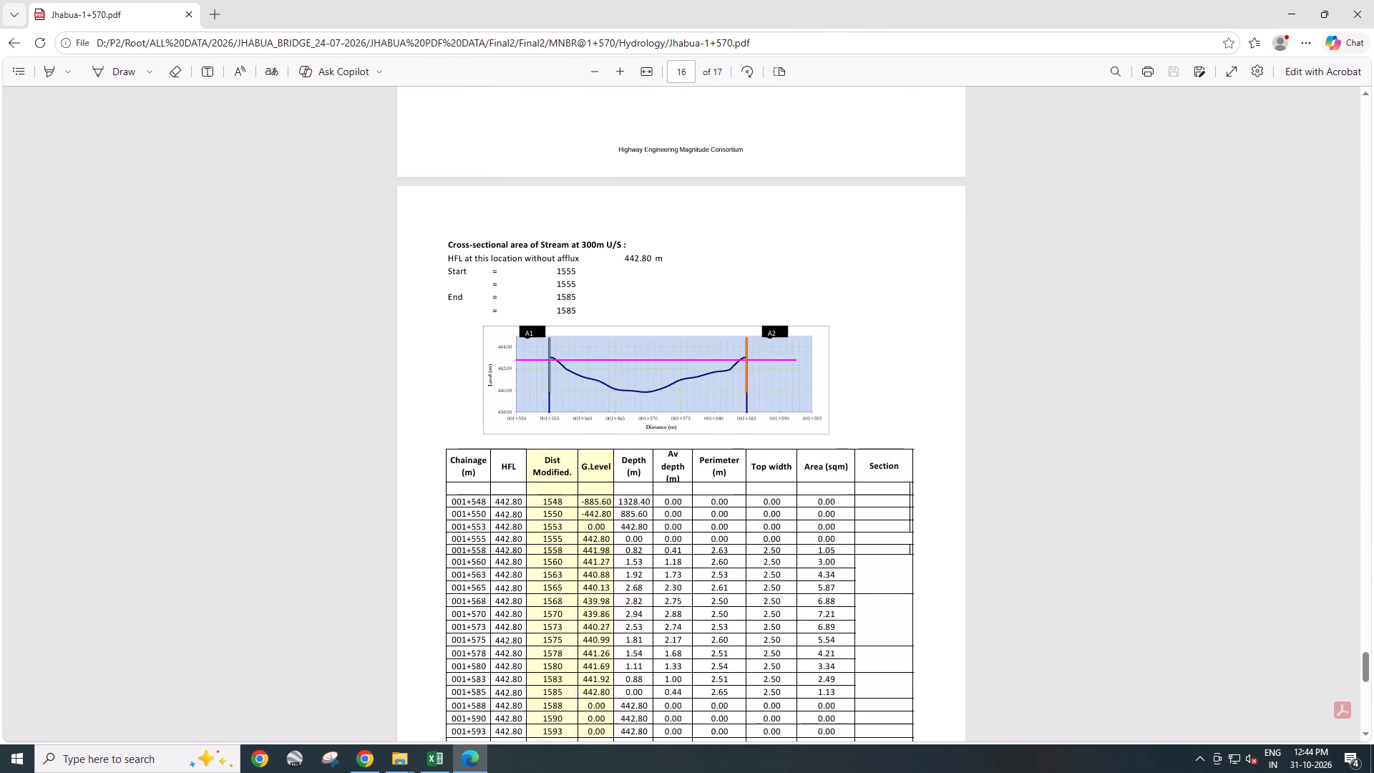
scroll(562, 344, "up", 1)
scroll(562, 344, "down", 20)
scroll(562, 344, "down", 7)
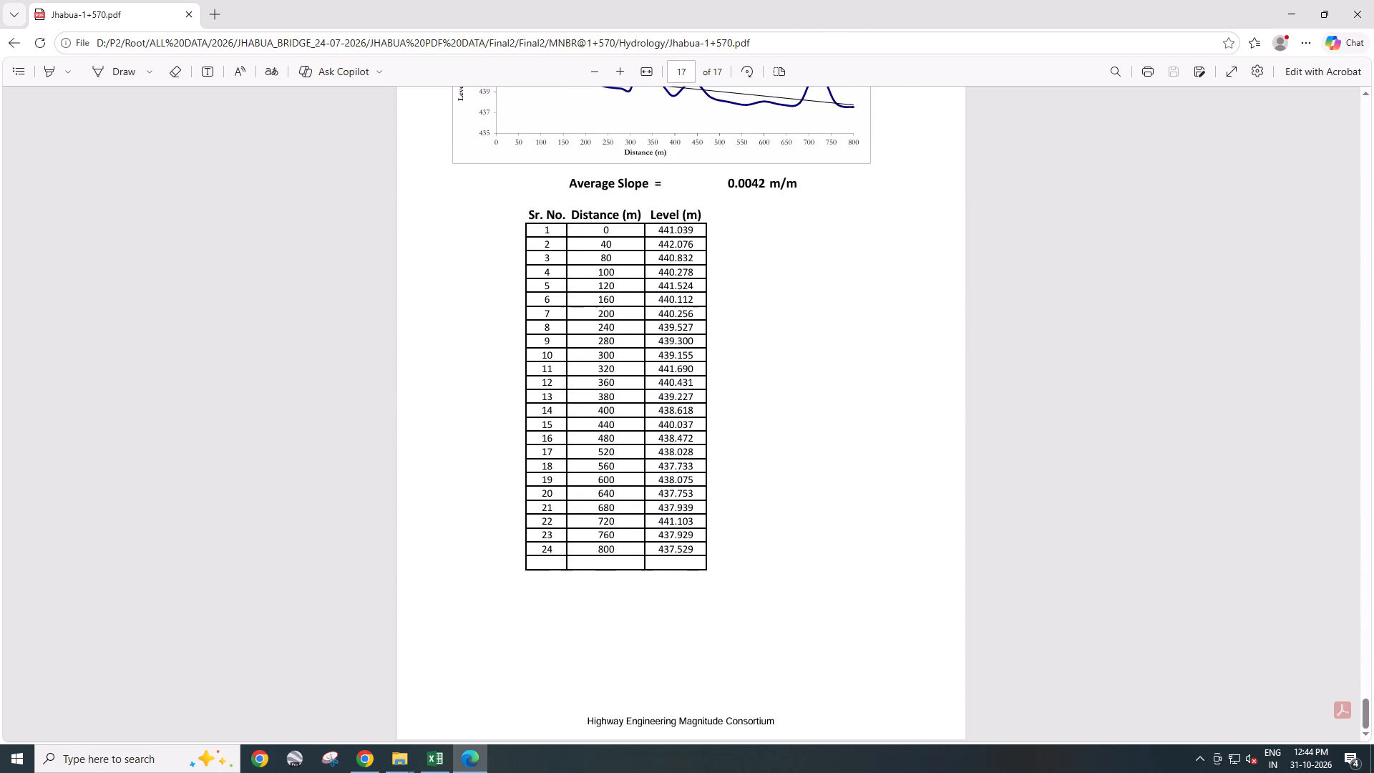
scroll(562, 344, "down", 13)
left_click(1373, 0)
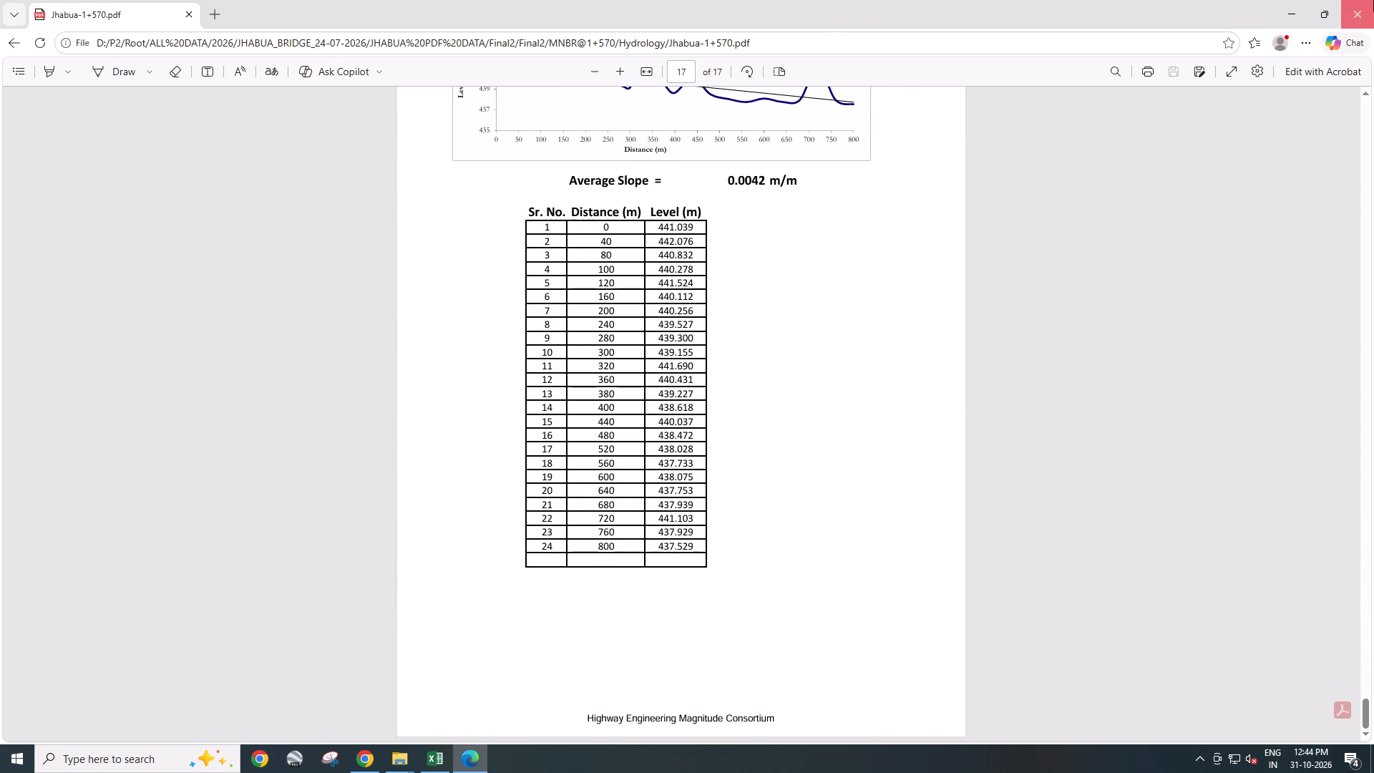
Close the Jhabua-1+570 workbook without saving changes.
left_click(1372, 0)
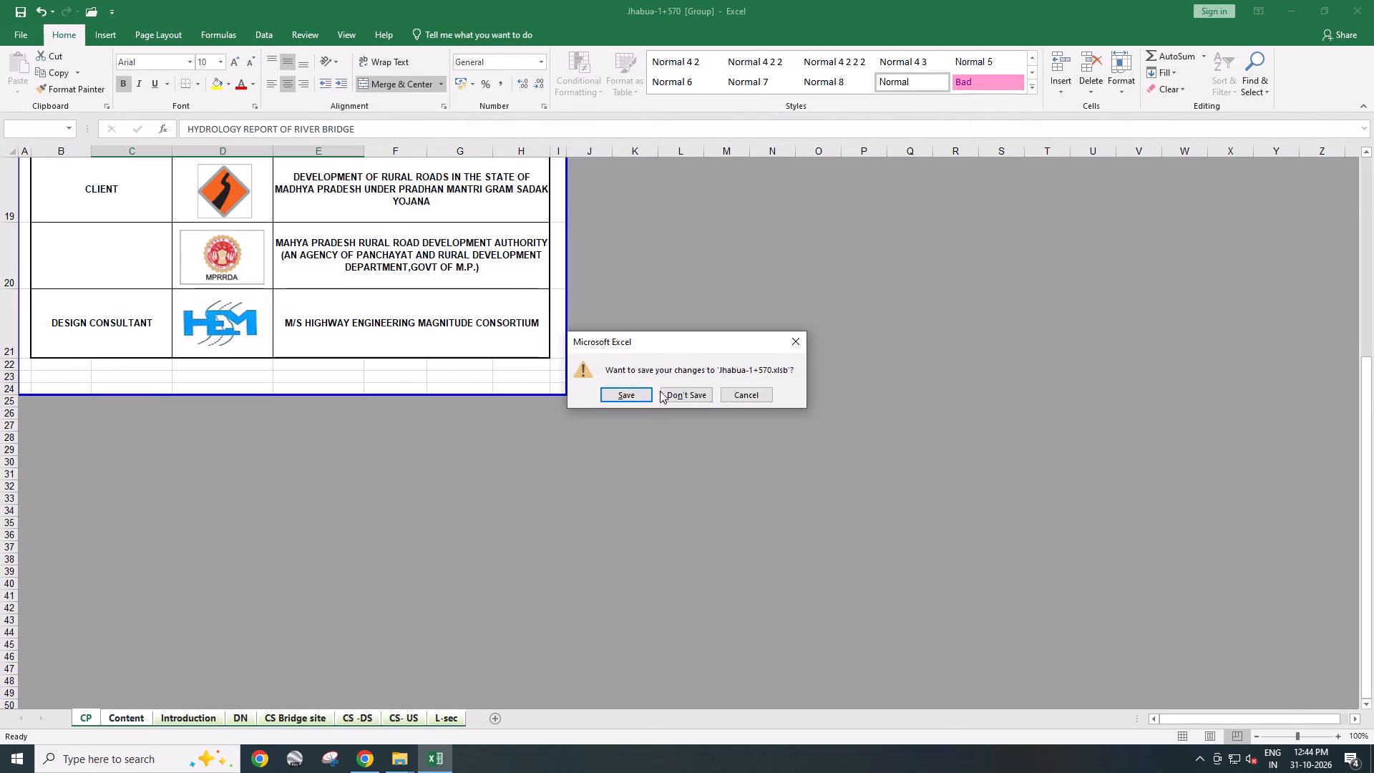
left_click(666, 393)
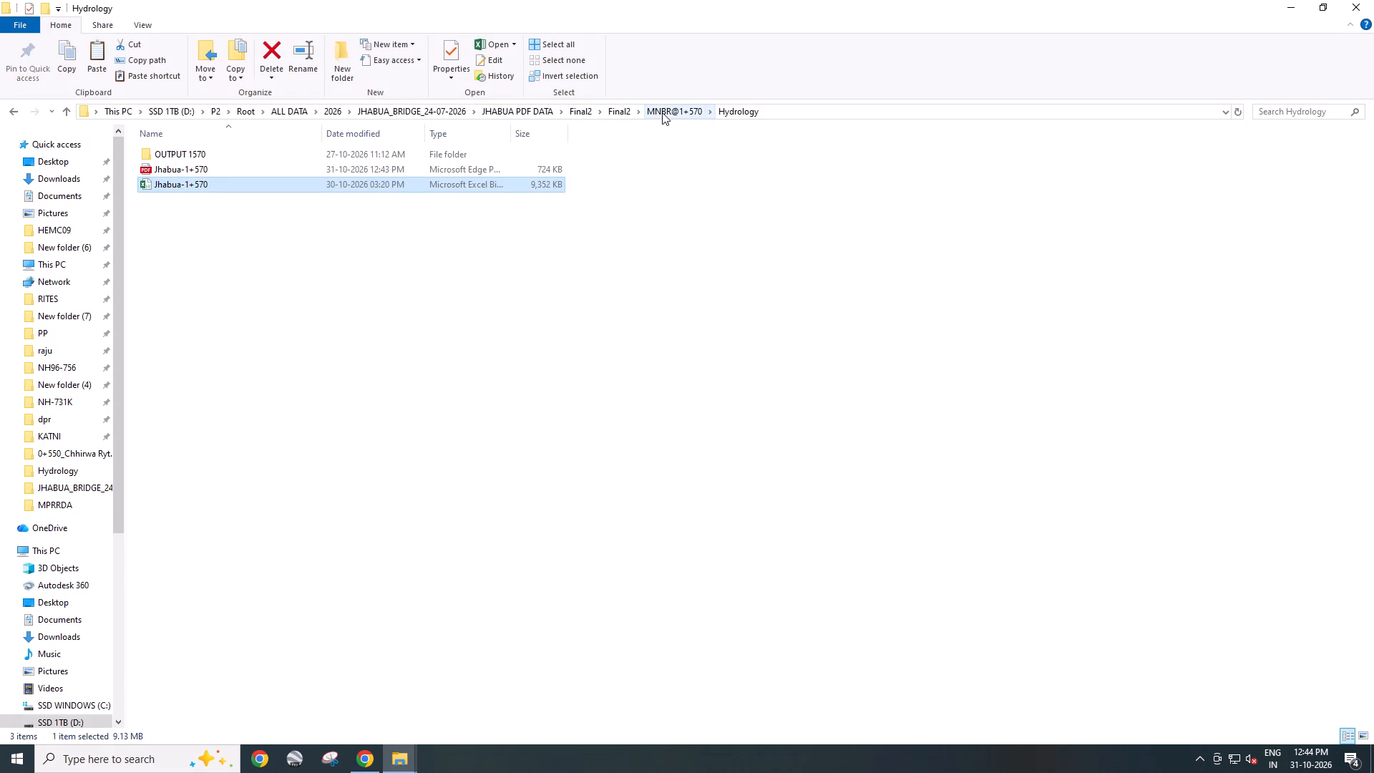
Open the Ranapur 1+630 workbook from the Hydrology folder of MNBR@1+630, with editing and macro content enabled.
left_click(662, 112)
left_click(621, 112)
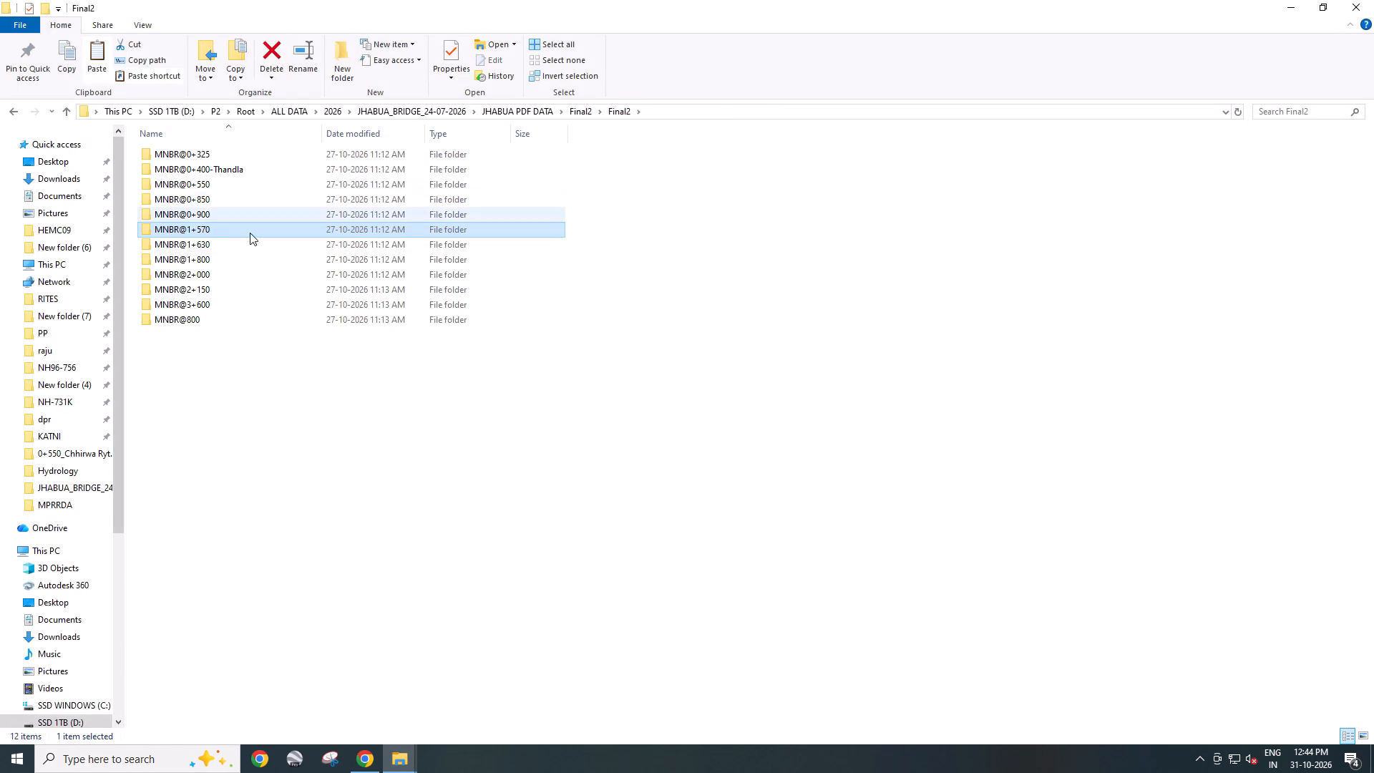
double_click(224, 248)
double_click(210, 157)
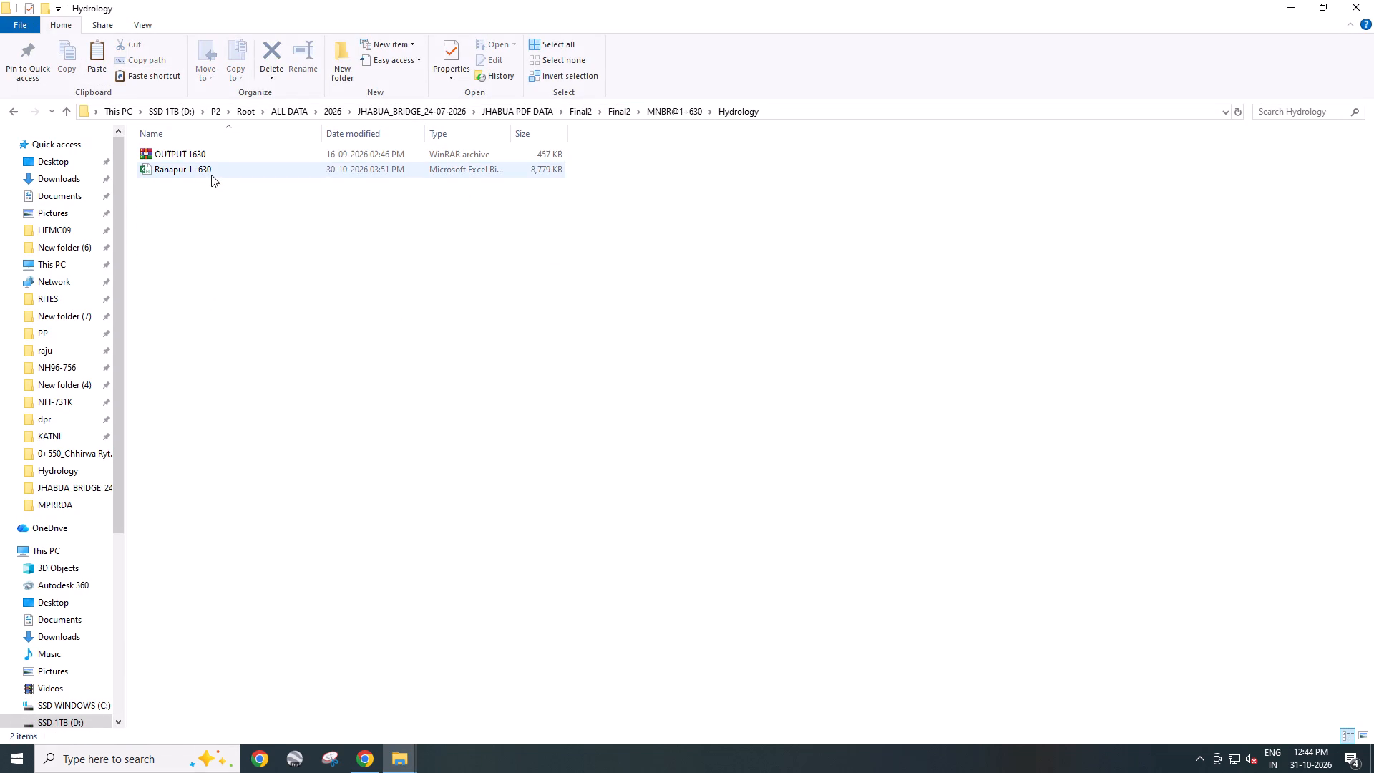
double_click(211, 175)
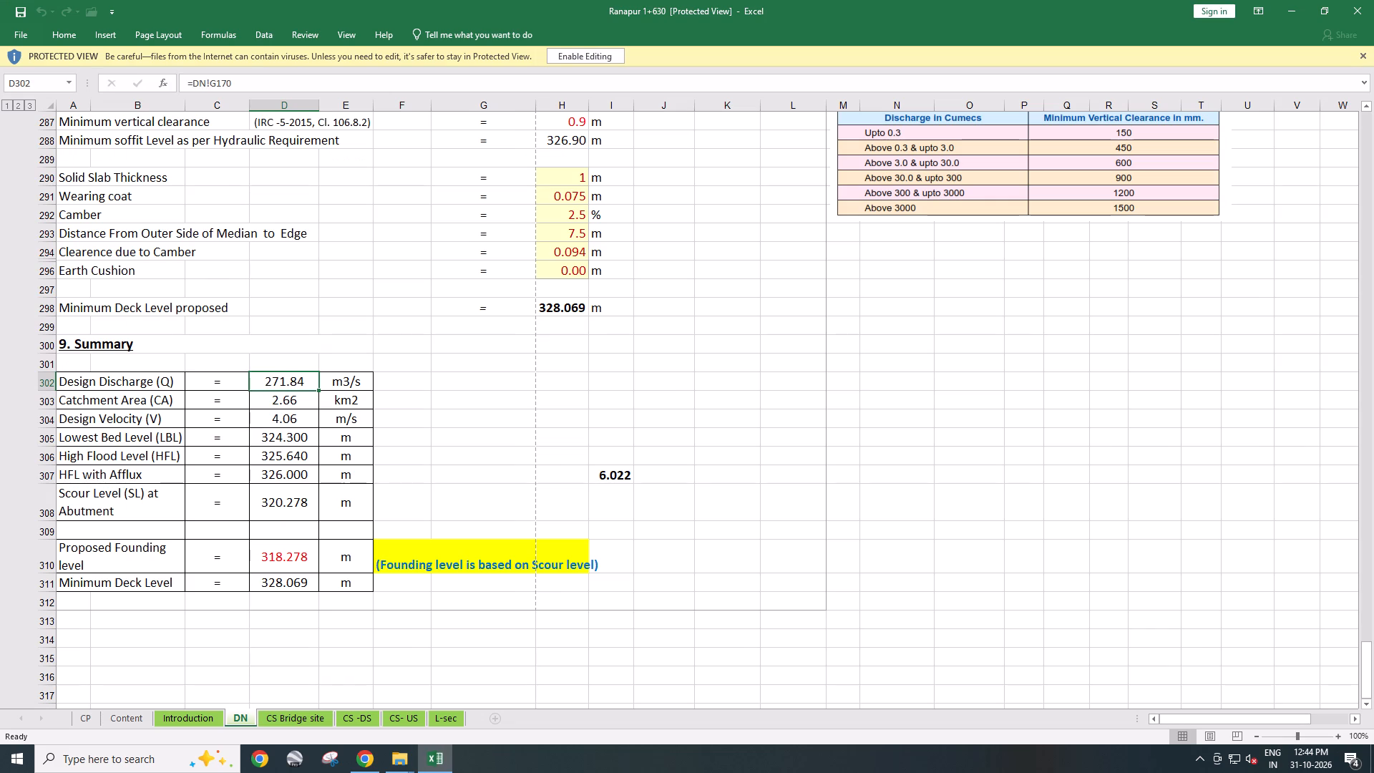
left_click(573, 51)
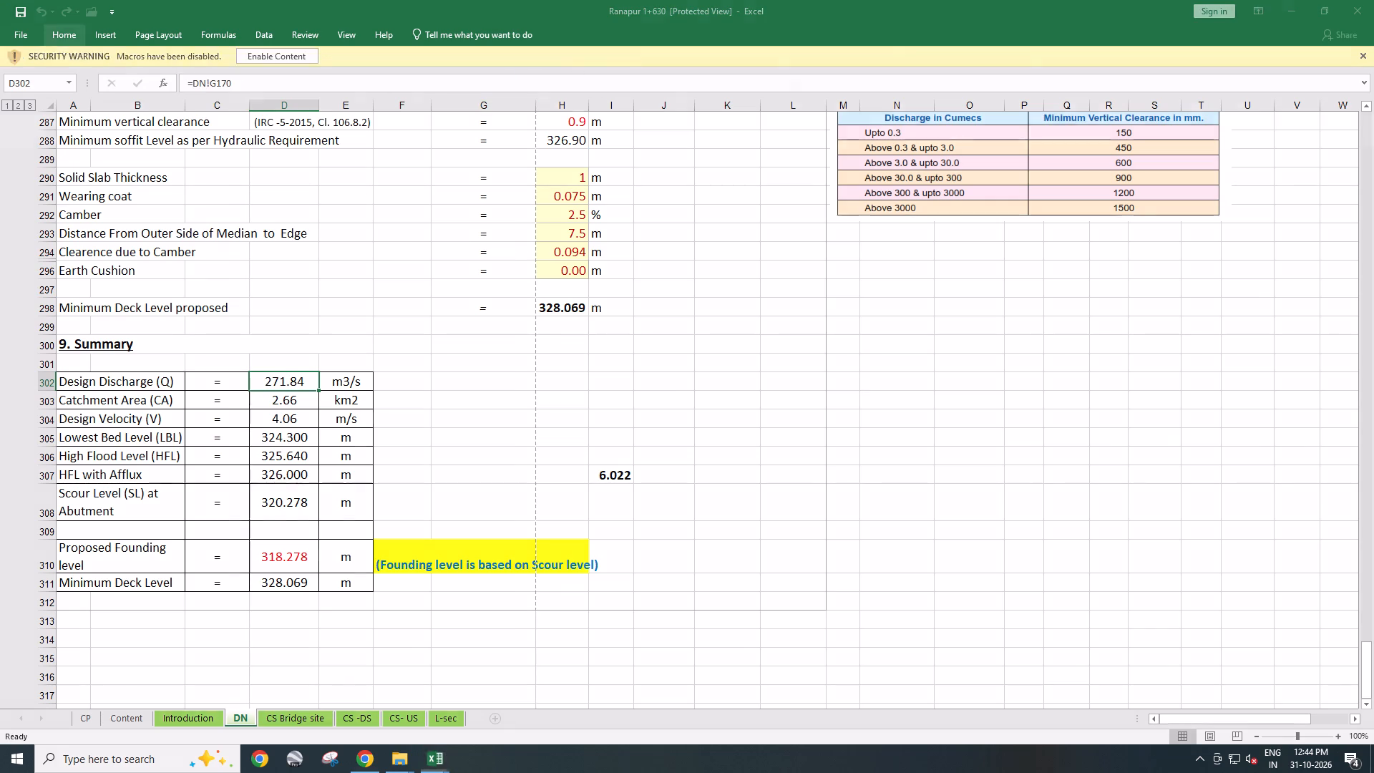
scroll(165, 250, "up", 3)
left_click(263, 129)
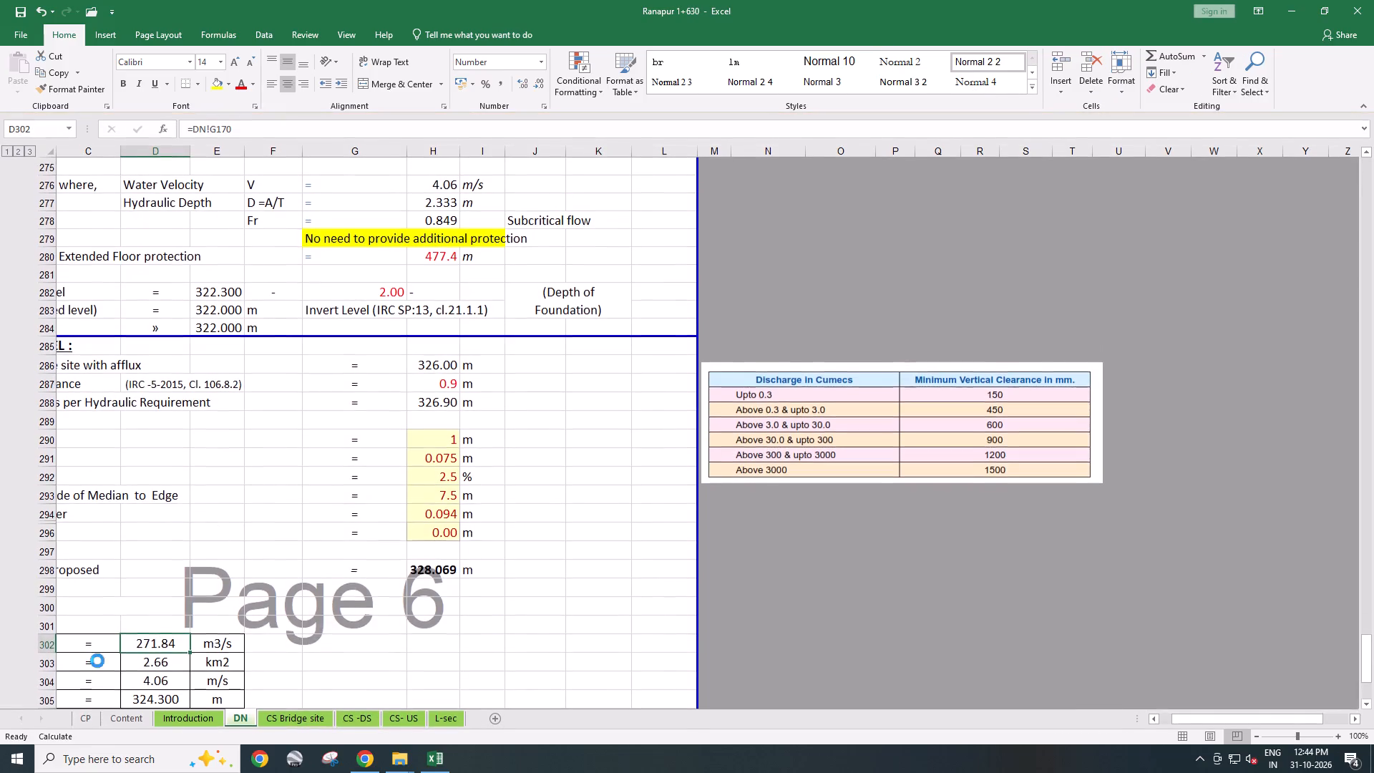
Group all sheets from CP to L-sec and export them as the PDF Ranapur 1+630 in the MNBR@1+630 Hydrology folder.
right_click(84, 721, "ctrl")
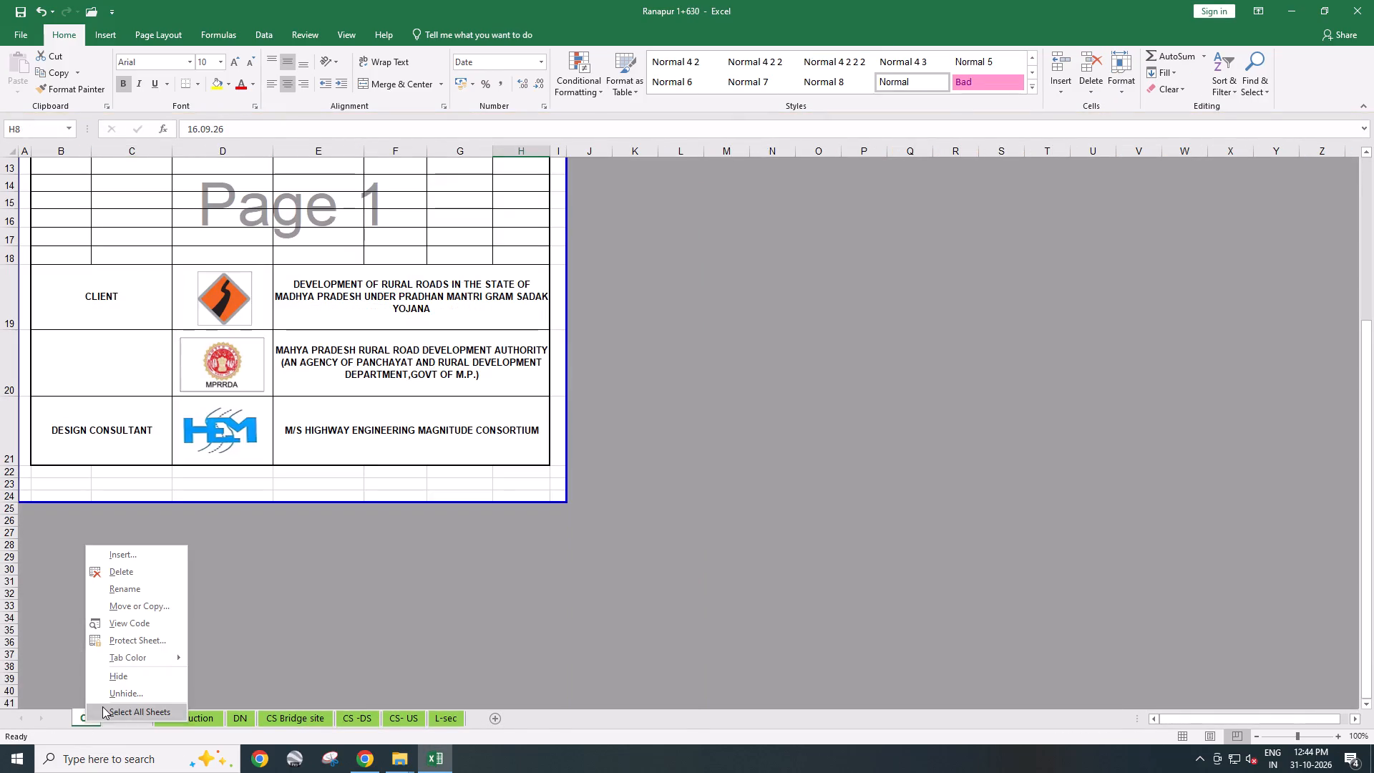
left_click(102, 706)
left_click(31, 35)
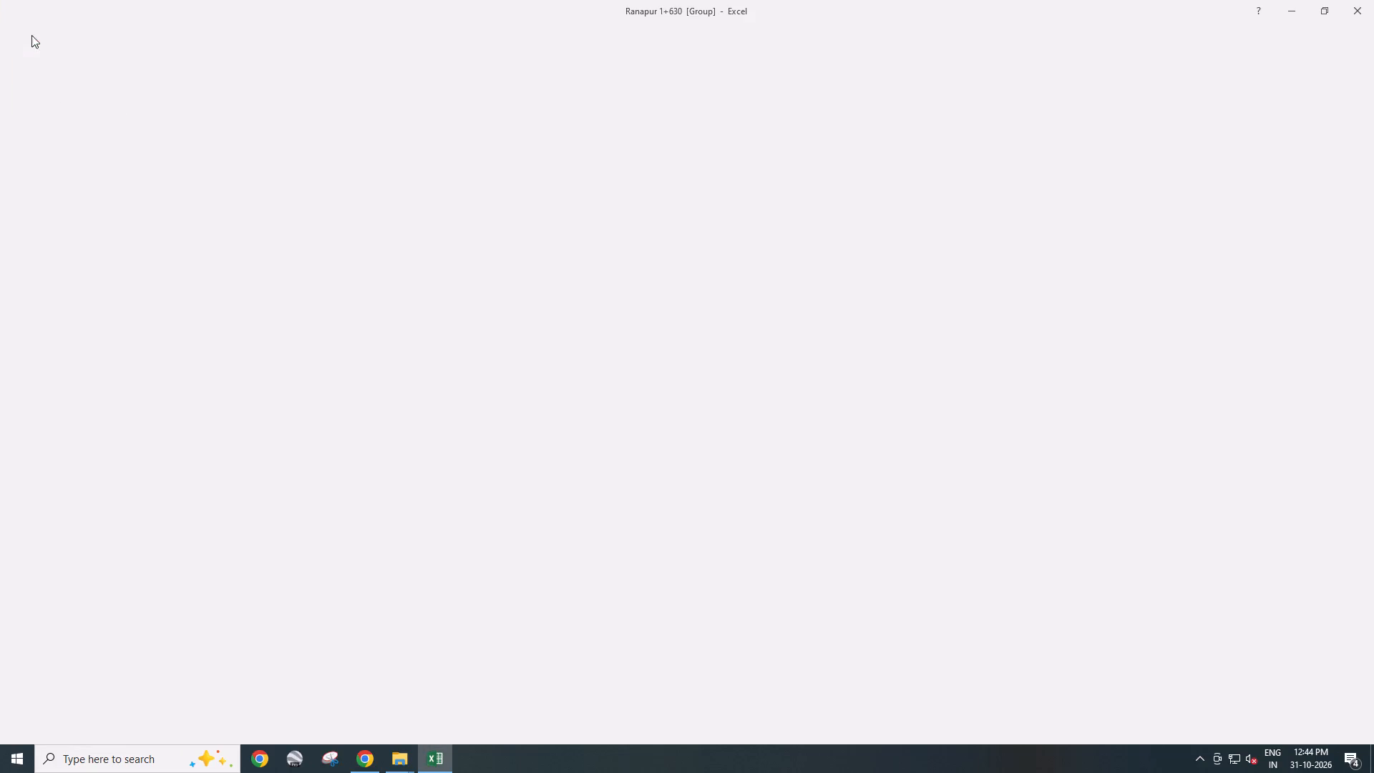
left_click(49, 178)
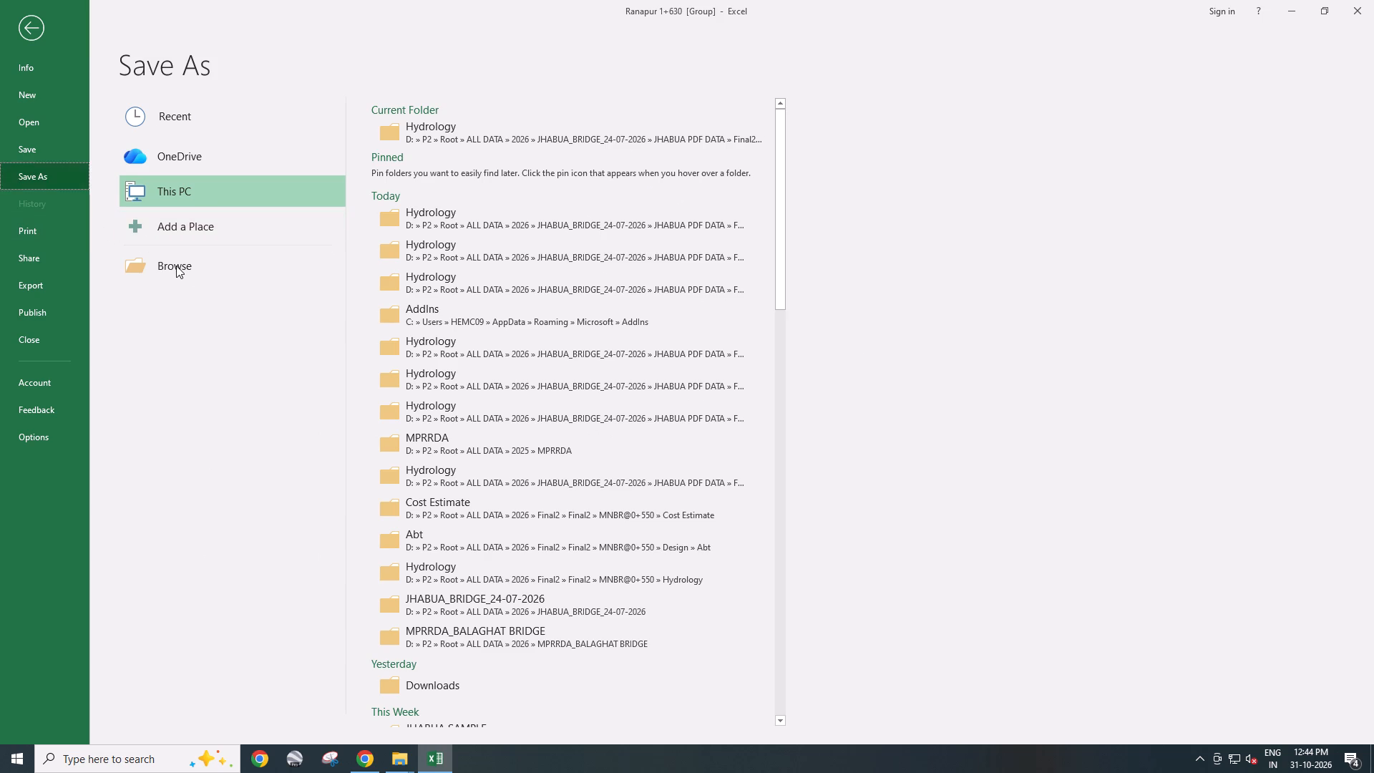
left_click(176, 266)
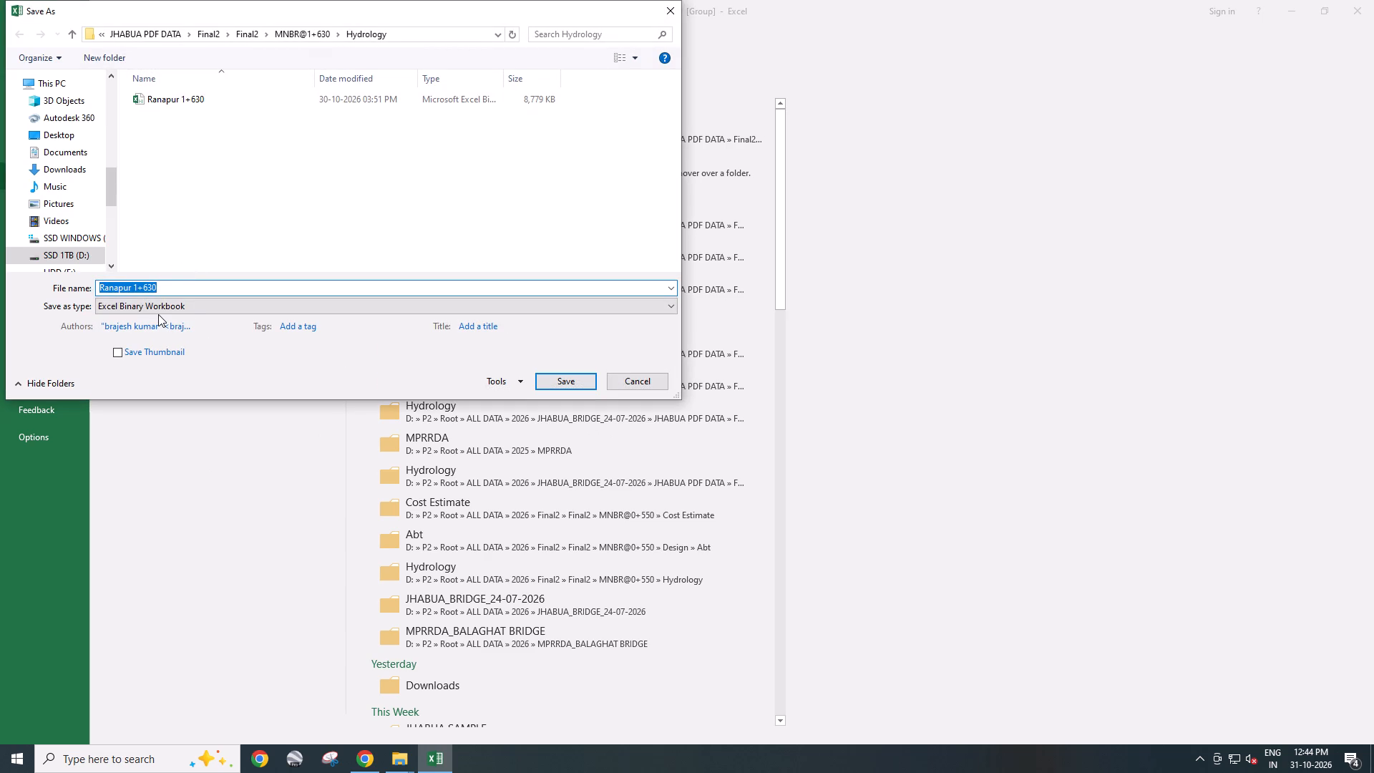
left_click(158, 313)
left_click(117, 583)
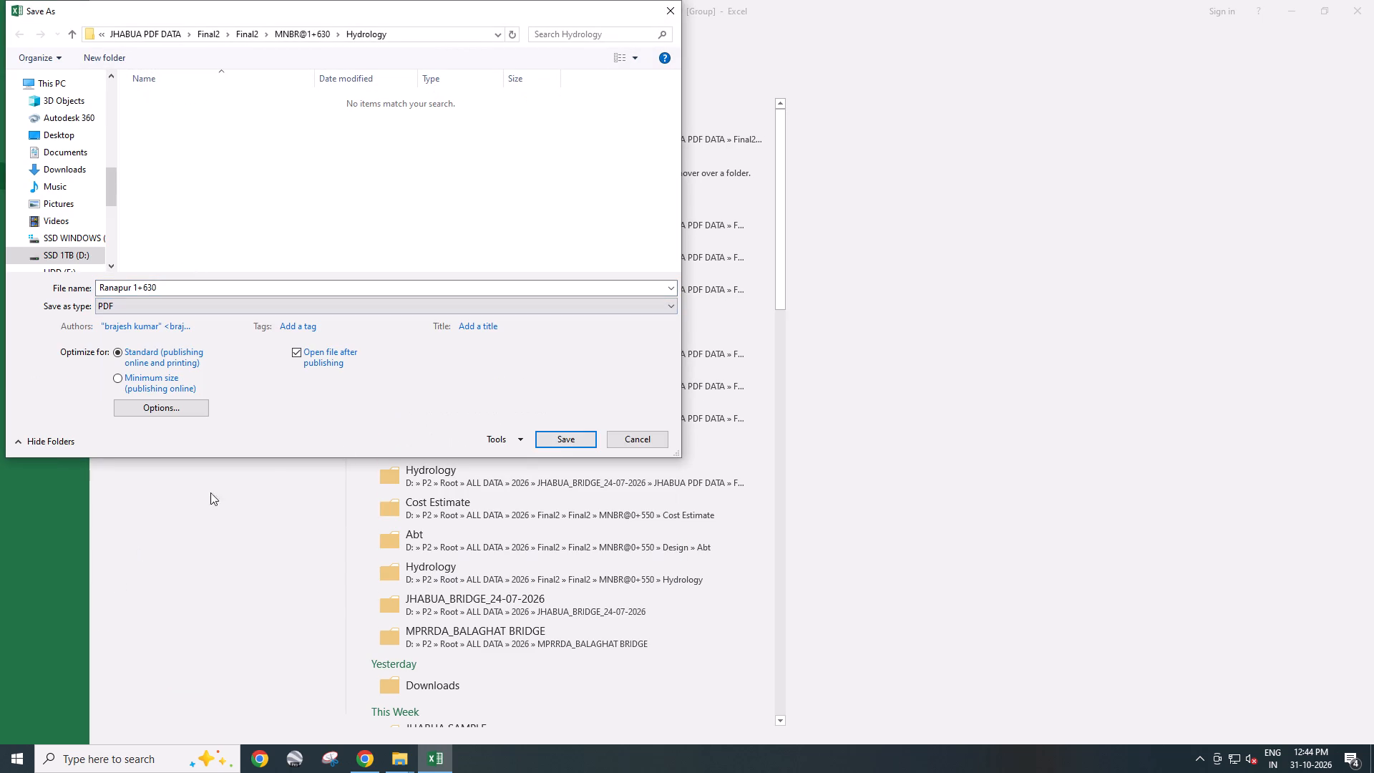
left_click(557, 441)
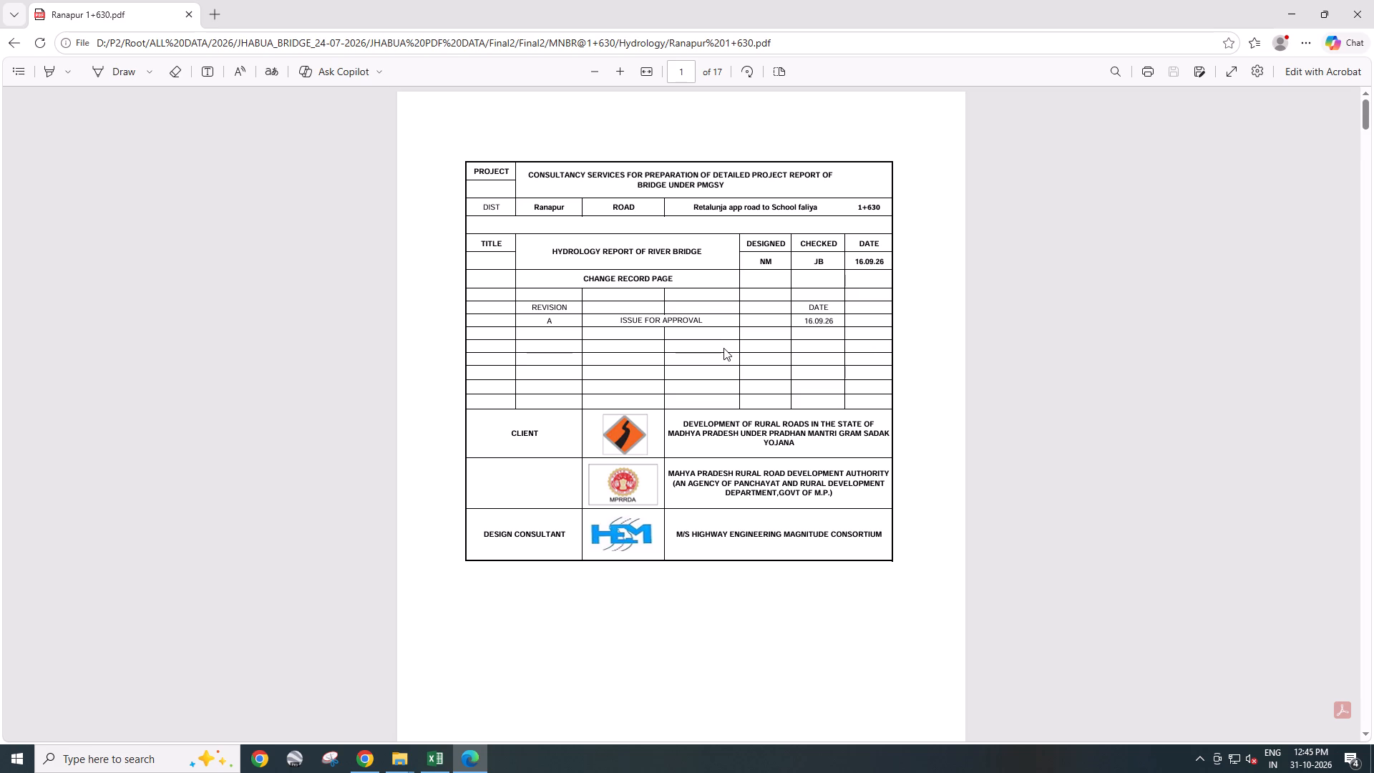
Review the exported Ranapur 1+630 PDF from the cover page through the last page, and close it.
scroll(723, 348, "down", 11)
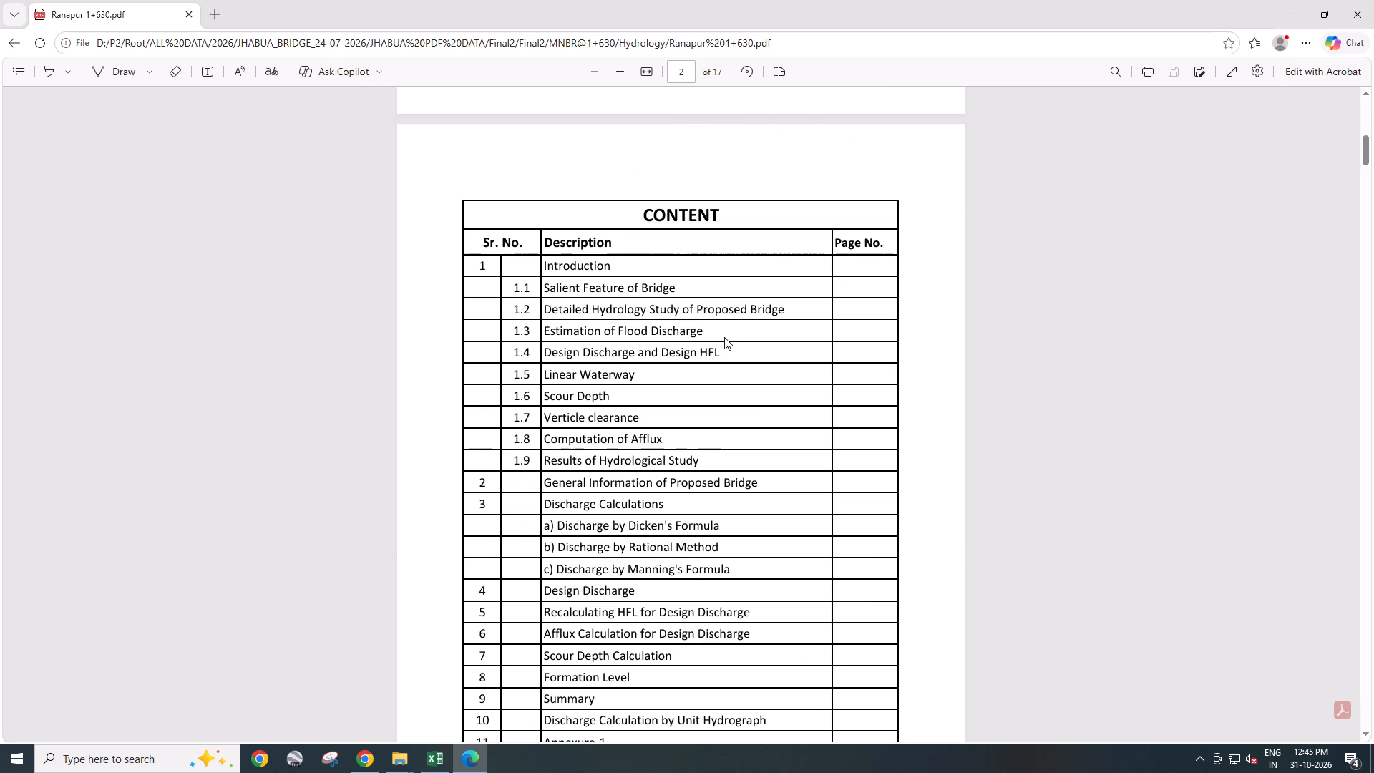
scroll(724, 337, "down", 12)
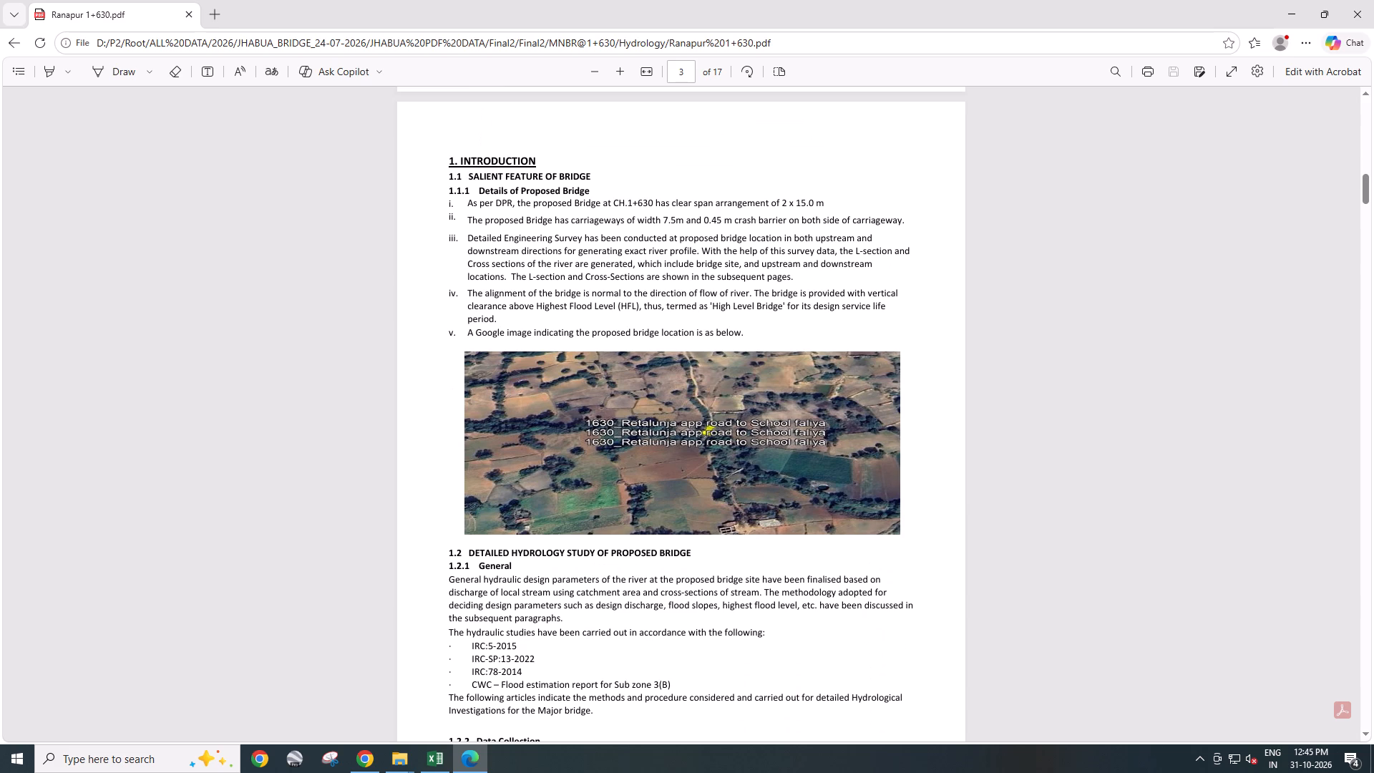
scroll(729, 294, "down", 6)
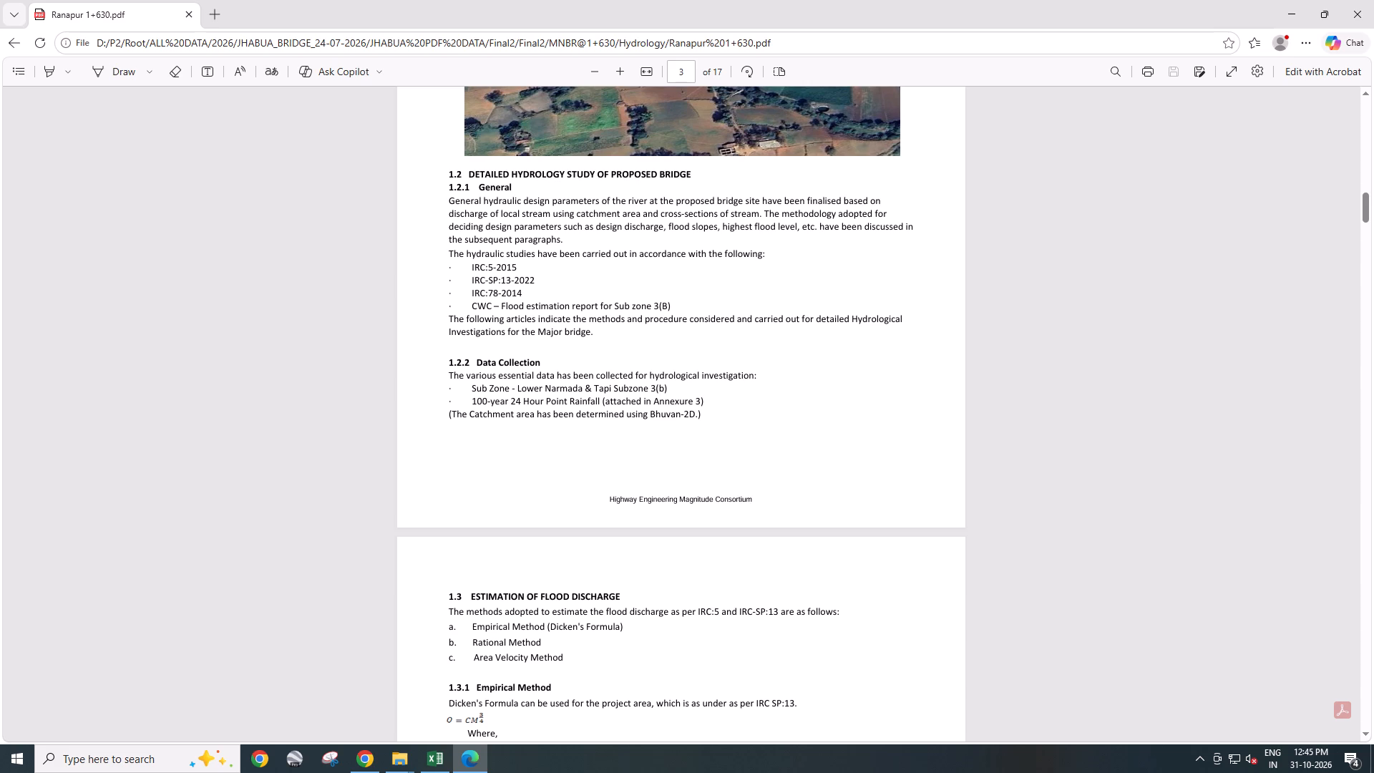
scroll(730, 286, "down", 5)
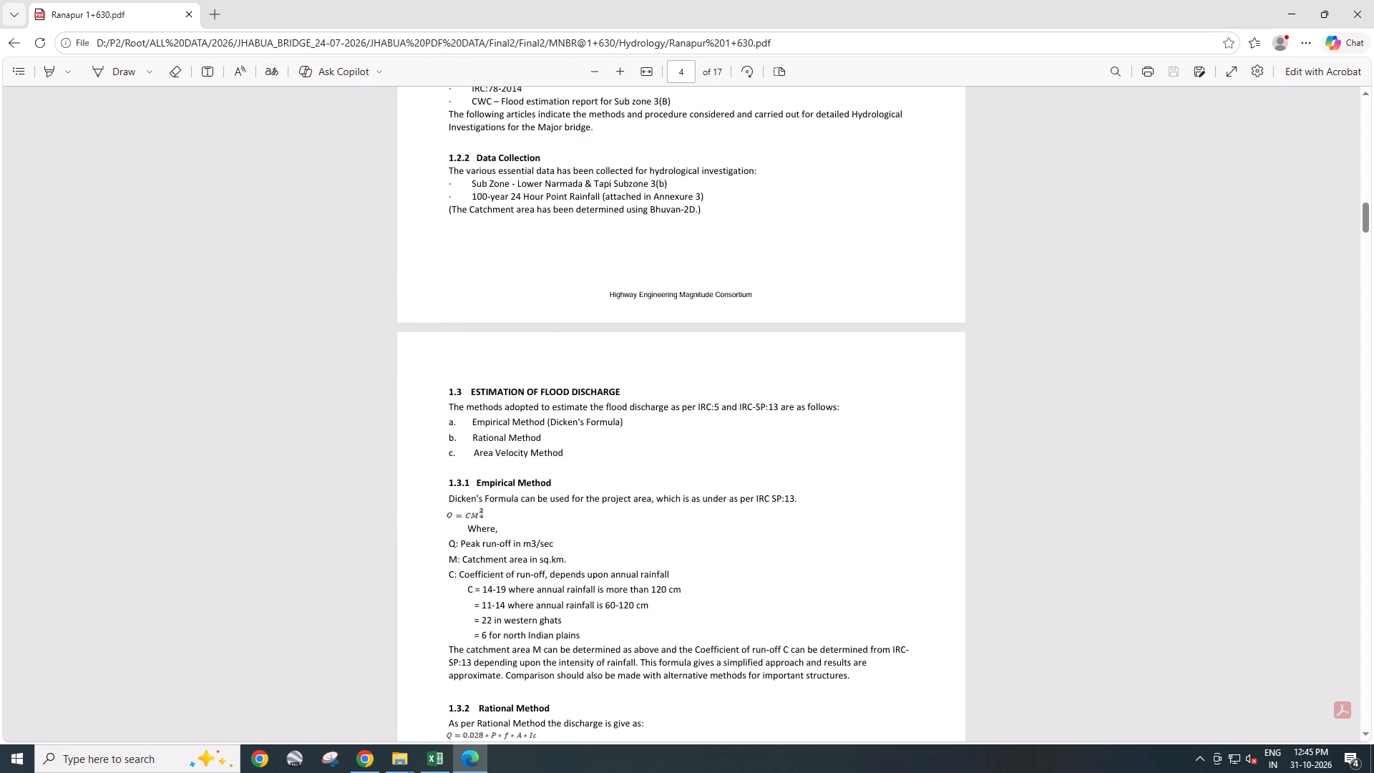
scroll(730, 286, "down", 11)
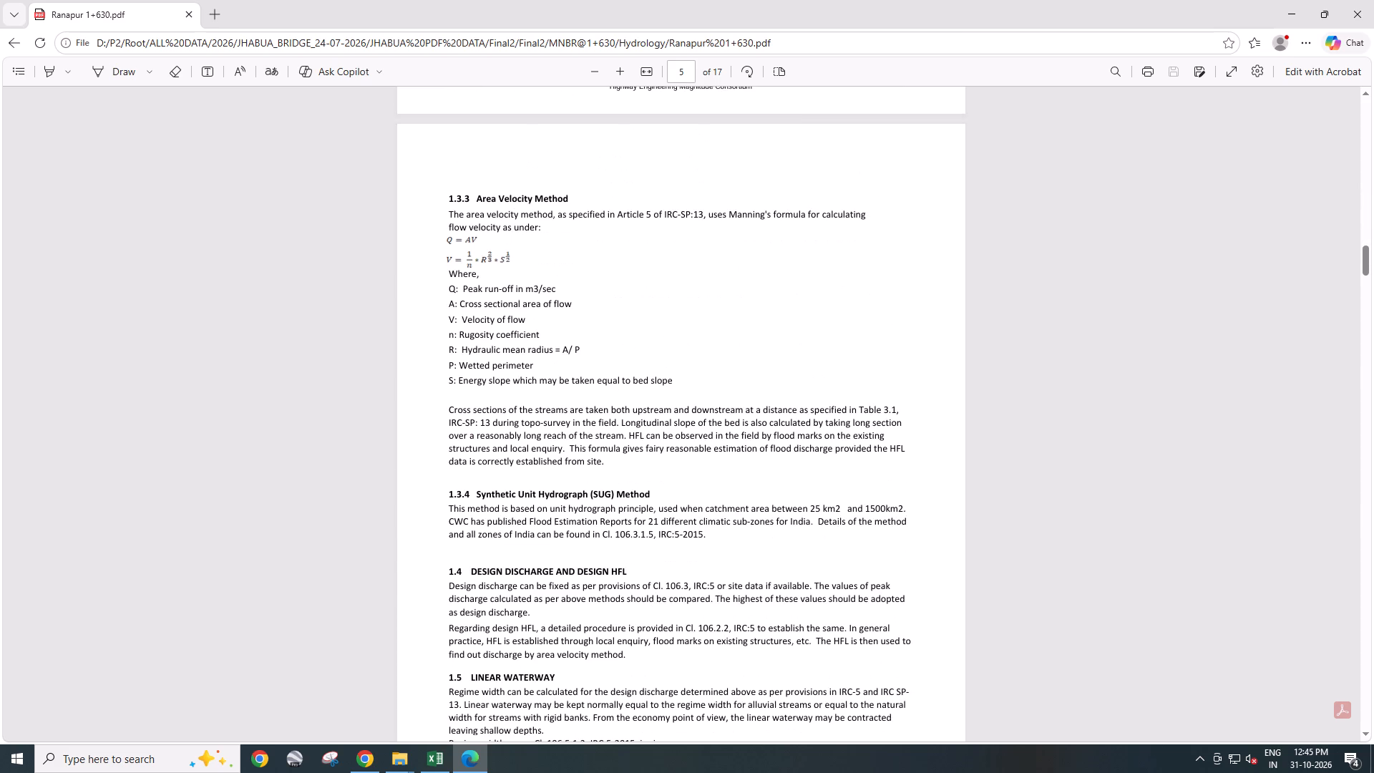
scroll(730, 286, "down", 9)
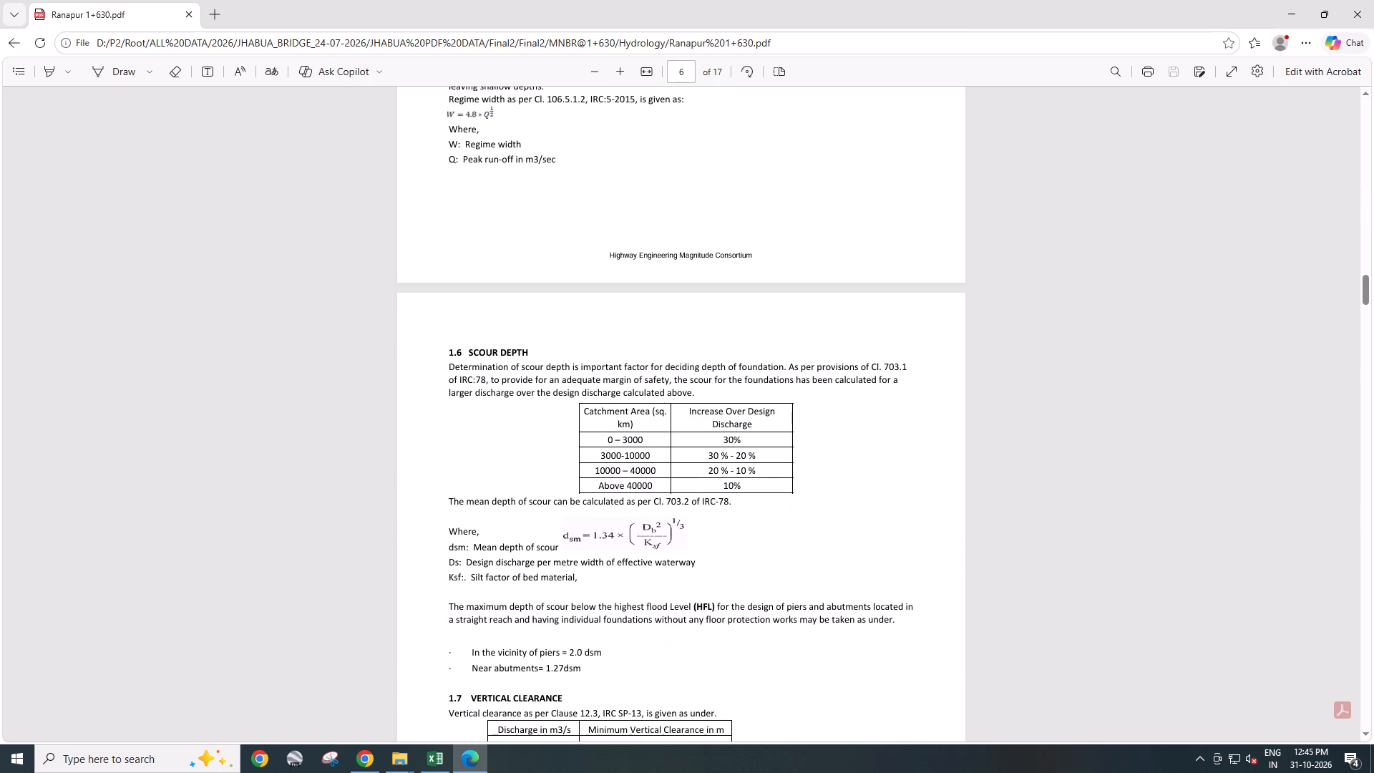
scroll(730, 286, "down", 10)
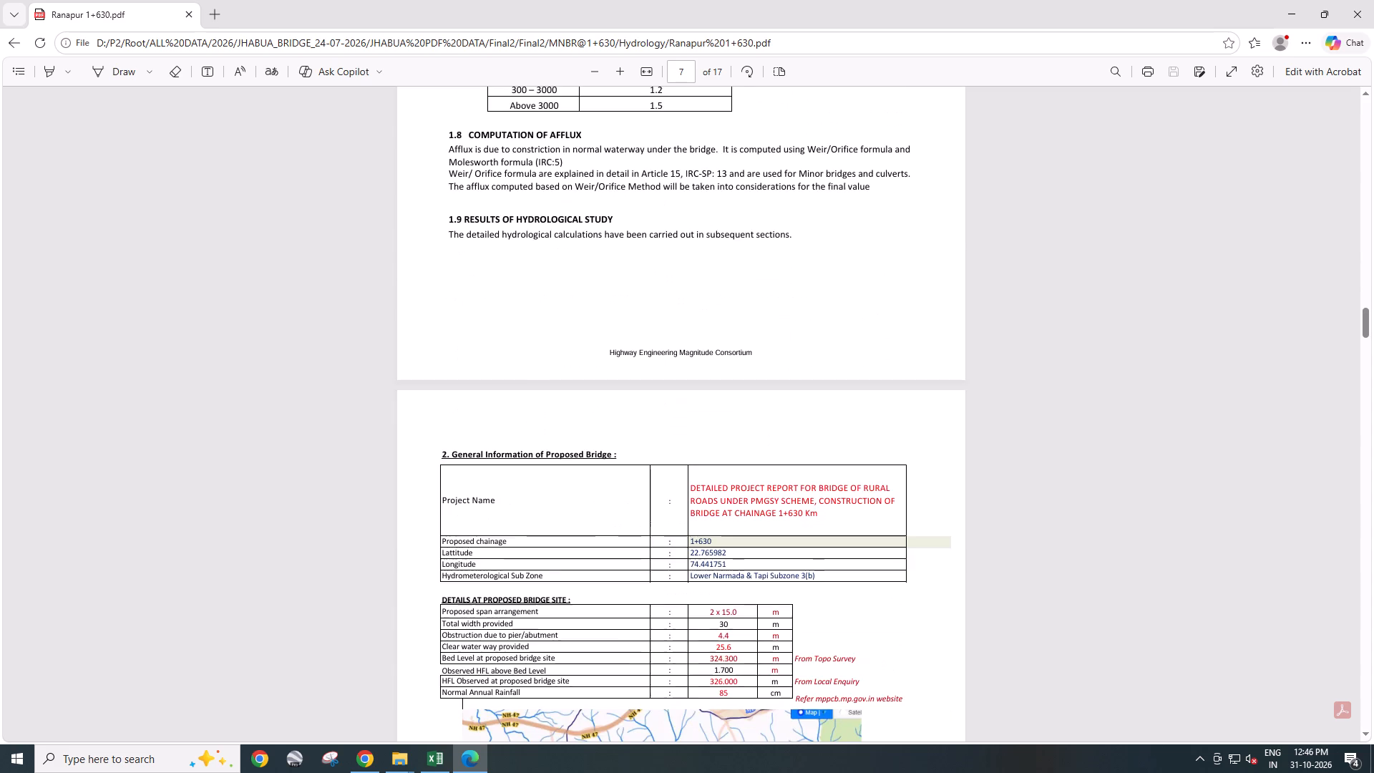
scroll(730, 286, "down", 6)
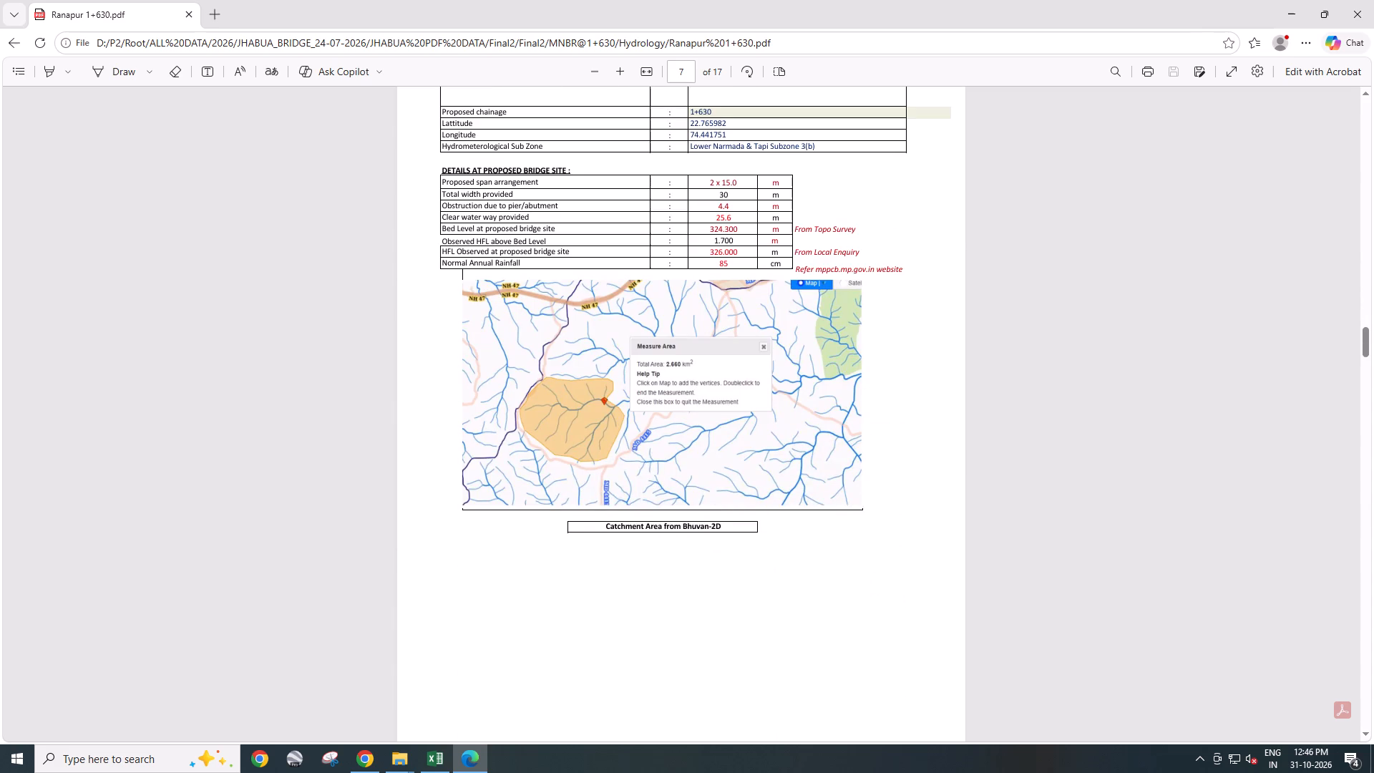
scroll(730, 286, "down", 5)
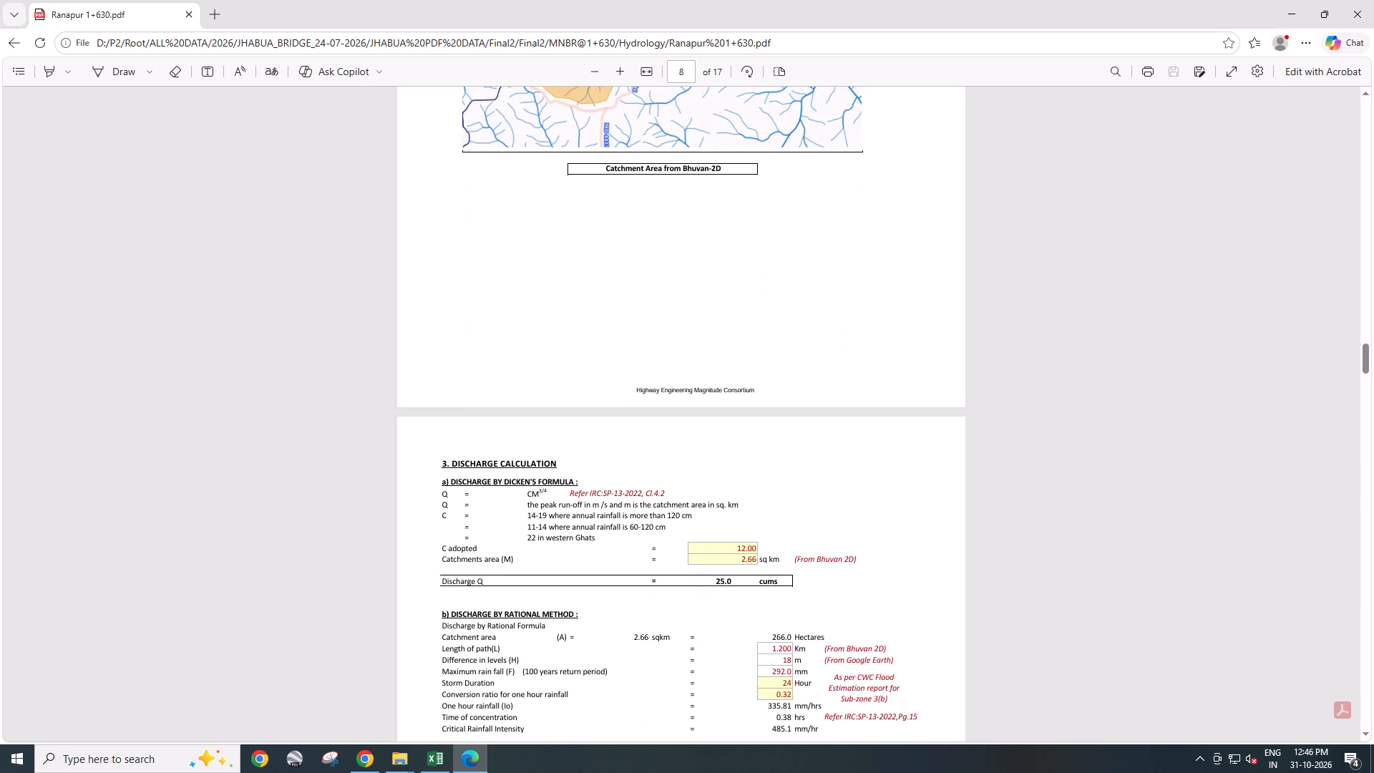
scroll(730, 286, "down", 17)
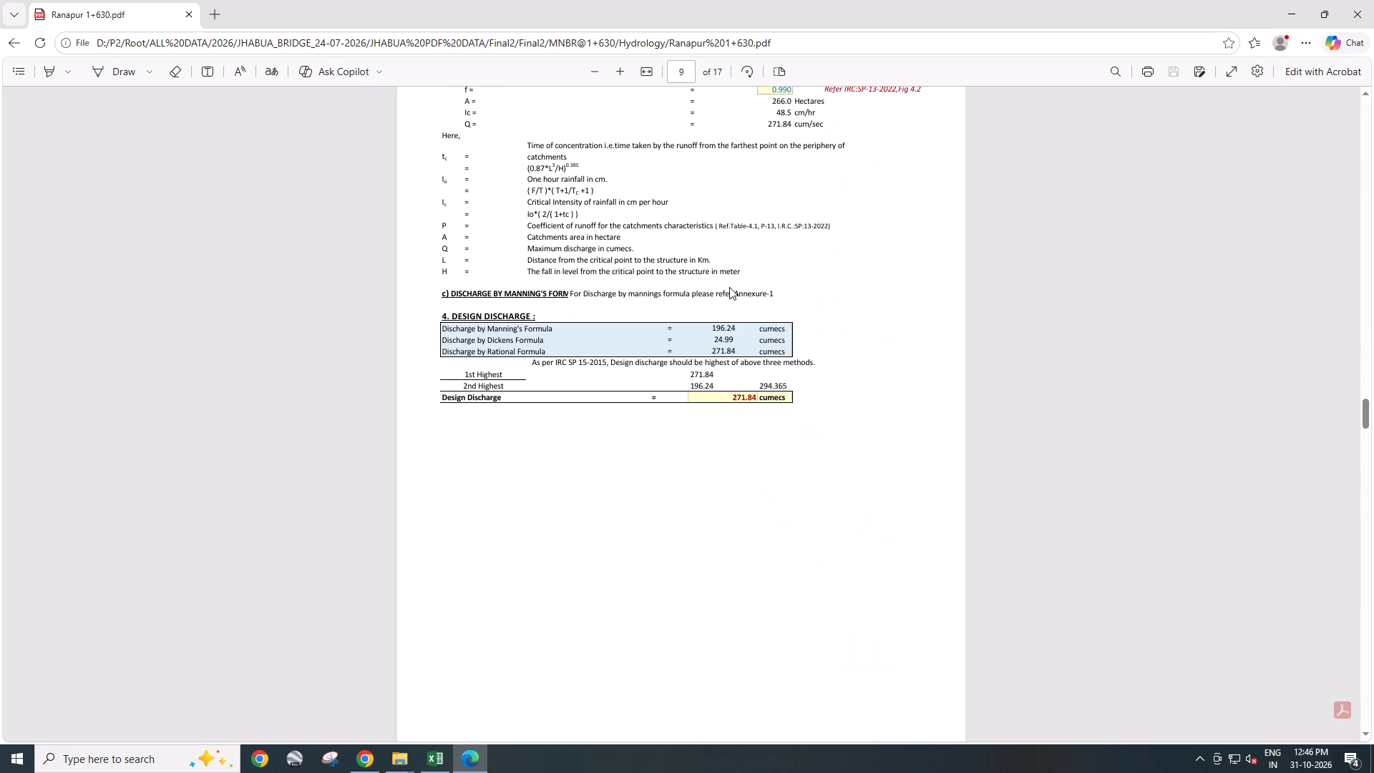
scroll(729, 287, "down", 2)
scroll(729, 287, "up", 1)
scroll(729, 287, "down", 14)
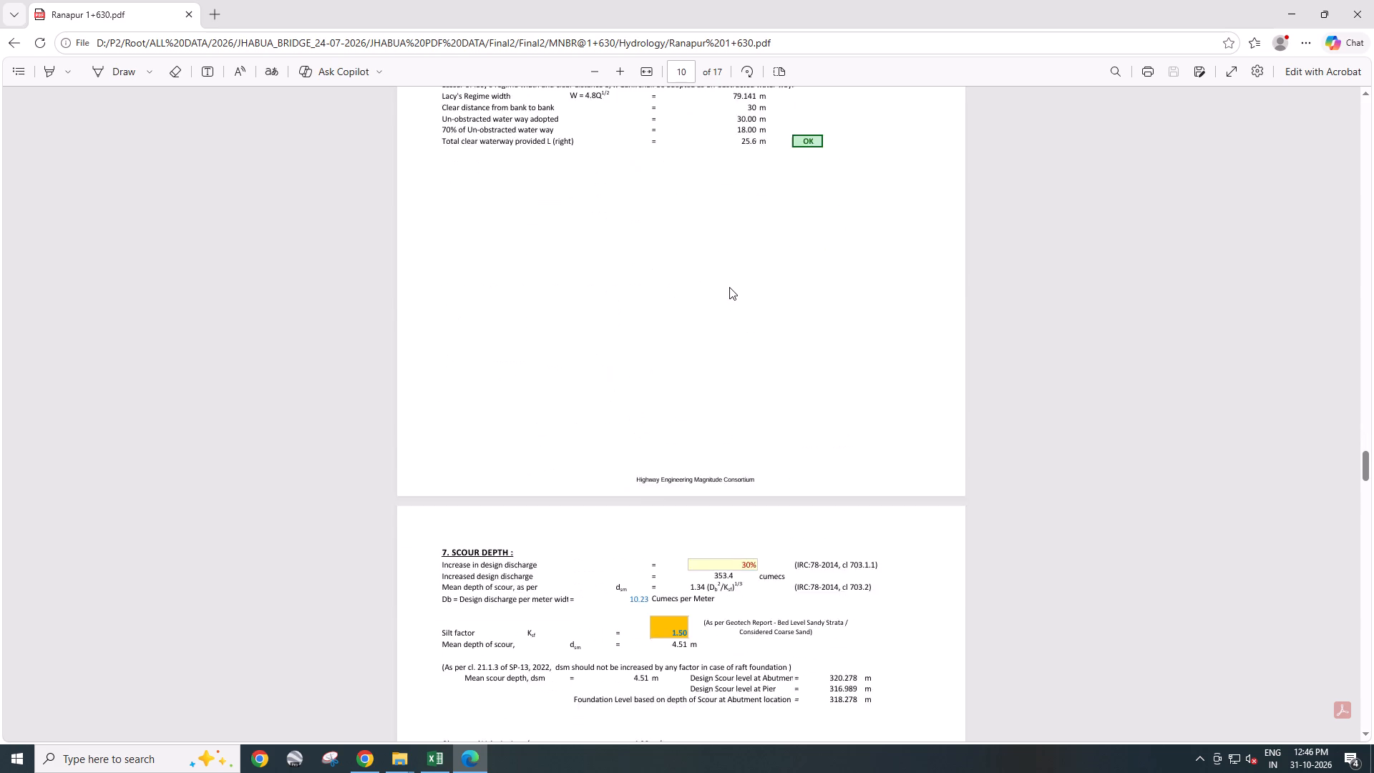
scroll(729, 287, "down", 20)
scroll(729, 287, "down", 13)
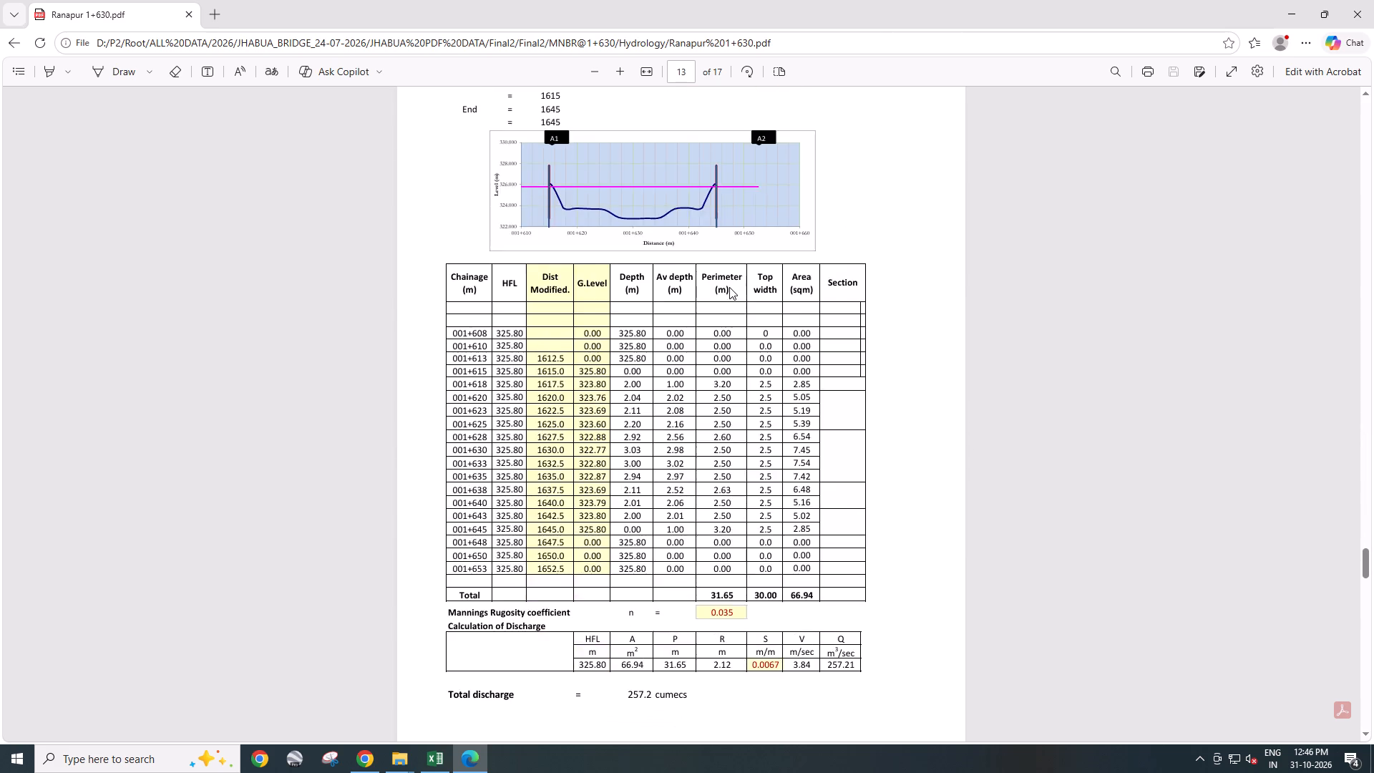
scroll(729, 287, "down", 16)
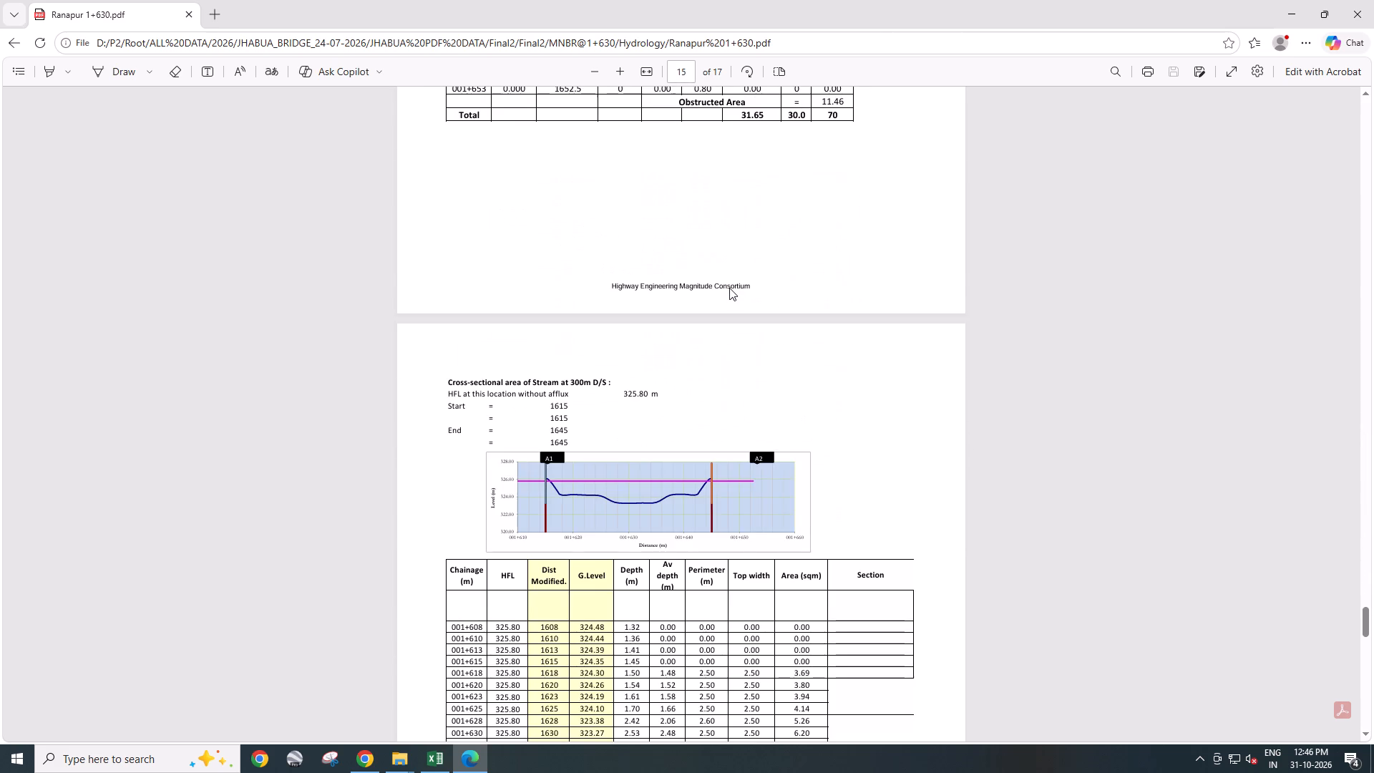
scroll(729, 288, "down", 19)
scroll(729, 288, "down", 12)
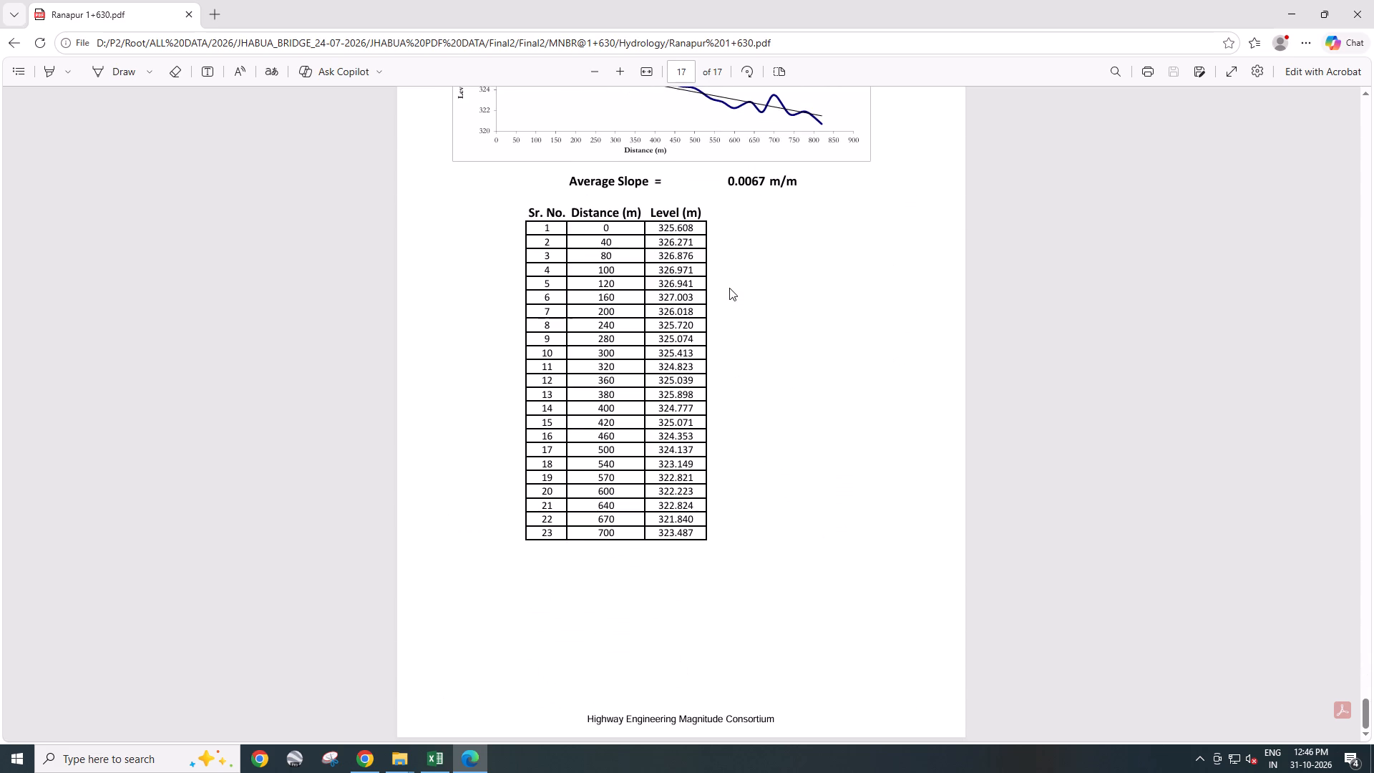
scroll(729, 288, "down", 11)
left_click(1373, 0)
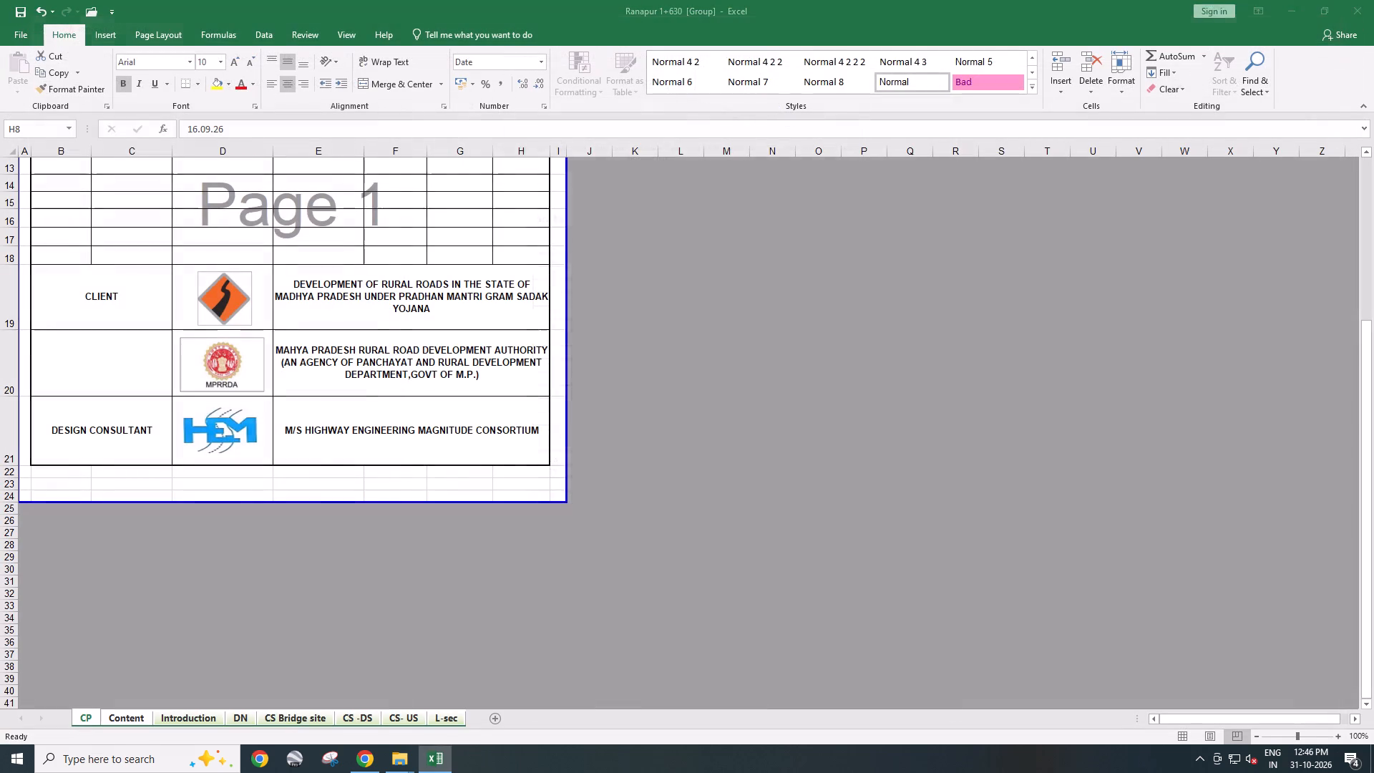
Close the Ranapur 1+630 workbook without saving changes.
left_click(1373, 0)
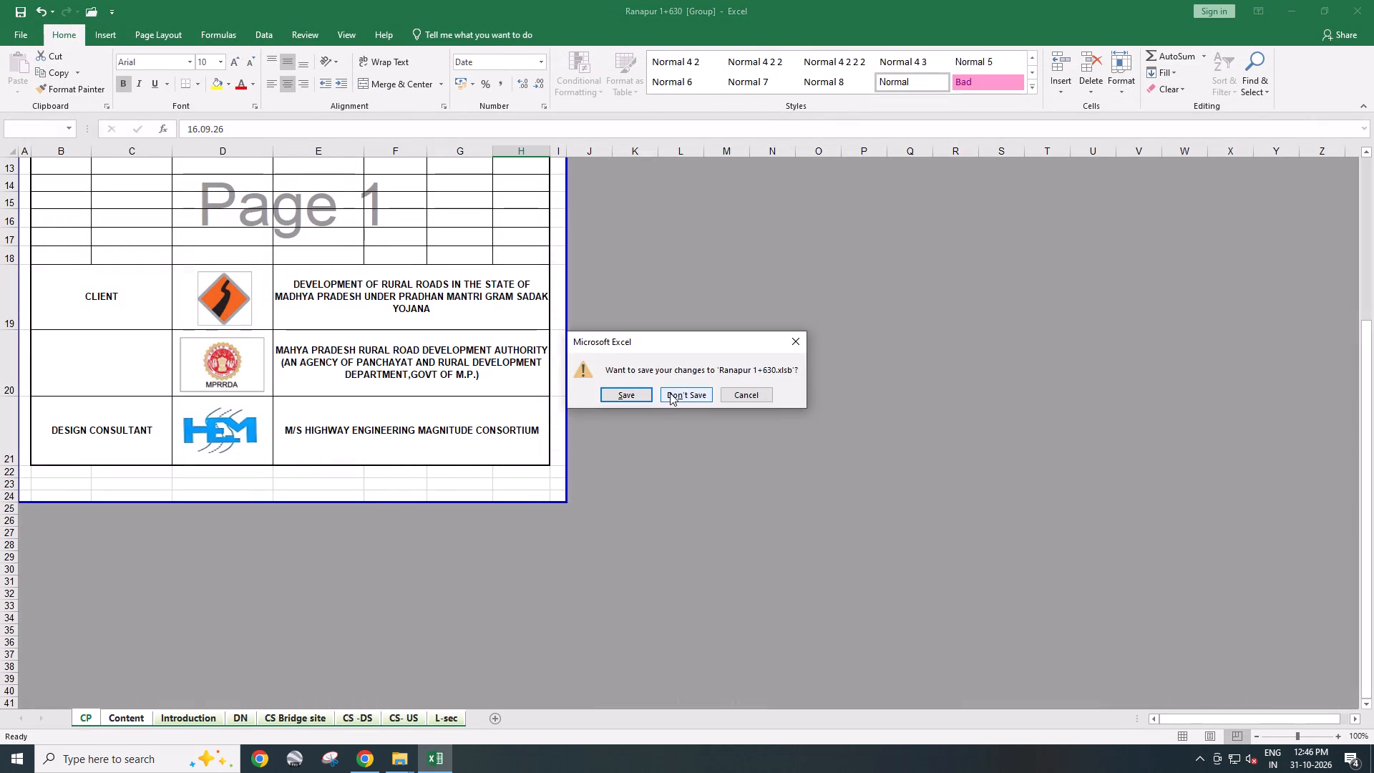
left_click(670, 393)
Open the Rama 1+800 workbook from the Hydrology folder of MNBR@1+800, with editing and macro content enabled.
left_click(650, 115)
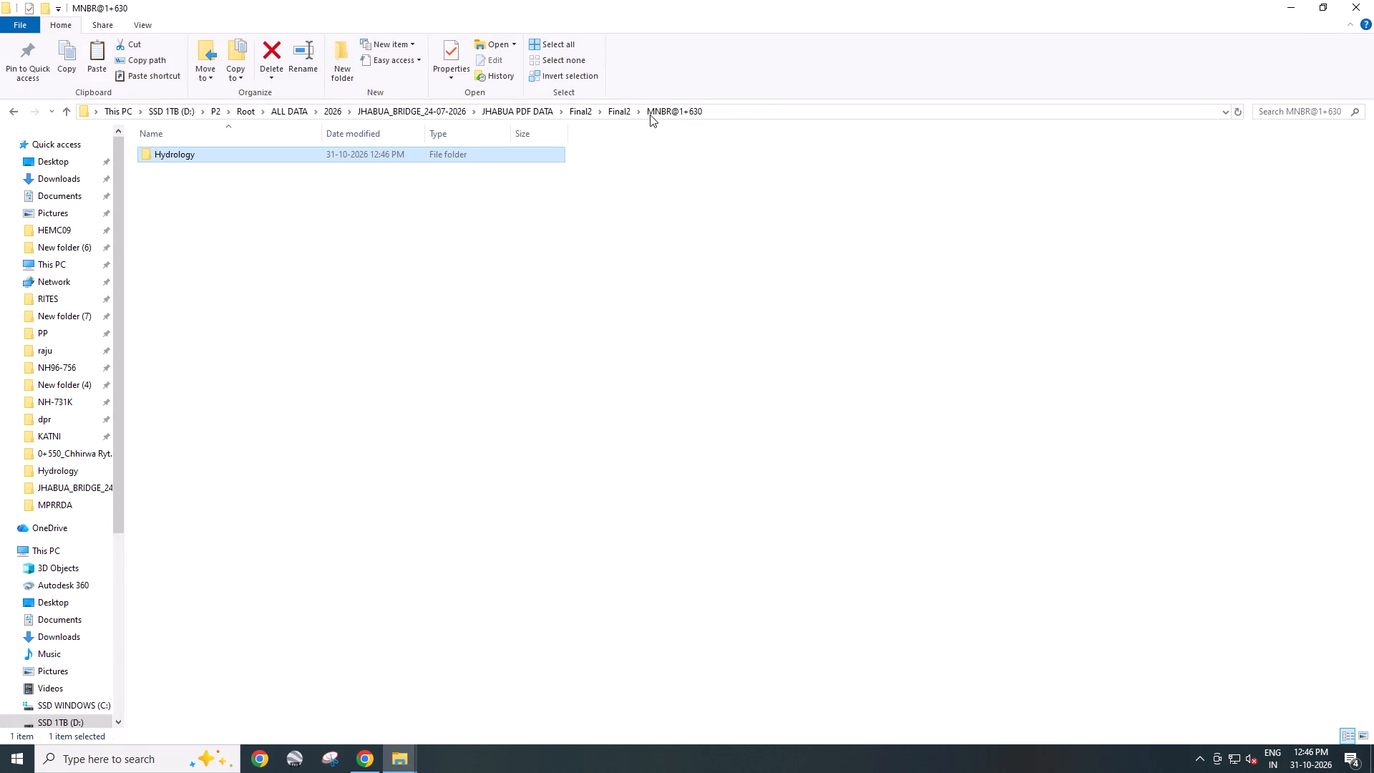
left_click(623, 116)
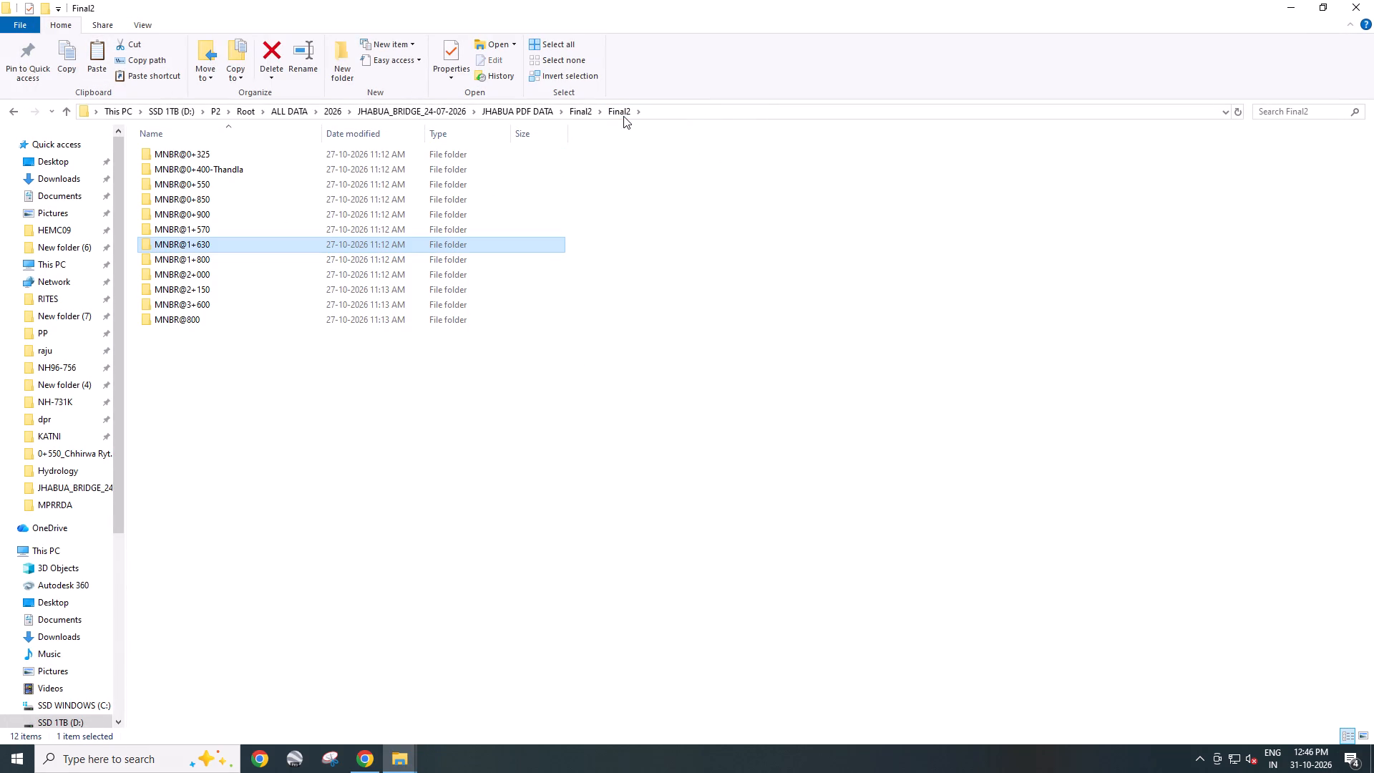
double_click(198, 256)
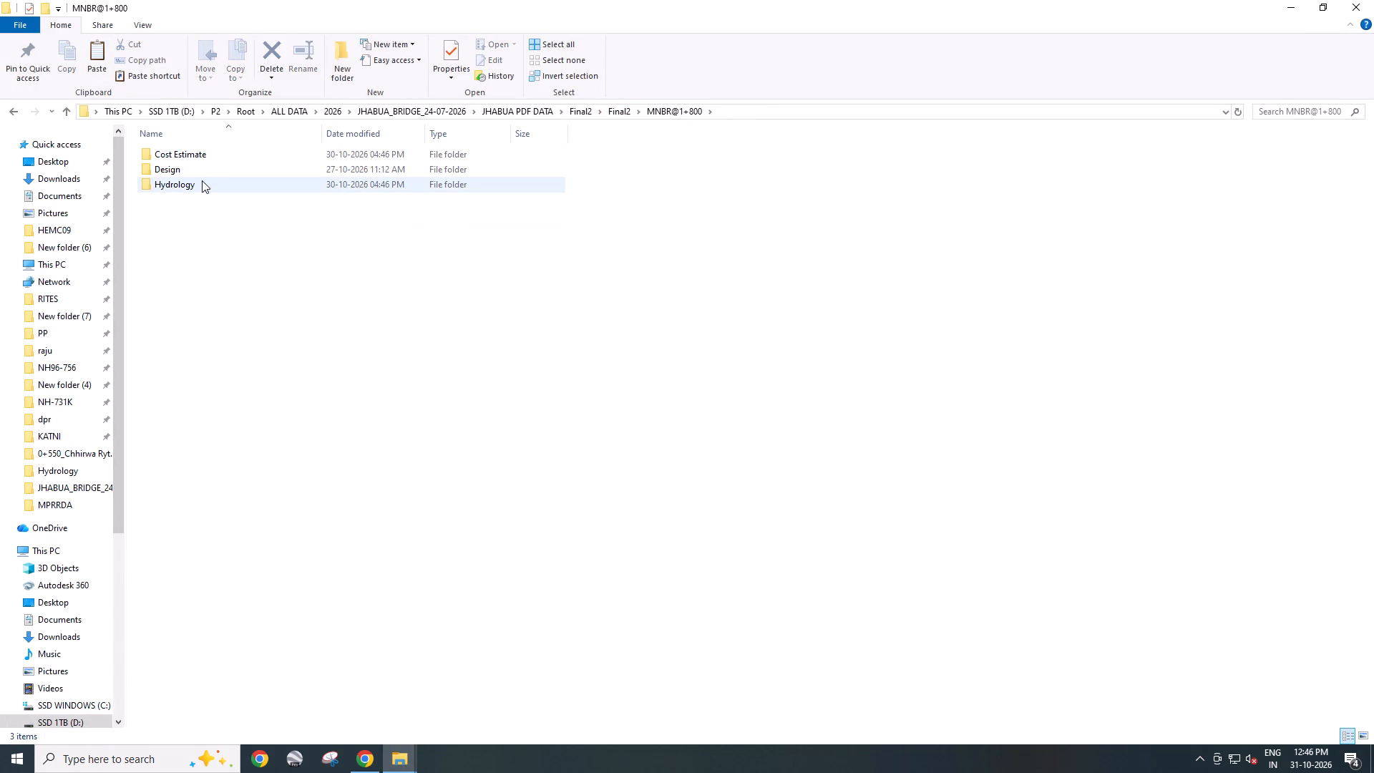
double_click(202, 180)
double_click(212, 167)
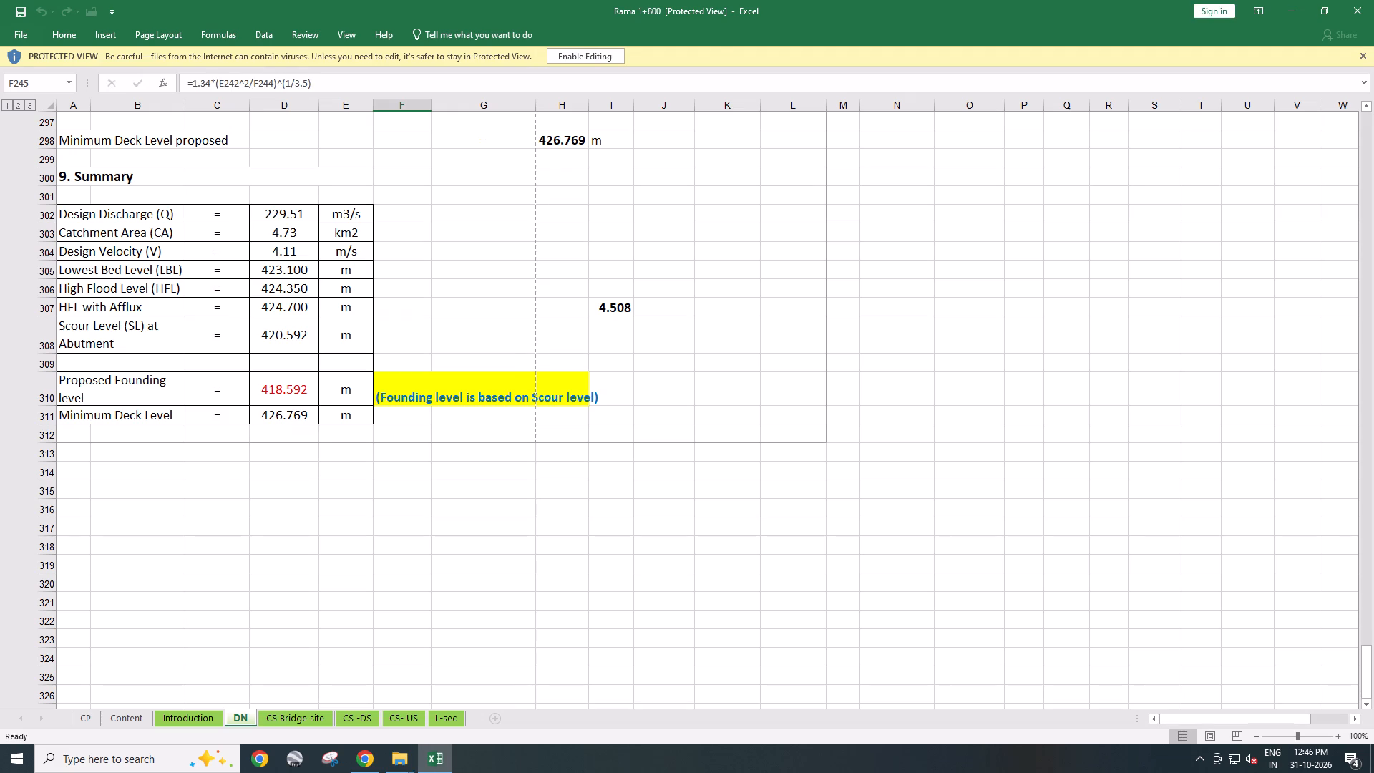
left_click(588, 55)
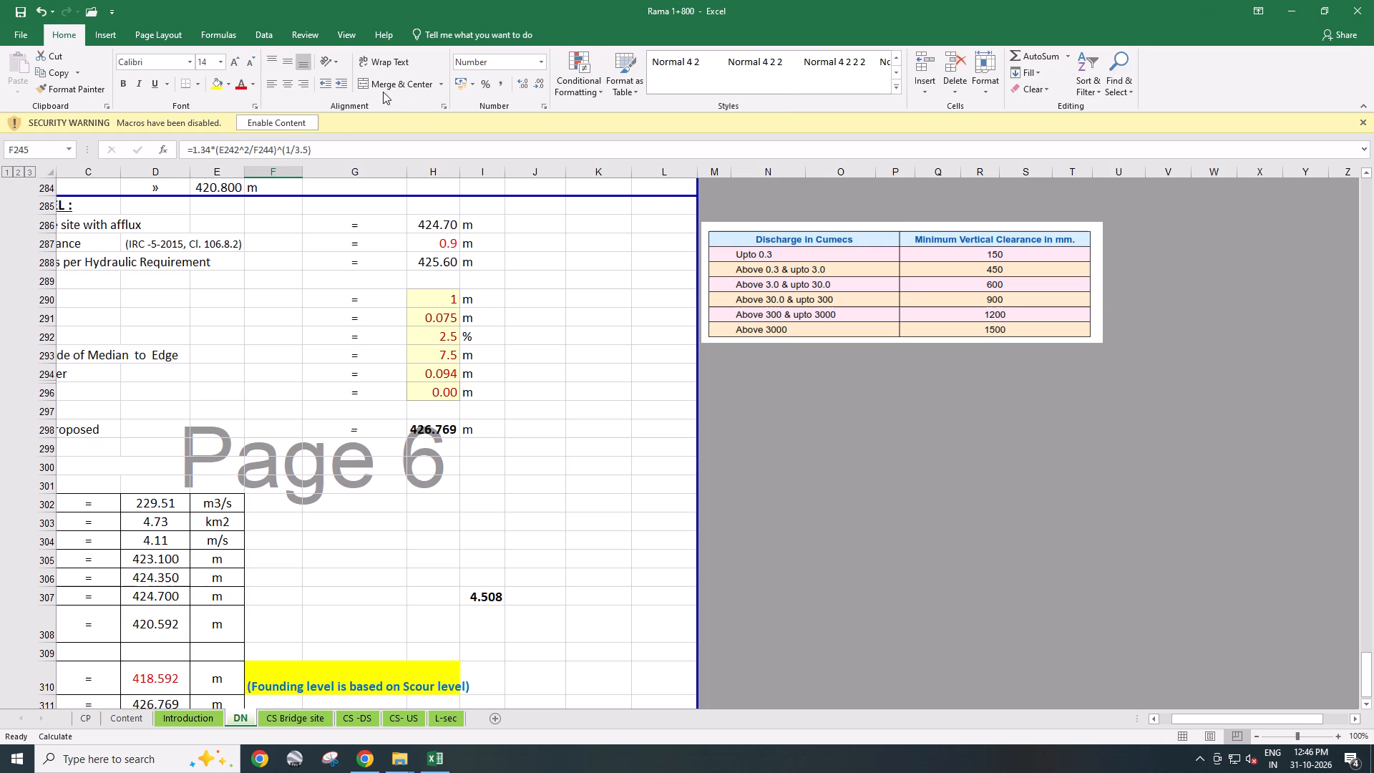
left_click(281, 121)
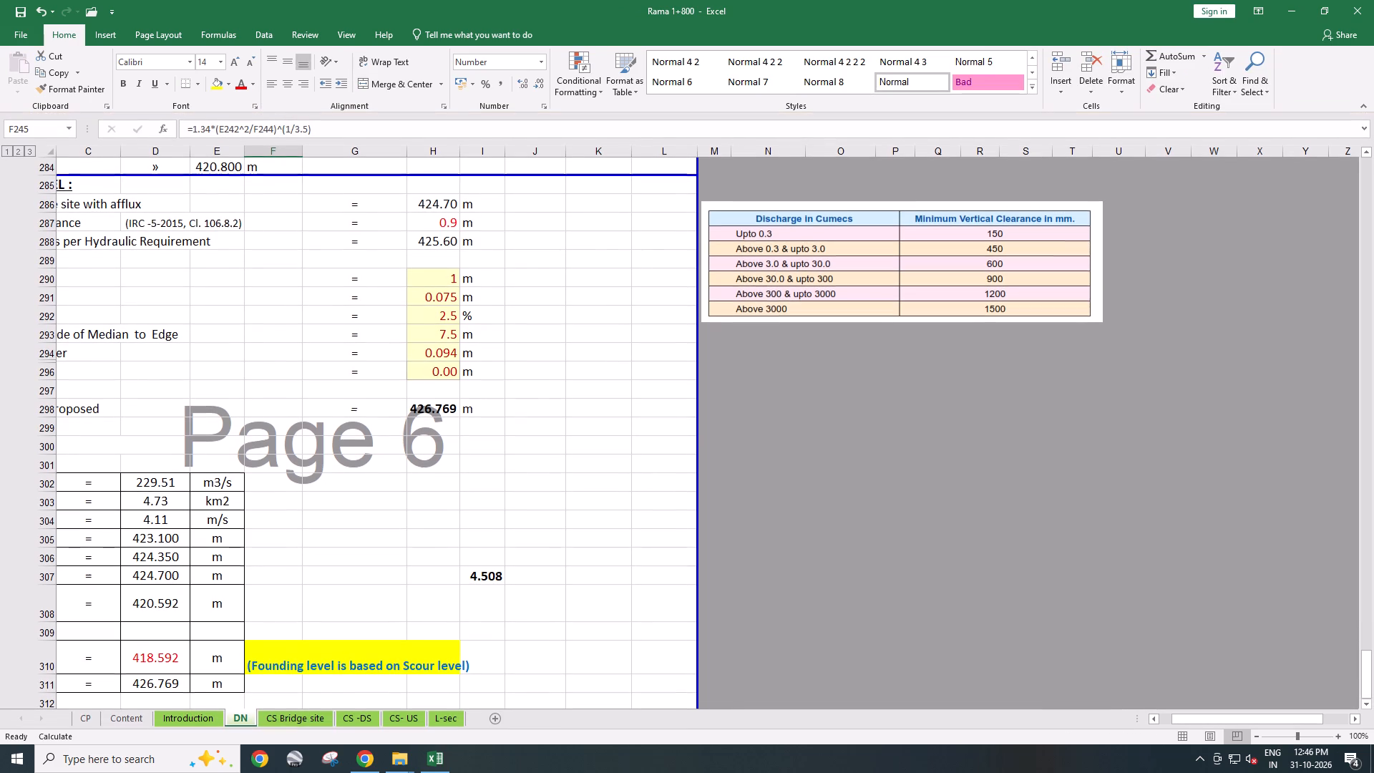
Group all sheets from CP to L-sec and export them as the PDF Rama 1+800 in the MNBR@1+800 Hydrology folder.
right_click(79, 719)
left_click(100, 709)
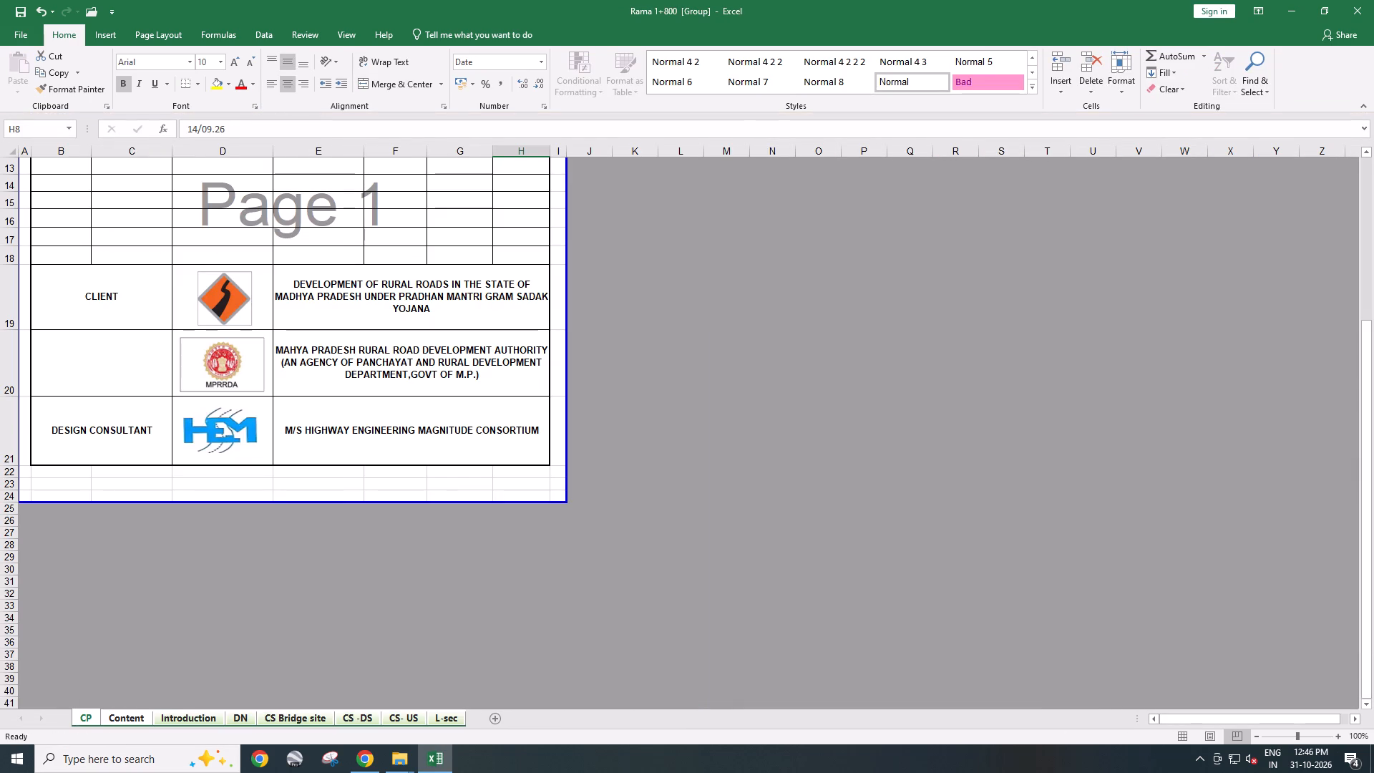
left_click(31, 31)
left_click(54, 171)
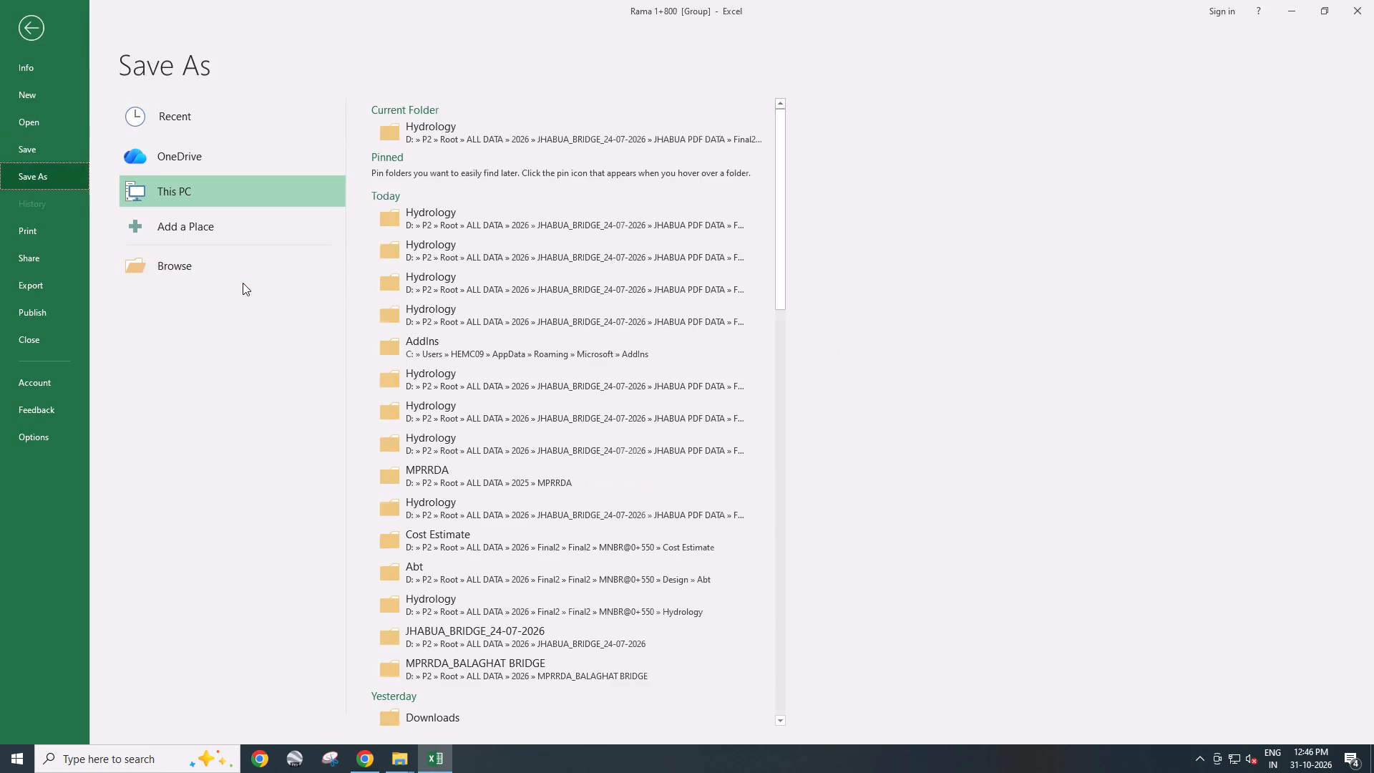
left_click(225, 268)
left_click(166, 310)
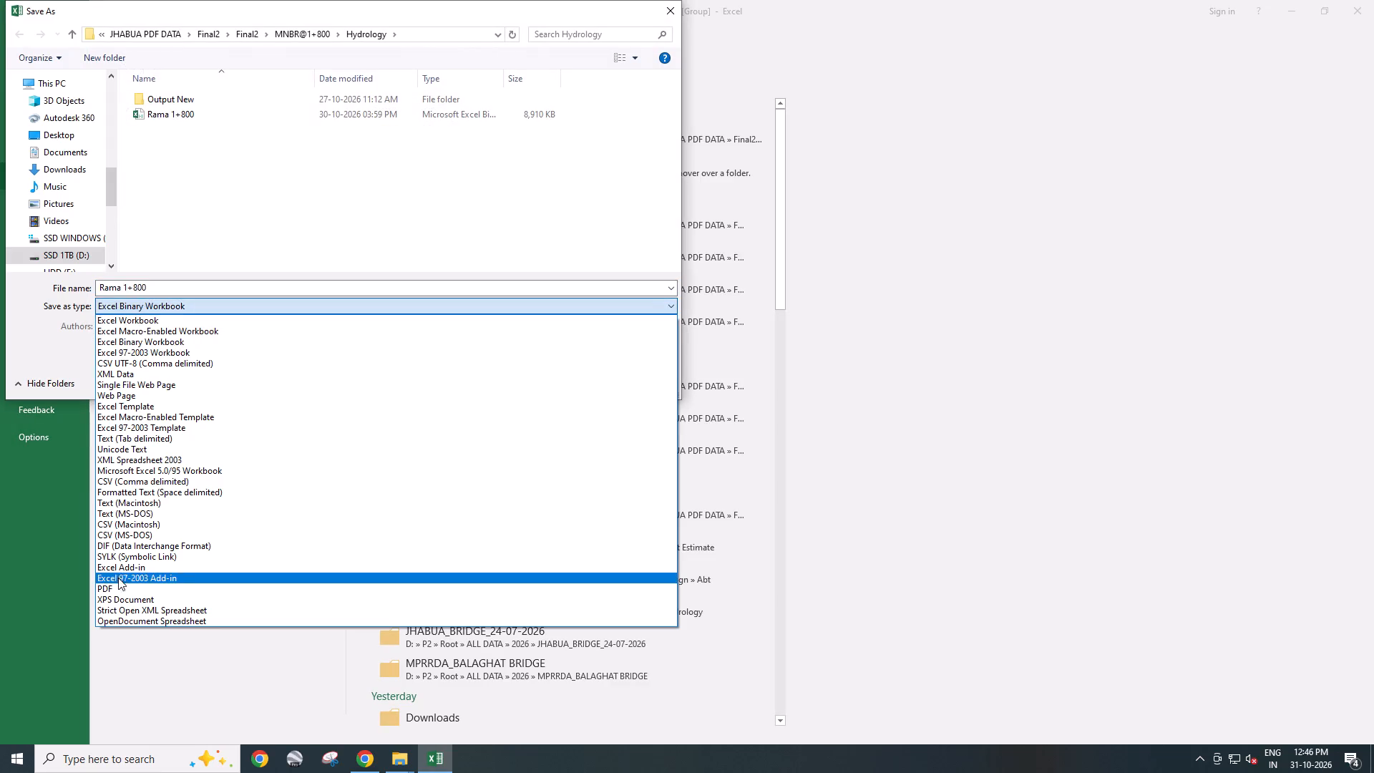
left_click(117, 586)
left_click(560, 444)
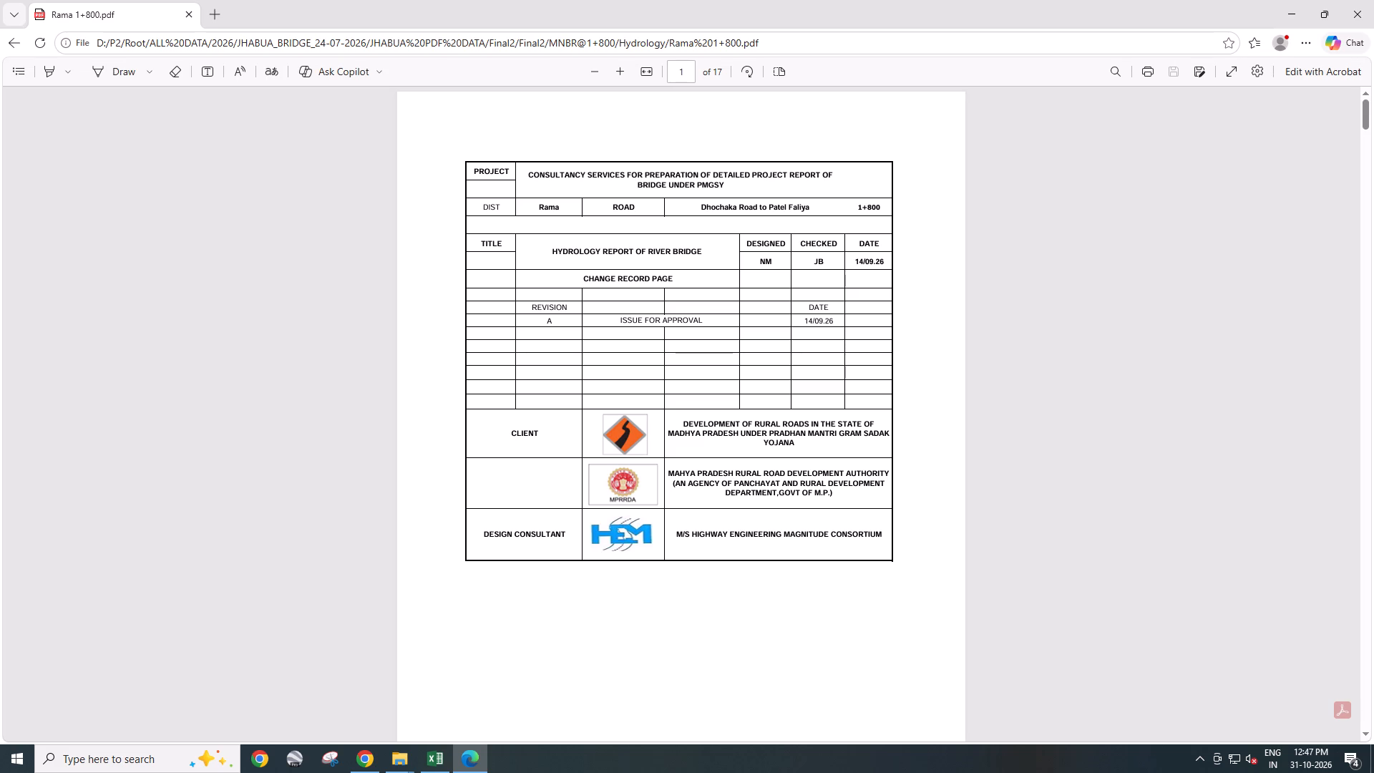
Review the exported Rama 1+800 PDF from the cover page through the last page, and close it.
scroll(705, 434, "down", 18)
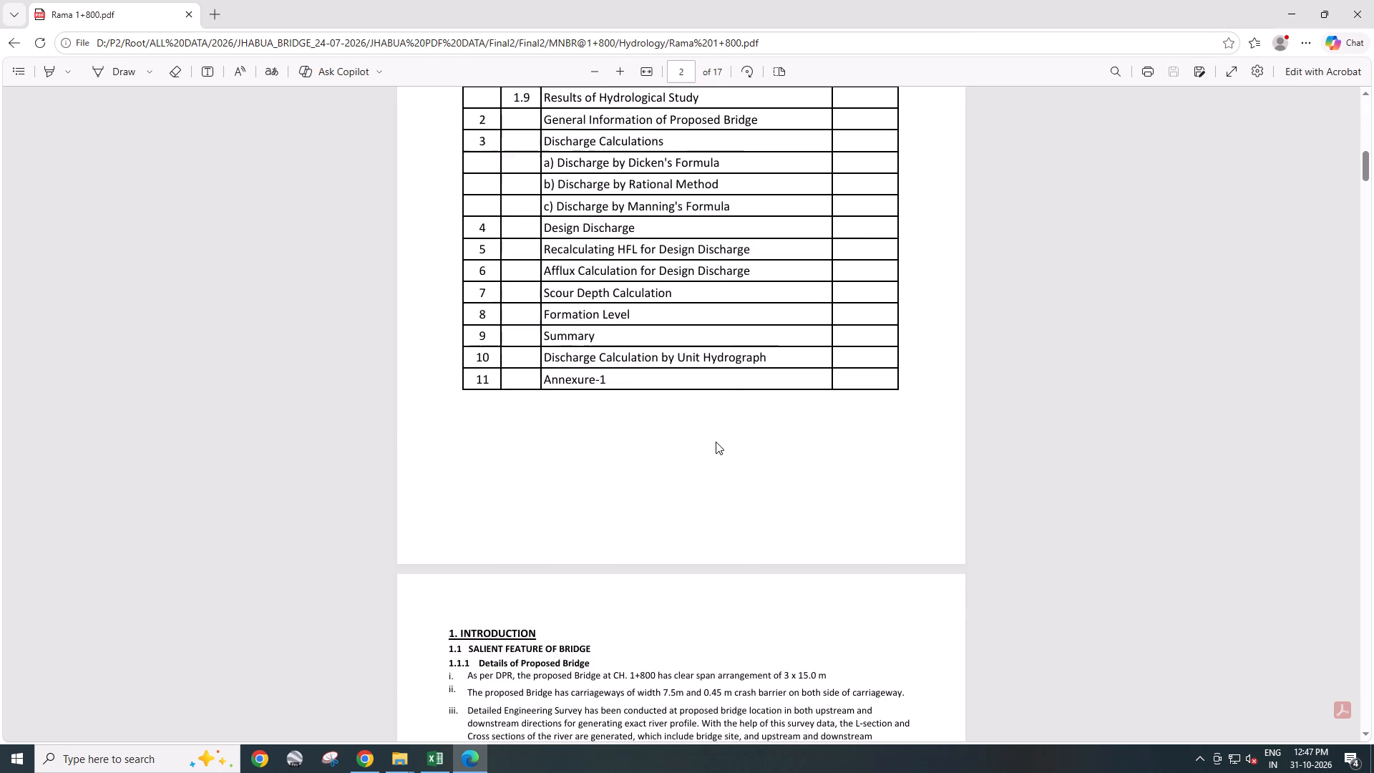
scroll(716, 442, "down", 6)
scroll(716, 442, "up", 1)
scroll(716, 442, "down", 13)
scroll(716, 442, "up", 16)
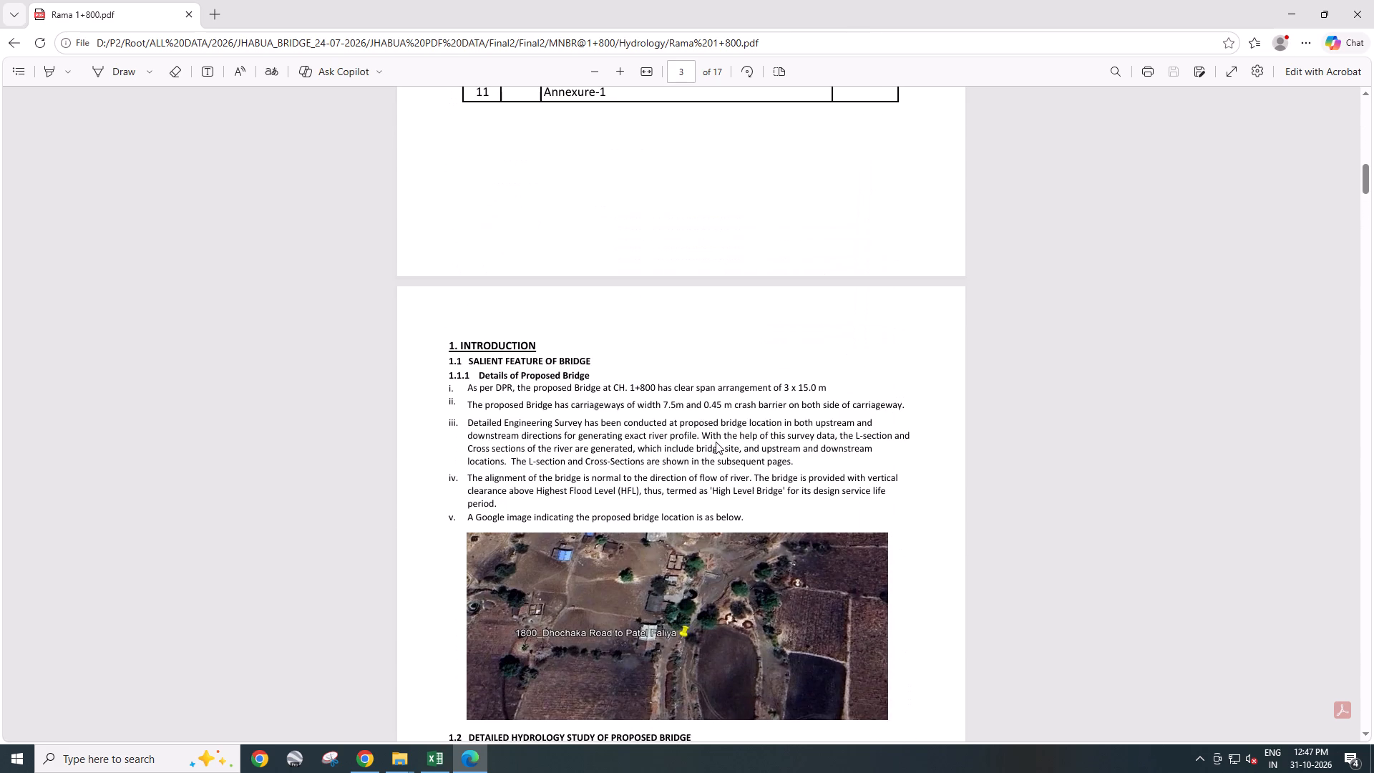
scroll(743, 462, "down", 14)
scroll(743, 462, "up", 1)
scroll(743, 462, "down", 12)
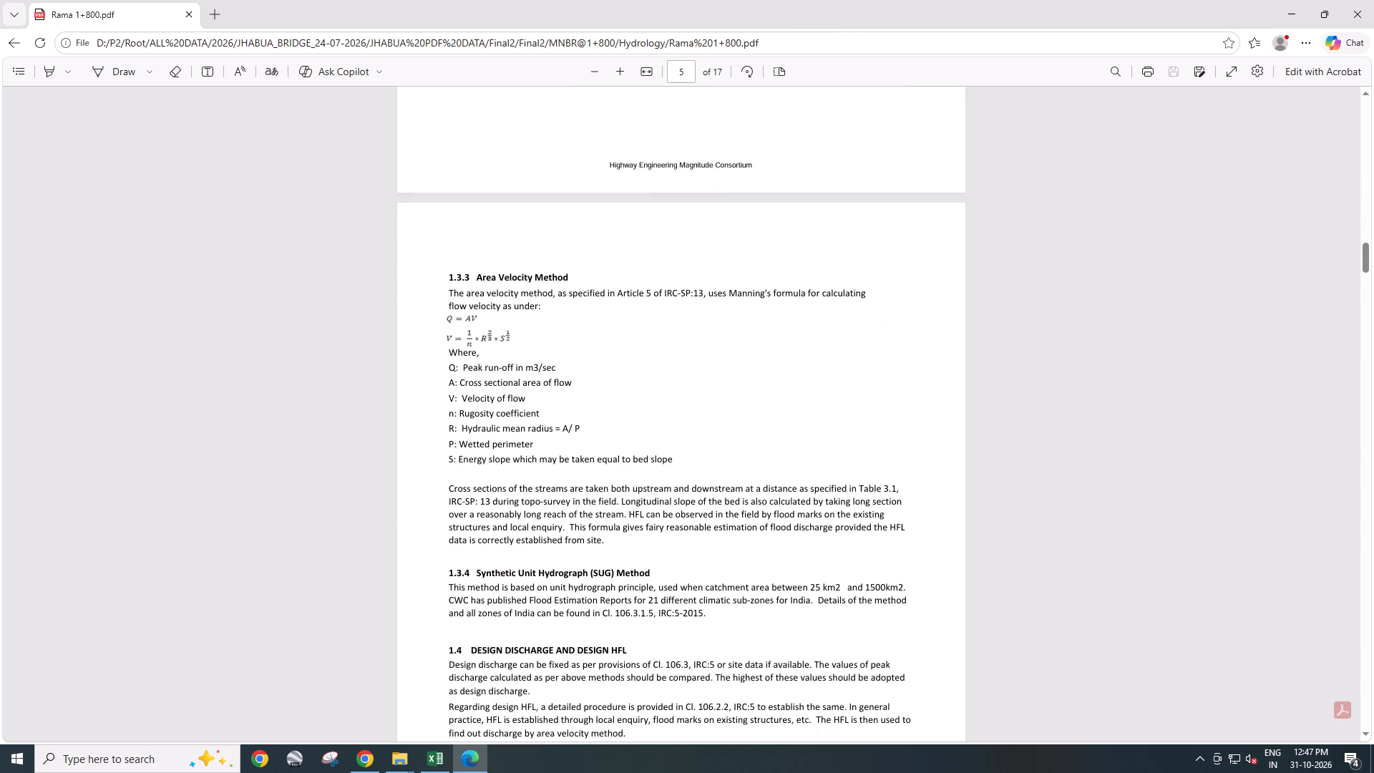
scroll(743, 462, "down", 20)
scroll(743, 462, "down", 13)
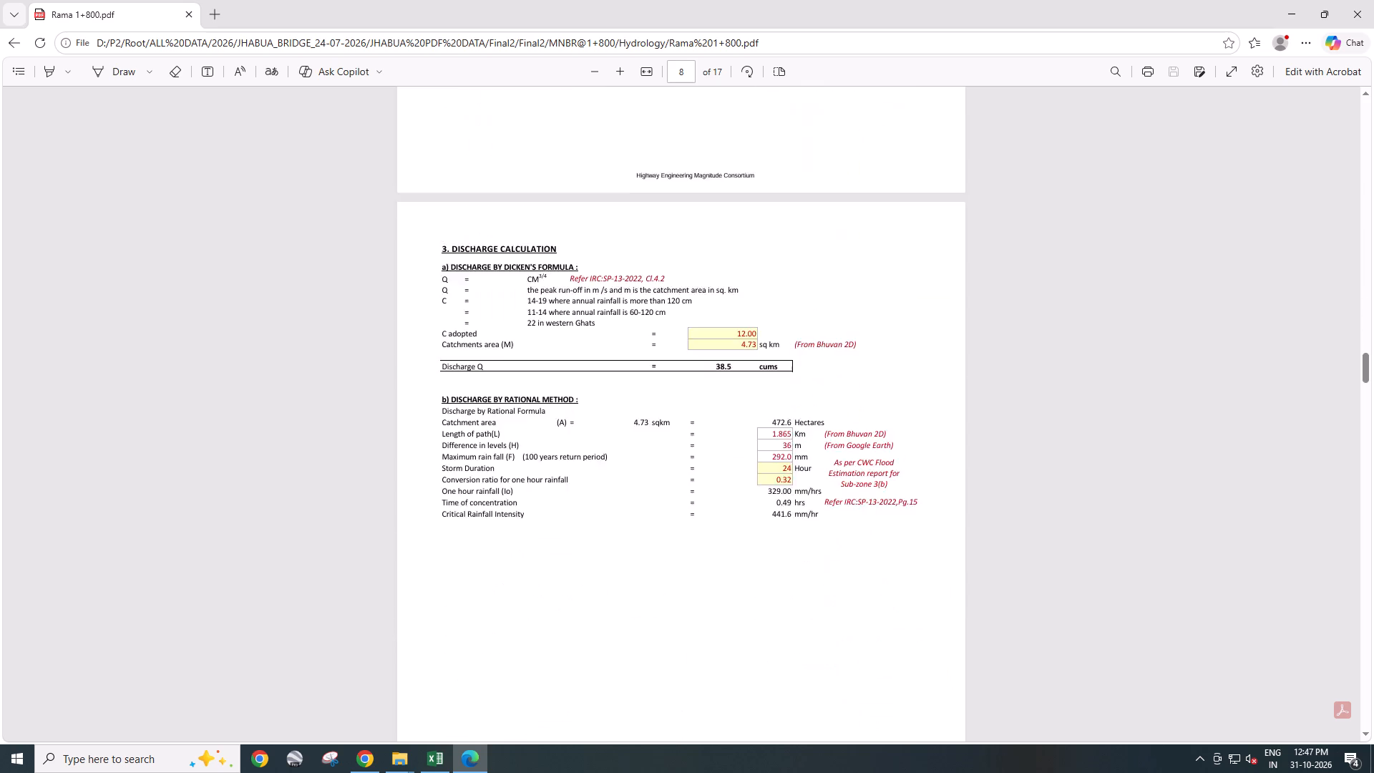
scroll(743, 462, "down", 11)
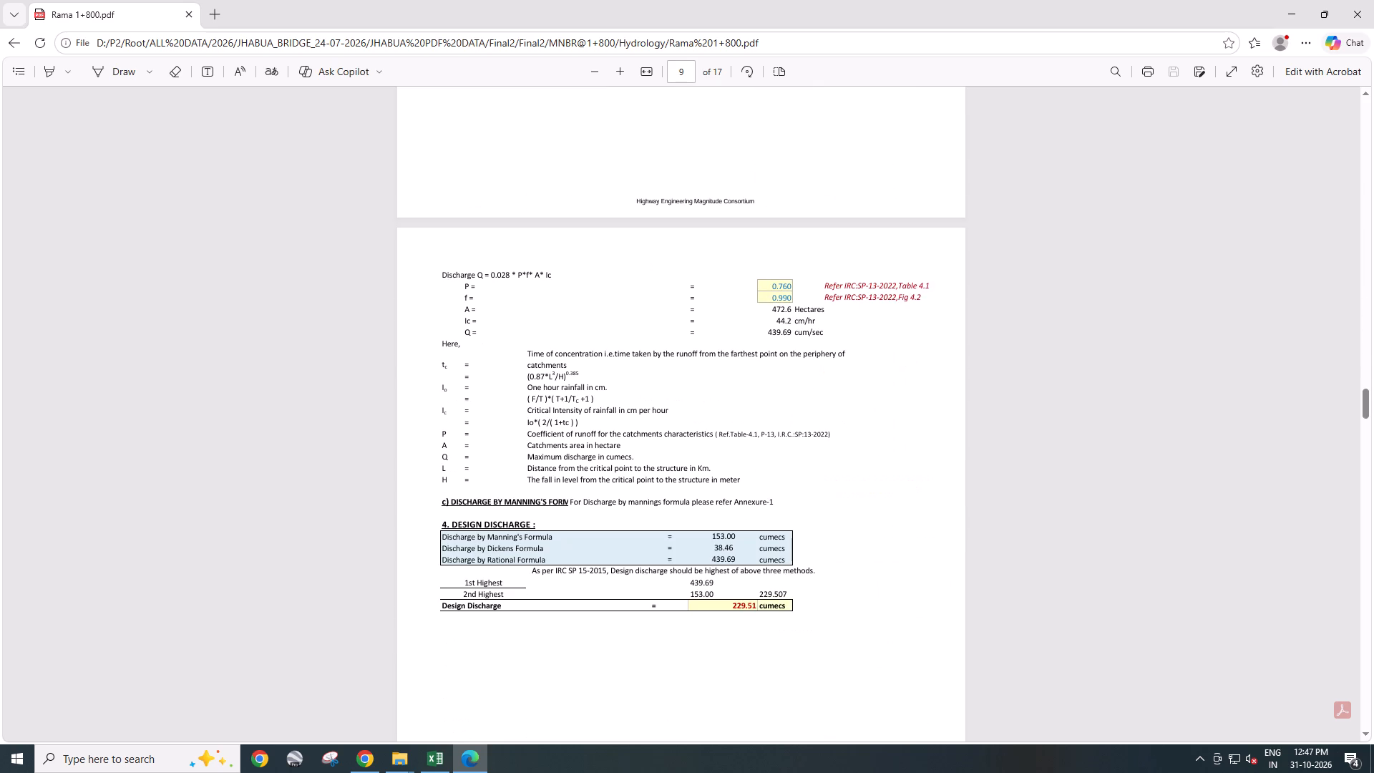
scroll(743, 462, "down", 17)
scroll(743, 462, "down", 5)
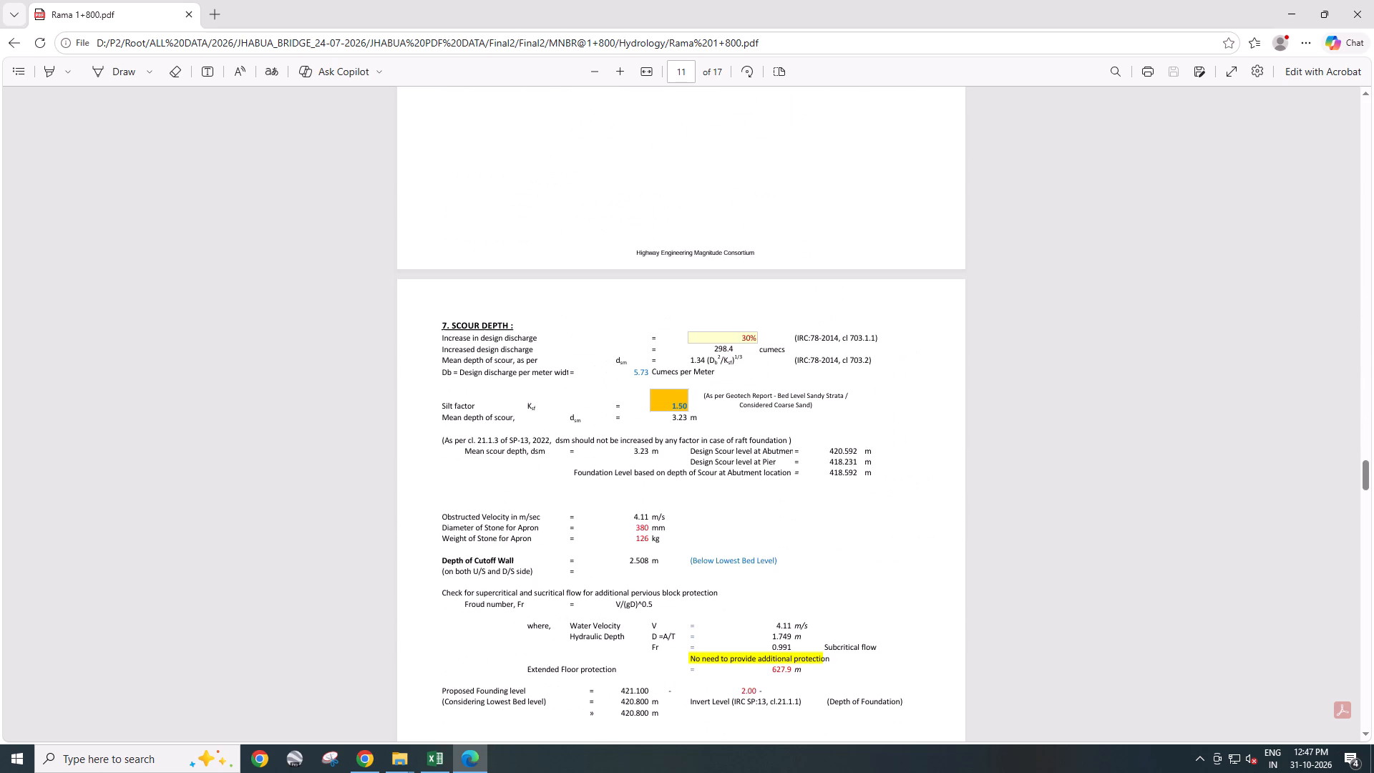
scroll(751, 466, "down", 19)
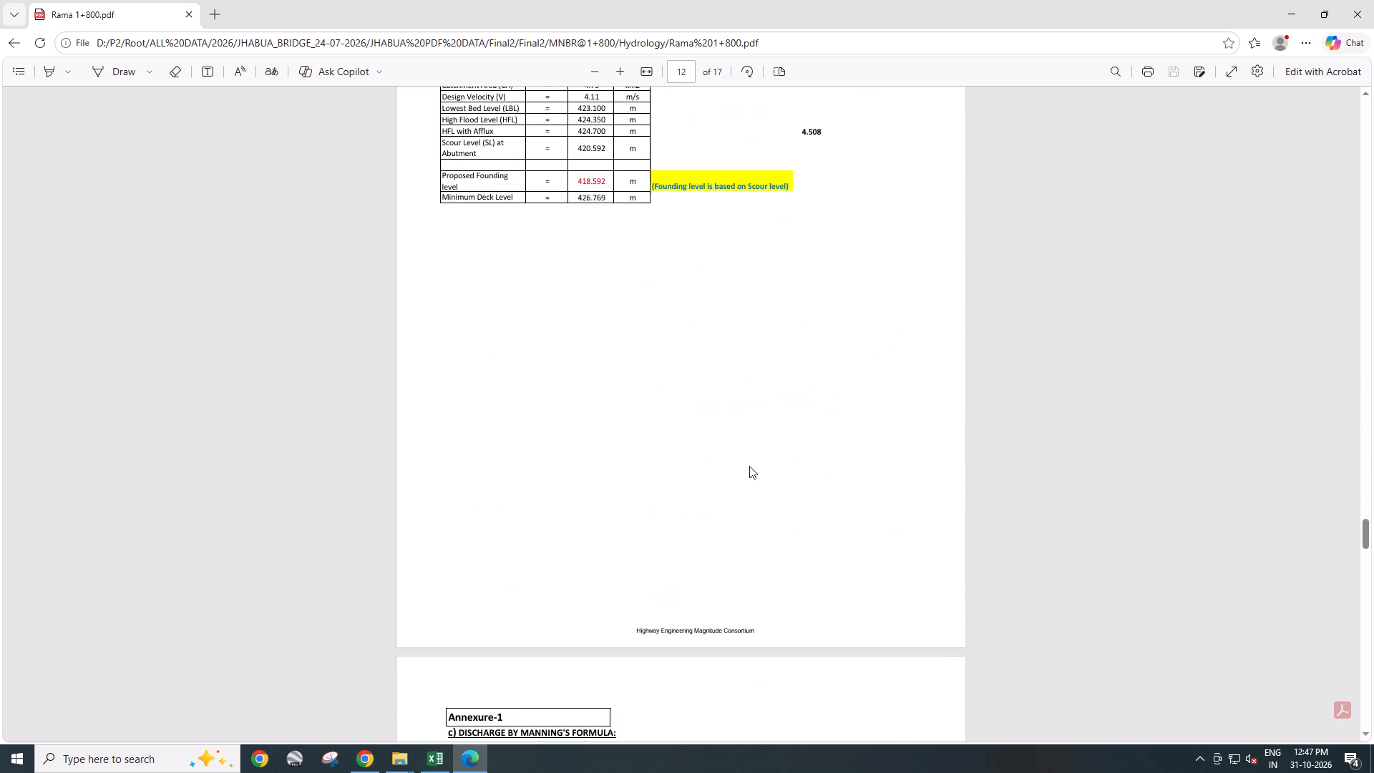
scroll(749, 466, "down", 20)
scroll(749, 466, "down", 6)
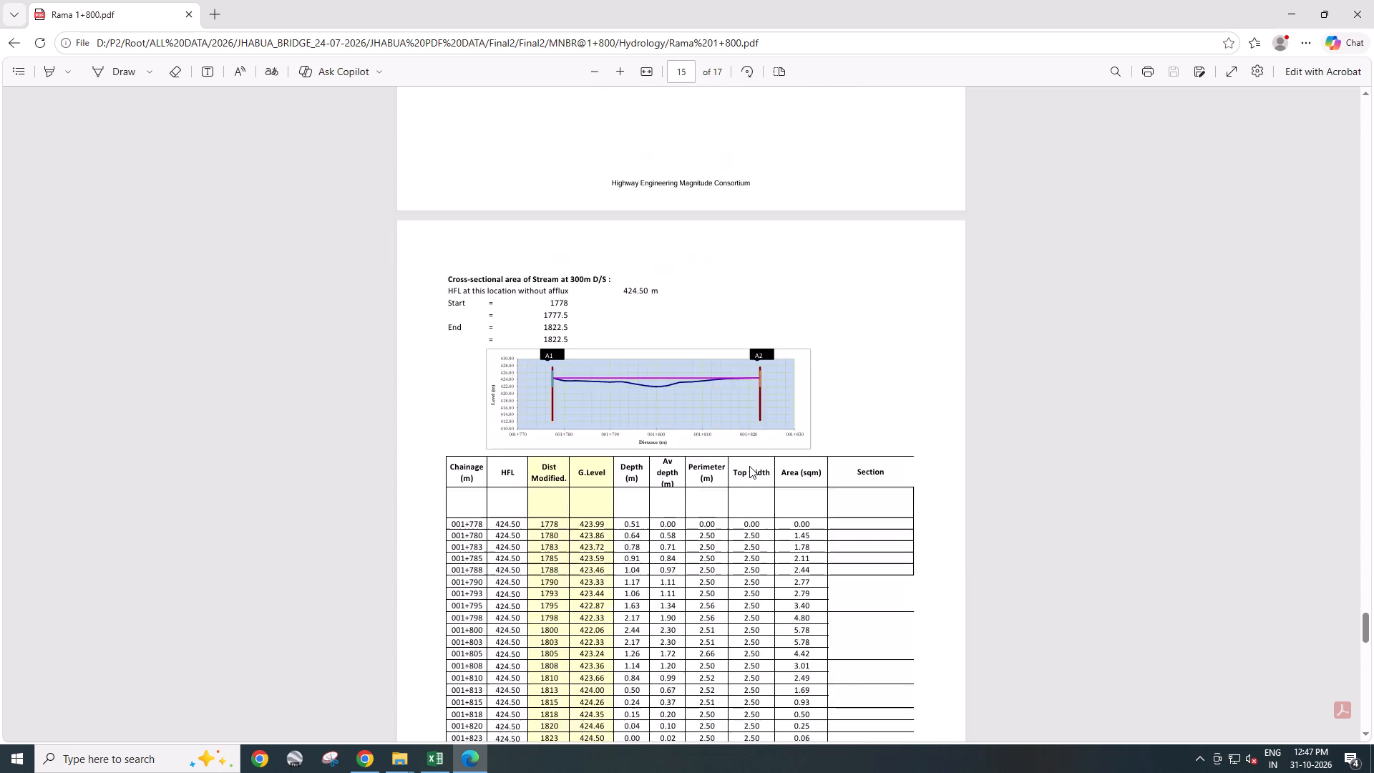
scroll(749, 466, "down", 20)
scroll(749, 466, "down", 17)
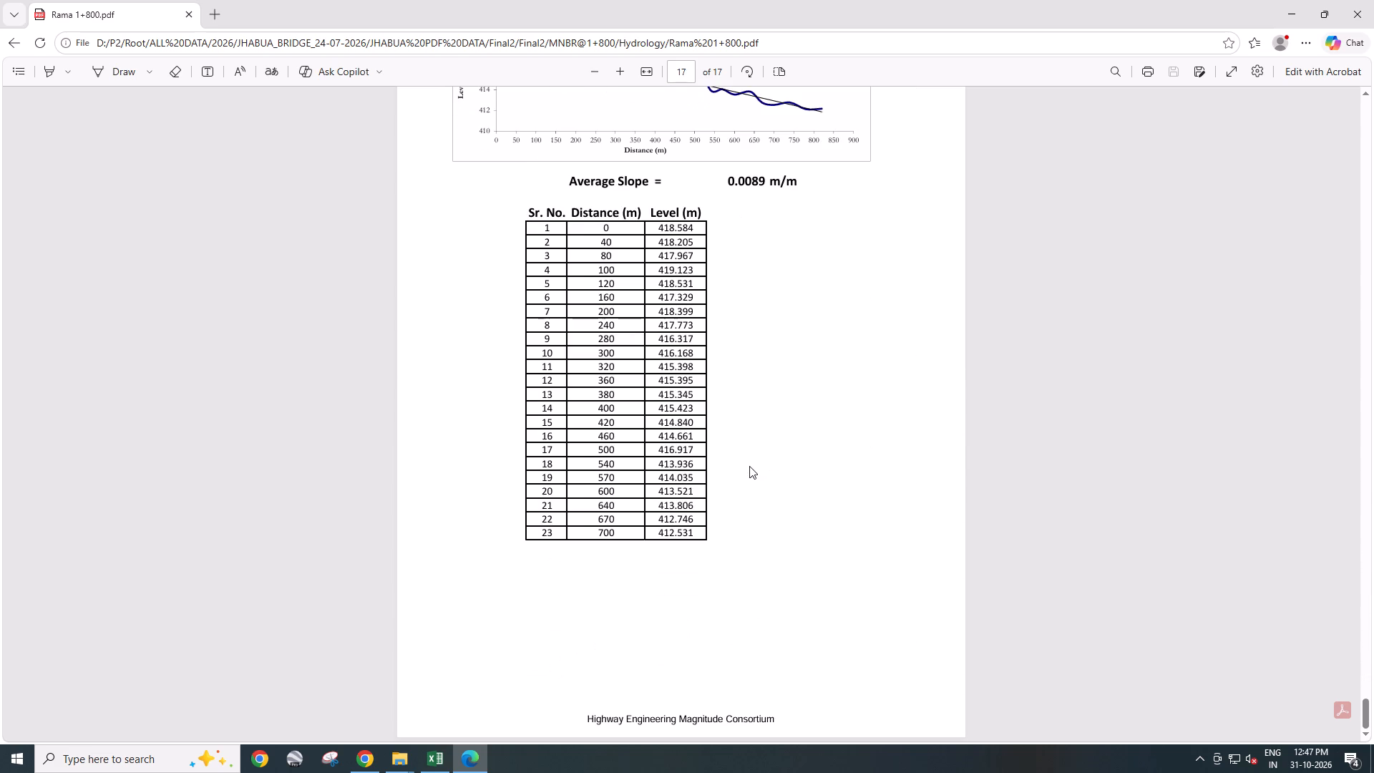
scroll(749, 466, "down", 4)
left_click(1372, 0)
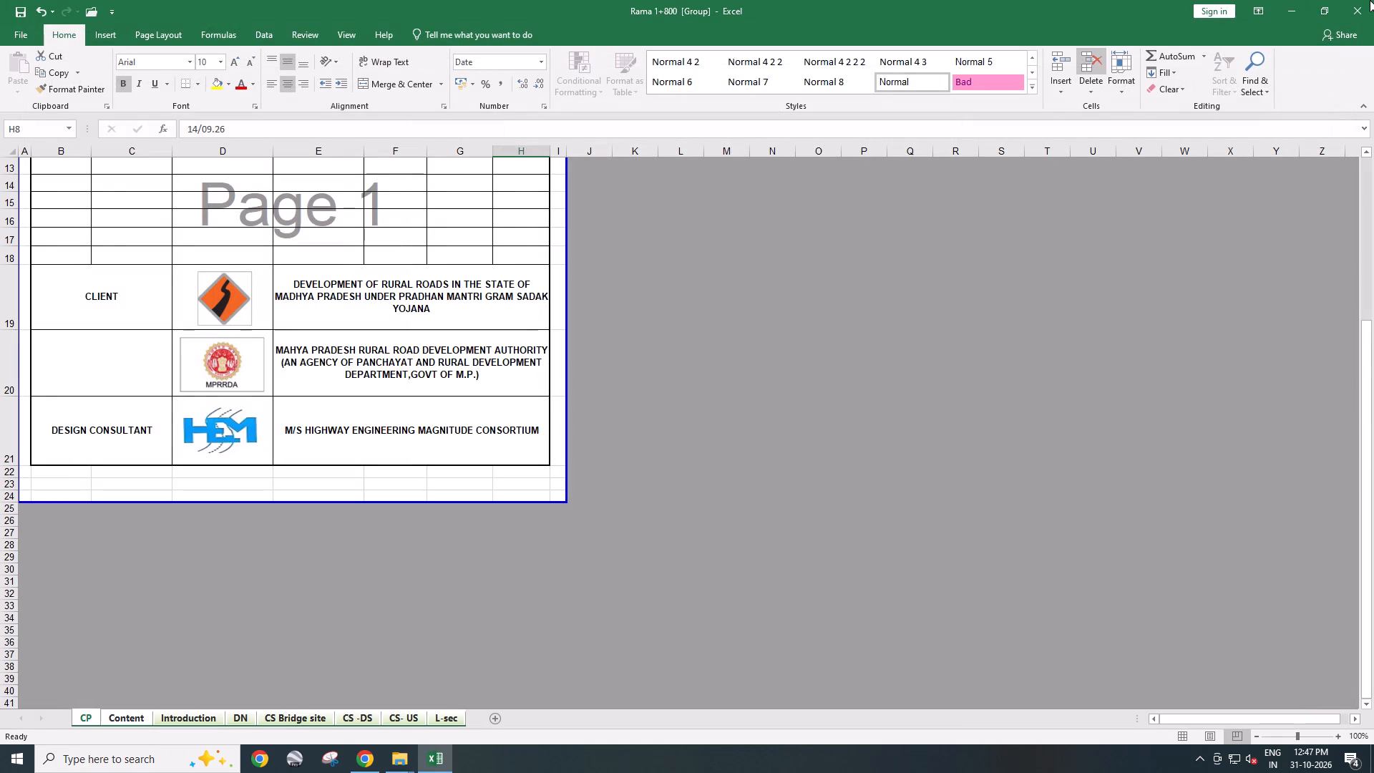
Close the Rama 1+800 workbook without saving changes.
left_click(1370, 0)
left_click(690, 386)
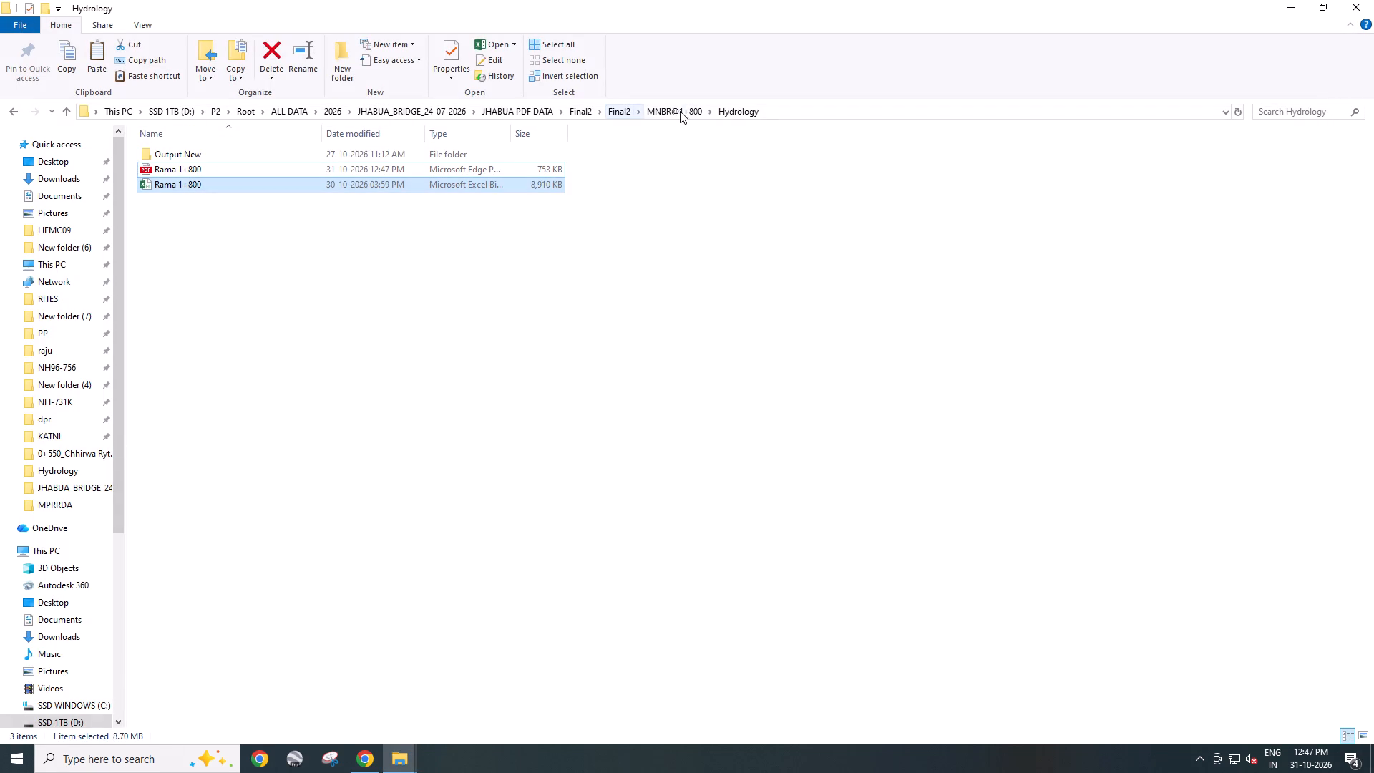
Open the Jhabua 2+000 workbook from the Hydrology folder of MNBR@2+000, with editing and macro content enabled.
left_click(674, 110)
left_click(623, 111)
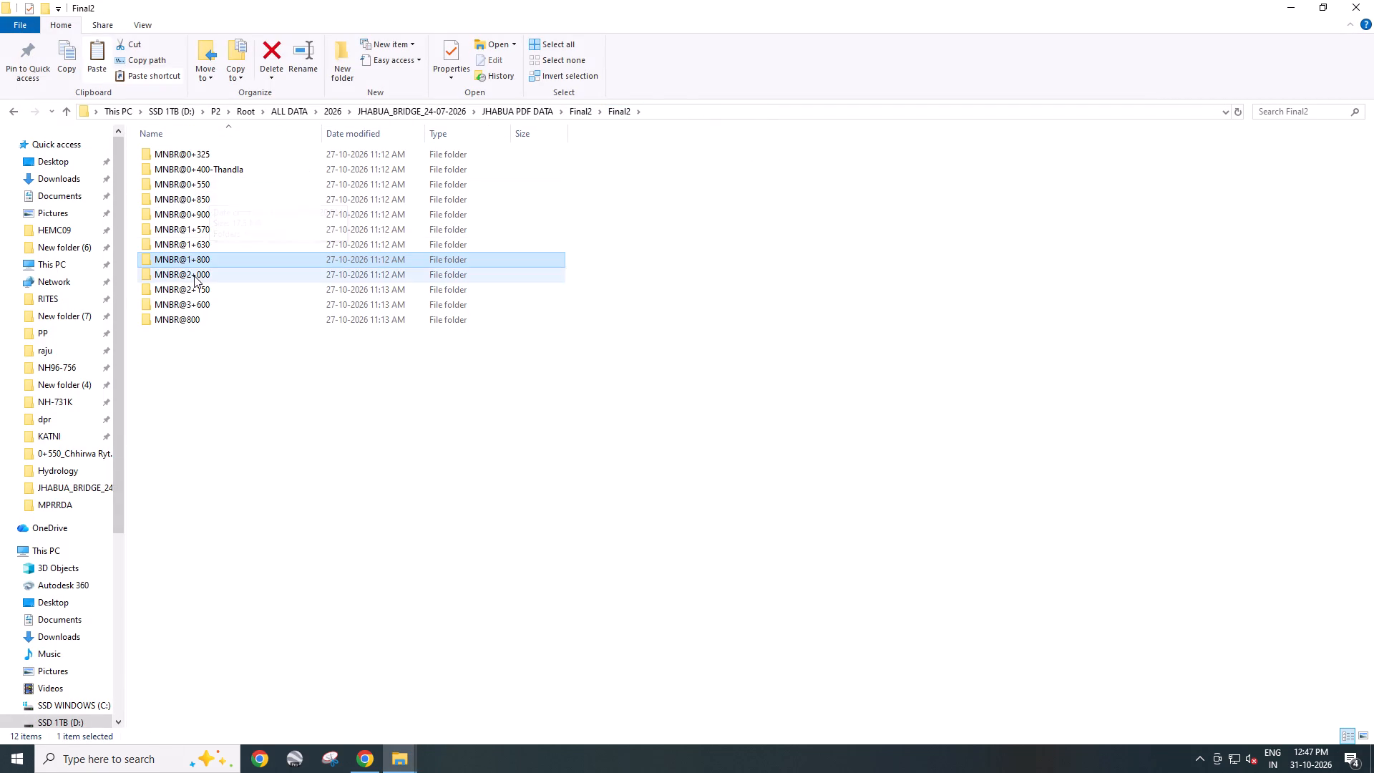
double_click(194, 276)
double_click(199, 190)
double_click(201, 171)
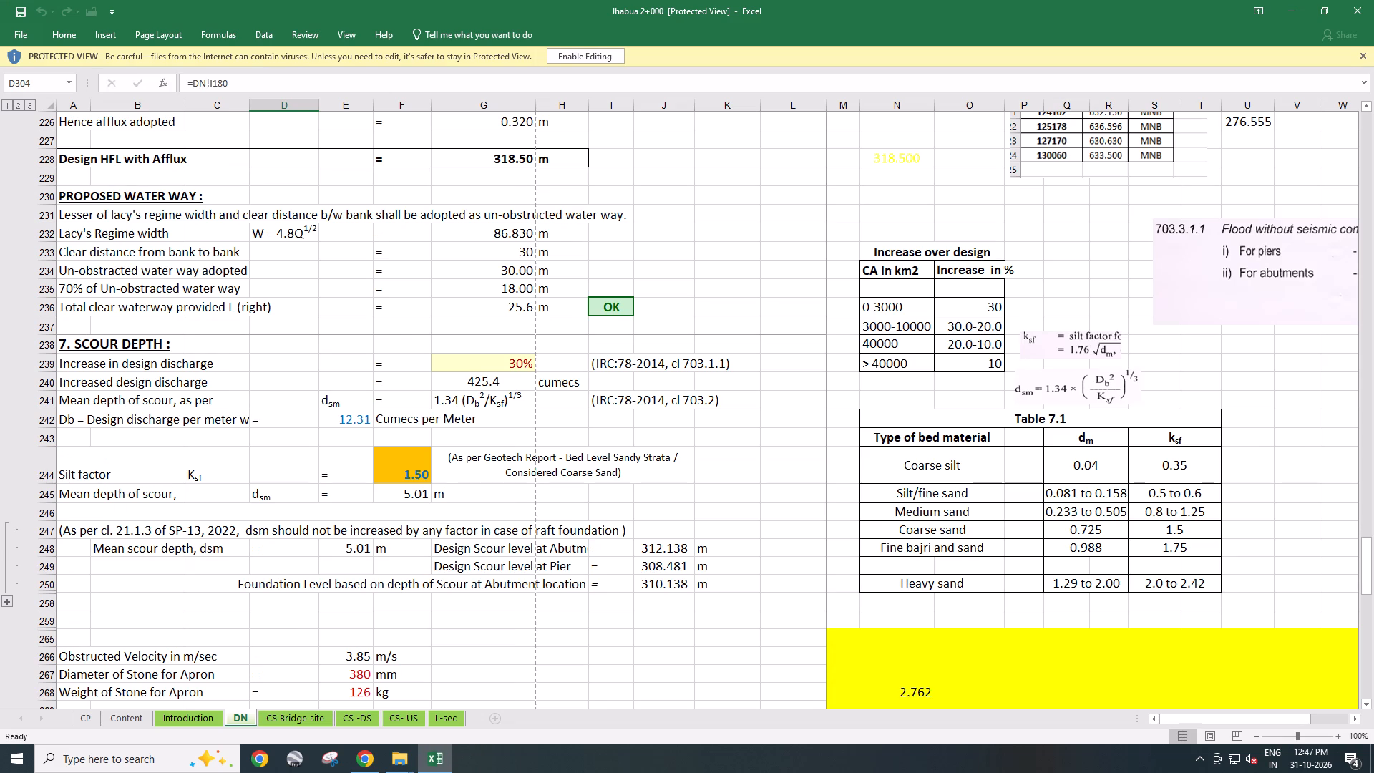
left_click(612, 57)
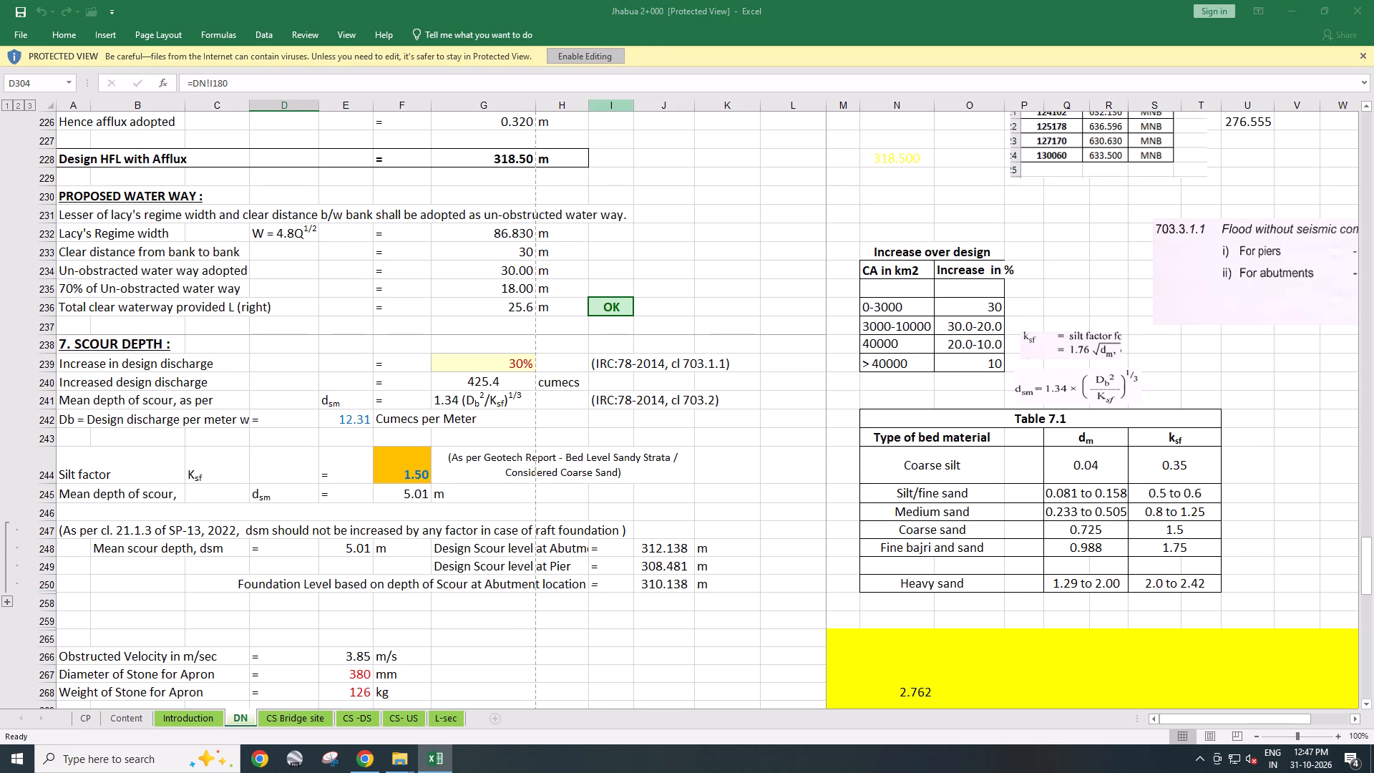
scroll(228, 200, "up", 3)
left_click(283, 126)
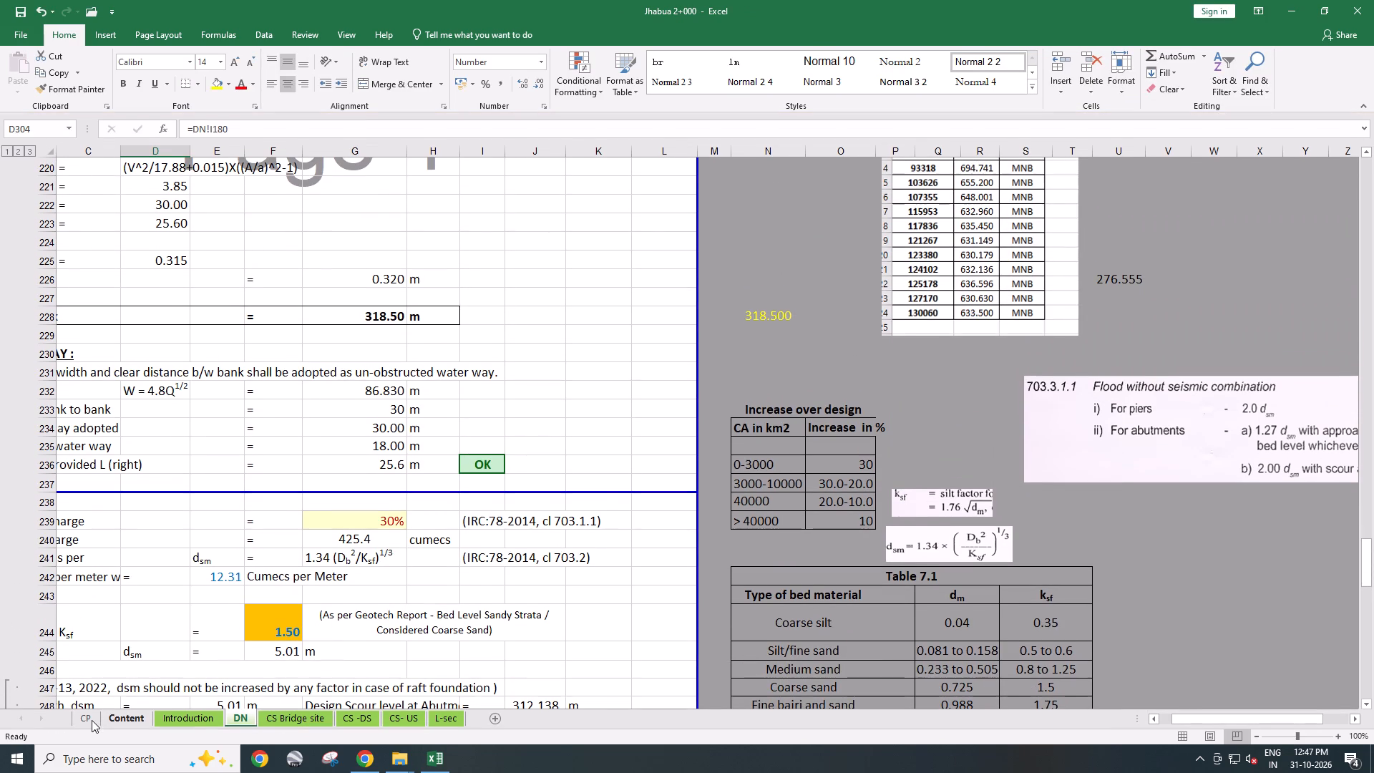
Group all sheets from CP to L-sec and export them as the PDF Jhabua 2+000 in the MNBR@2+000 Hydrology folder.
right_click(91, 720)
left_click(110, 709)
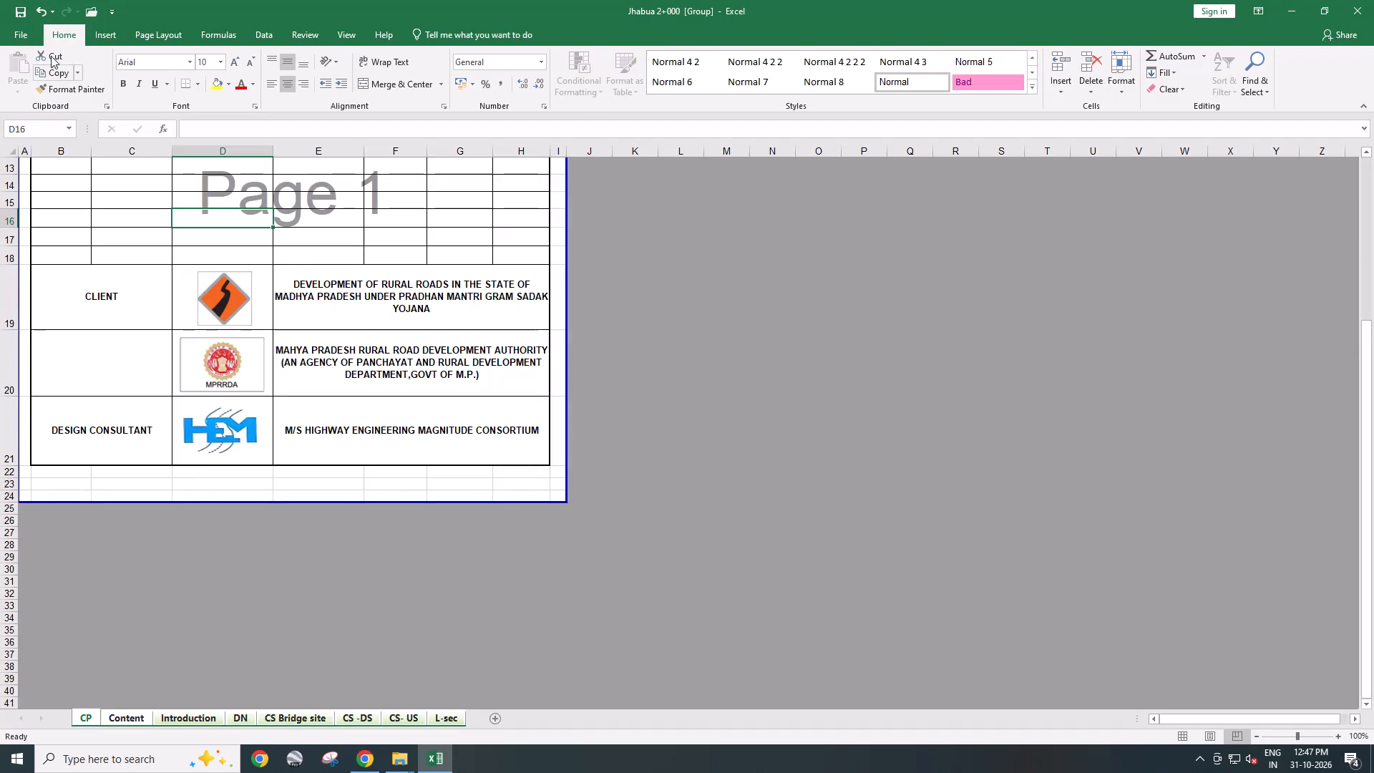
left_click(26, 40)
left_click(45, 179)
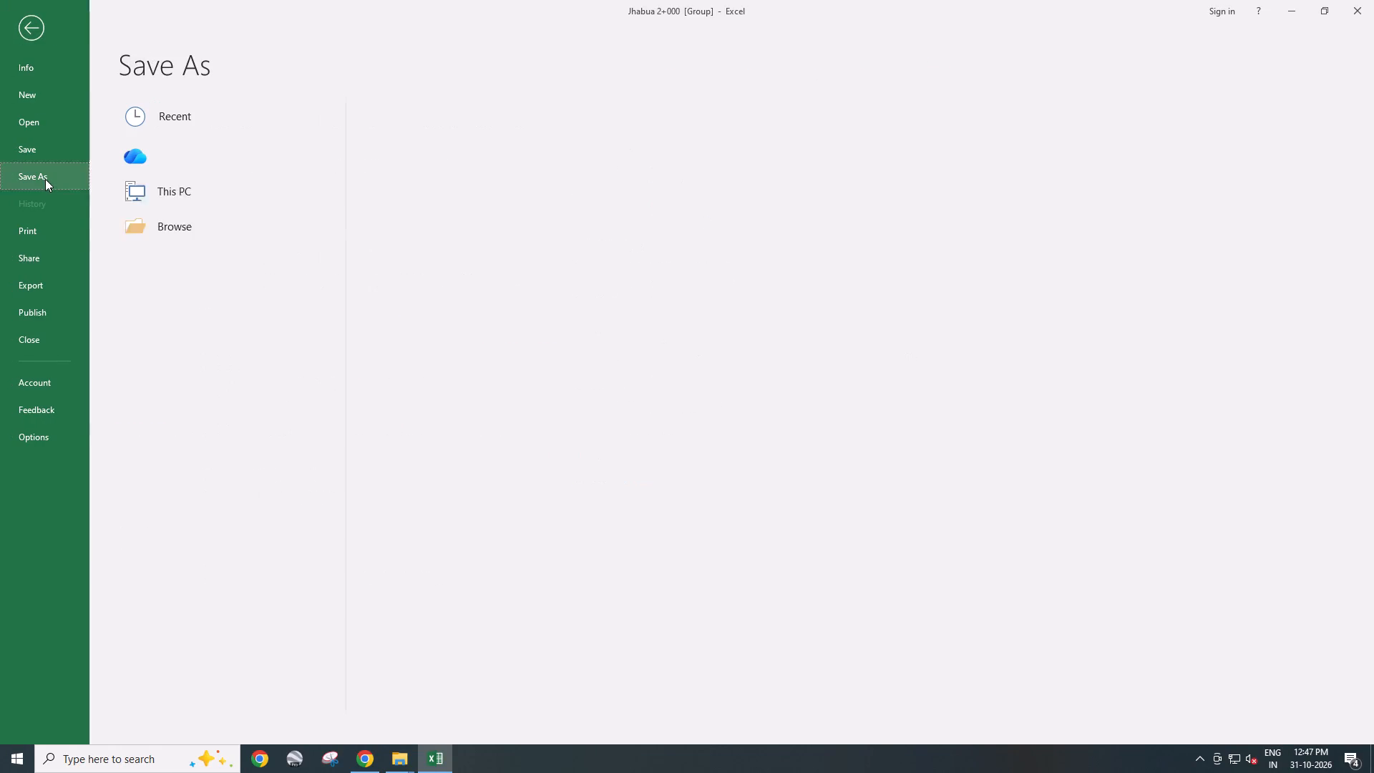
left_click(153, 256)
left_click(161, 300)
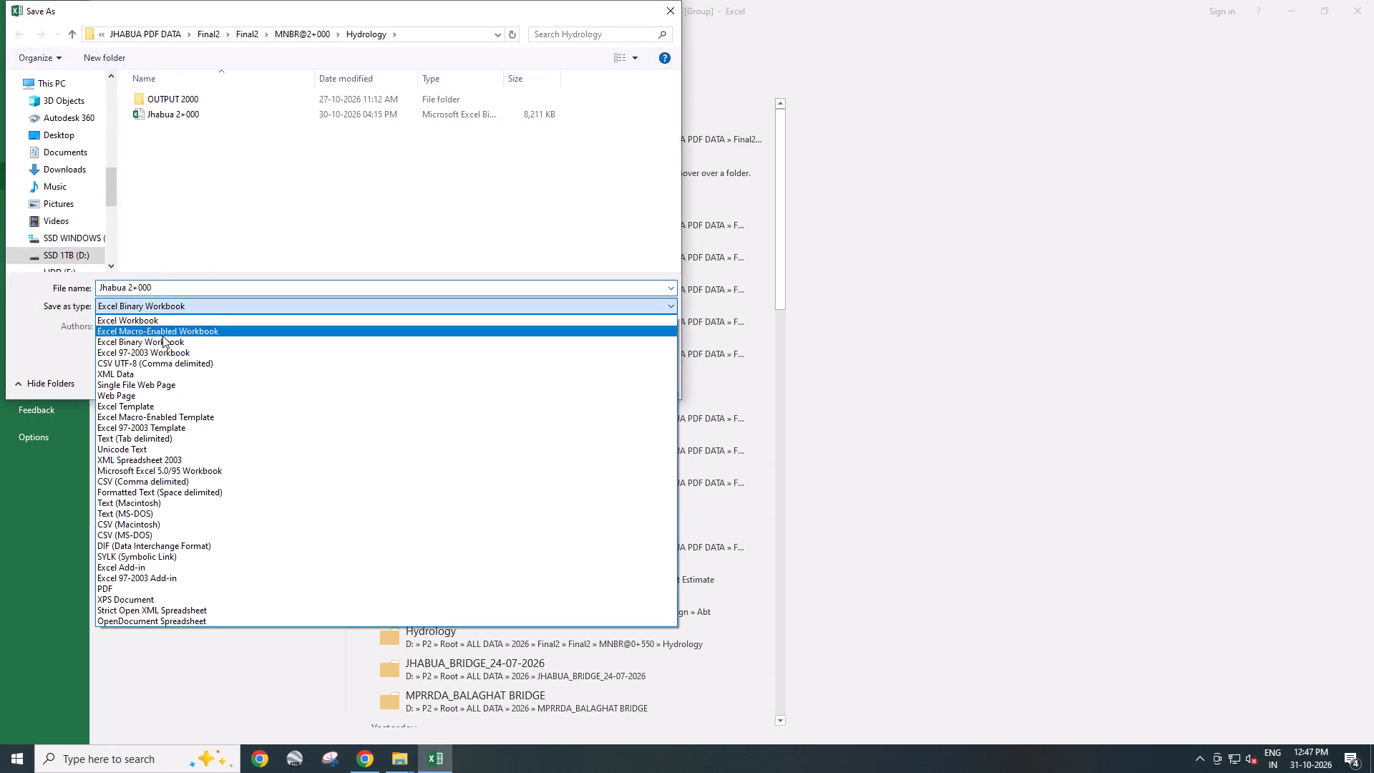
left_click(118, 585)
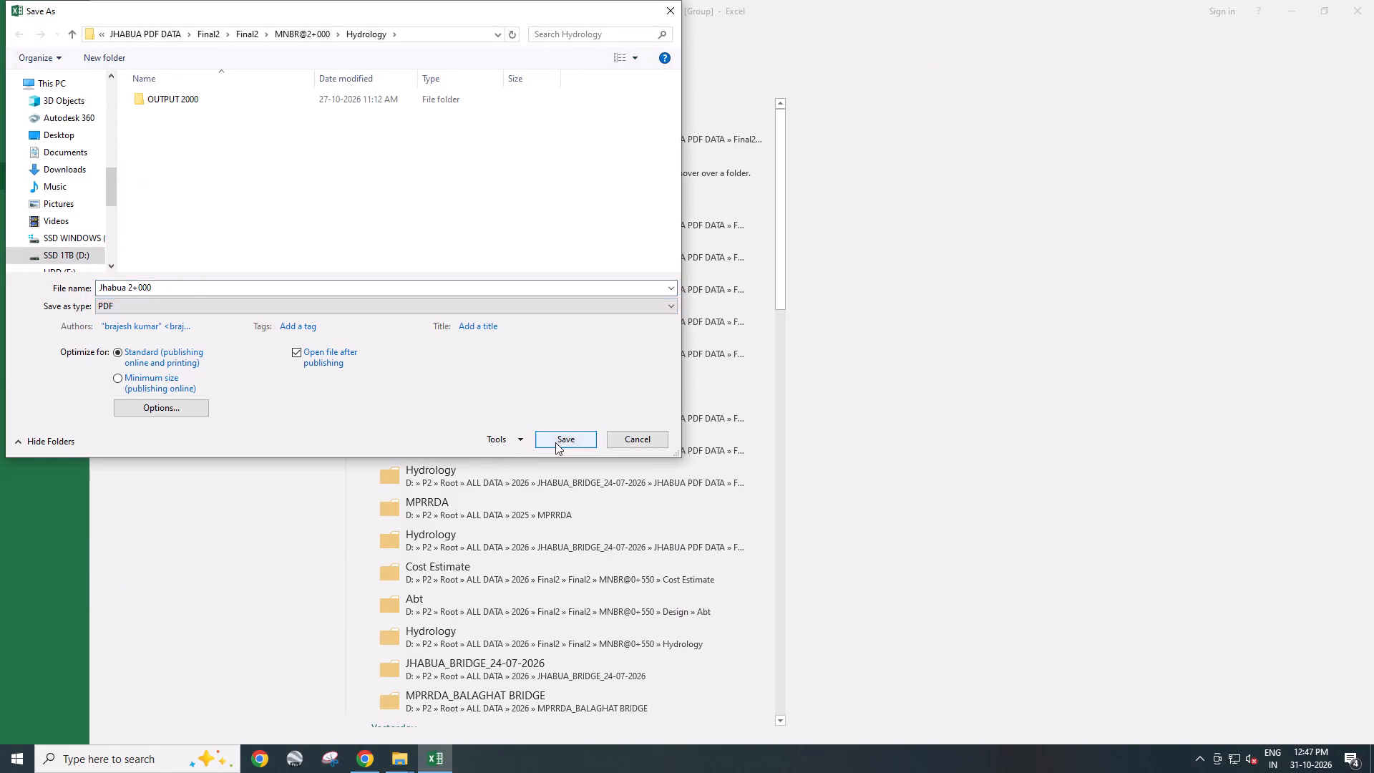
left_click(555, 442)
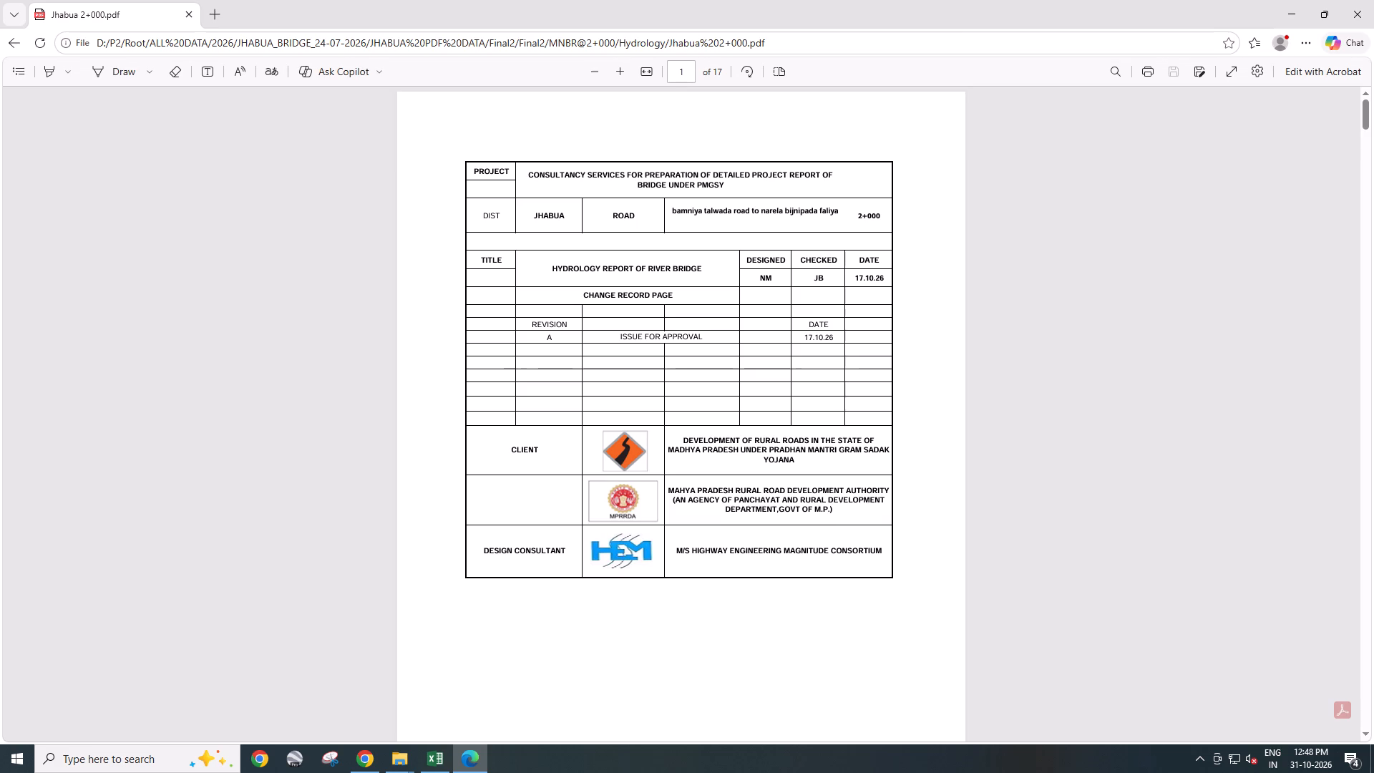
Review the exported Jhabua 2+000 PDF from the cover page through the last page, and close it.
scroll(686, 491, "down", 6)
scroll(687, 488, "up", 1)
scroll(687, 488, "down", 11)
scroll(685, 487, "up", 1)
scroll(685, 487, "down", 19)
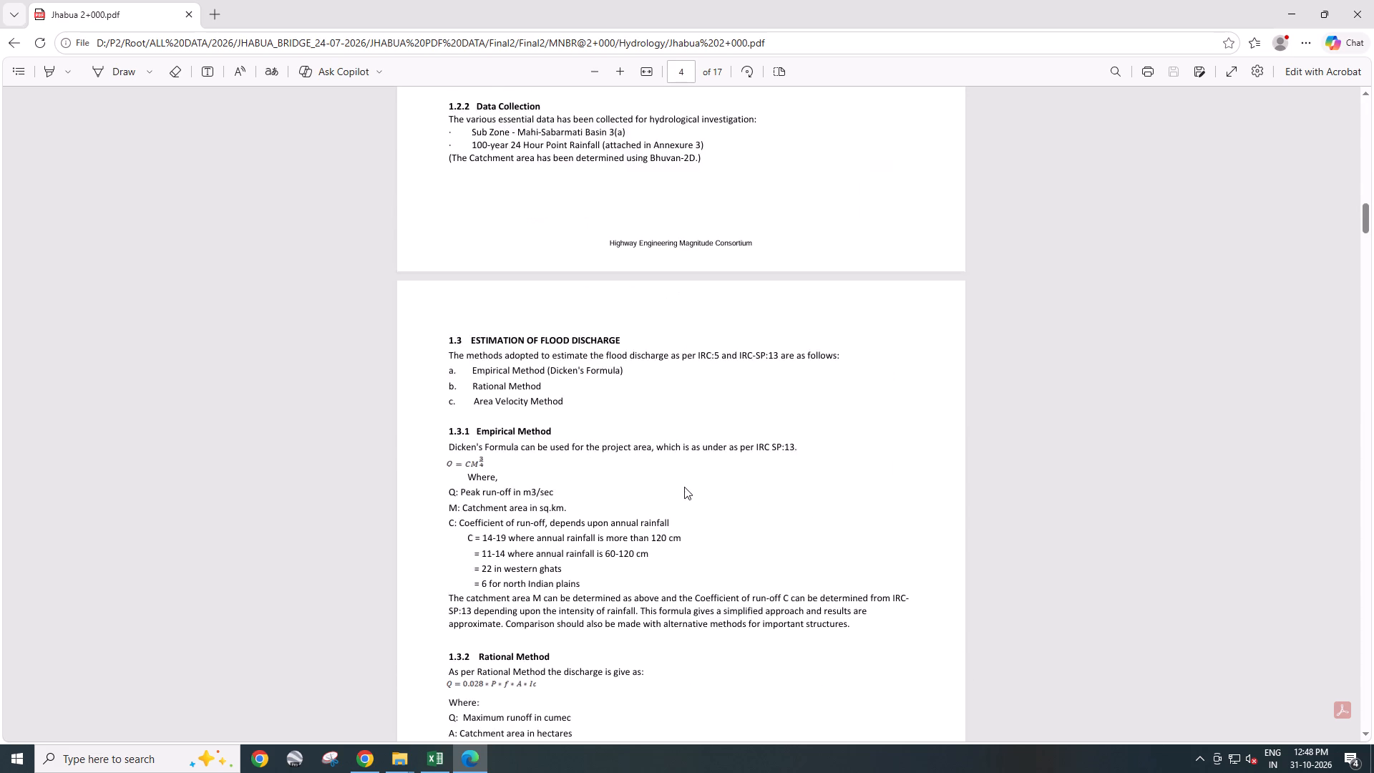
scroll(684, 487, "down", 18)
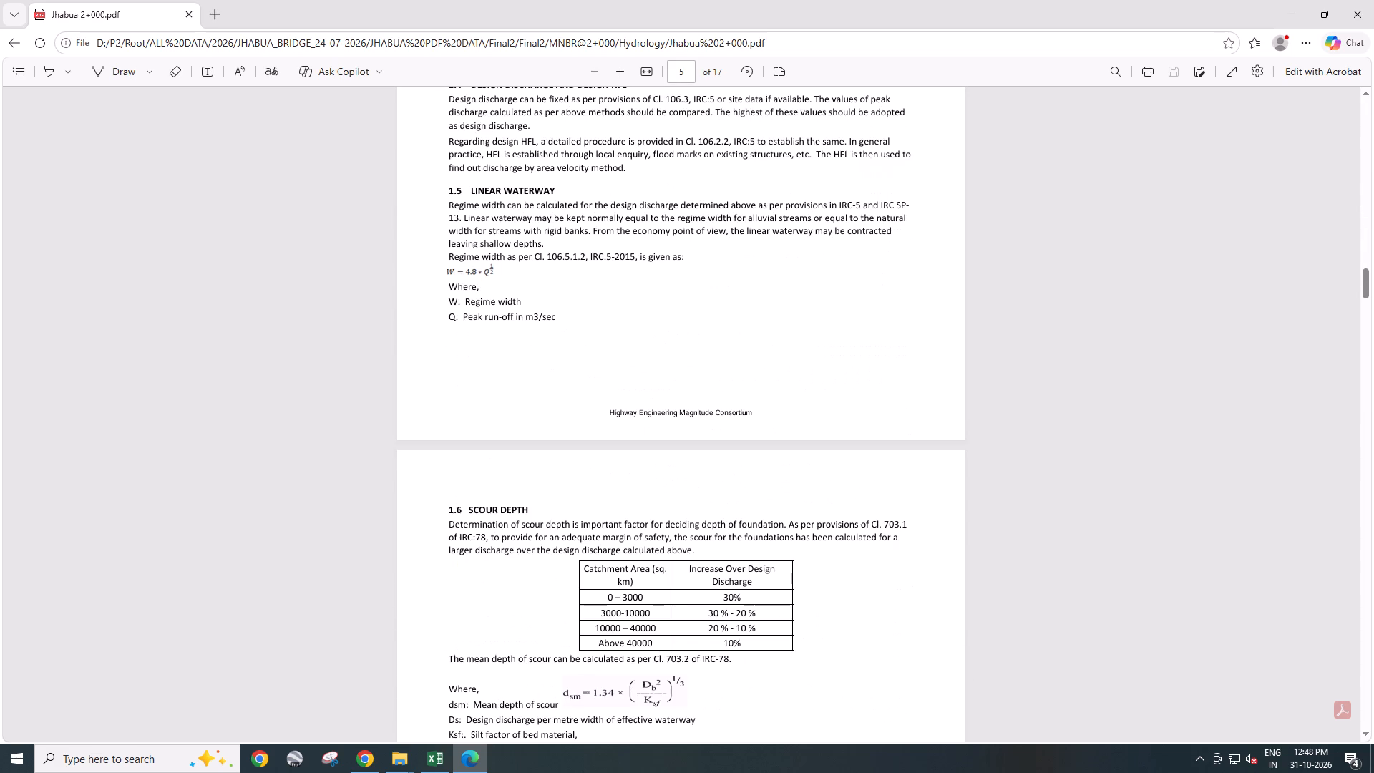
scroll(685, 487, "down", 13)
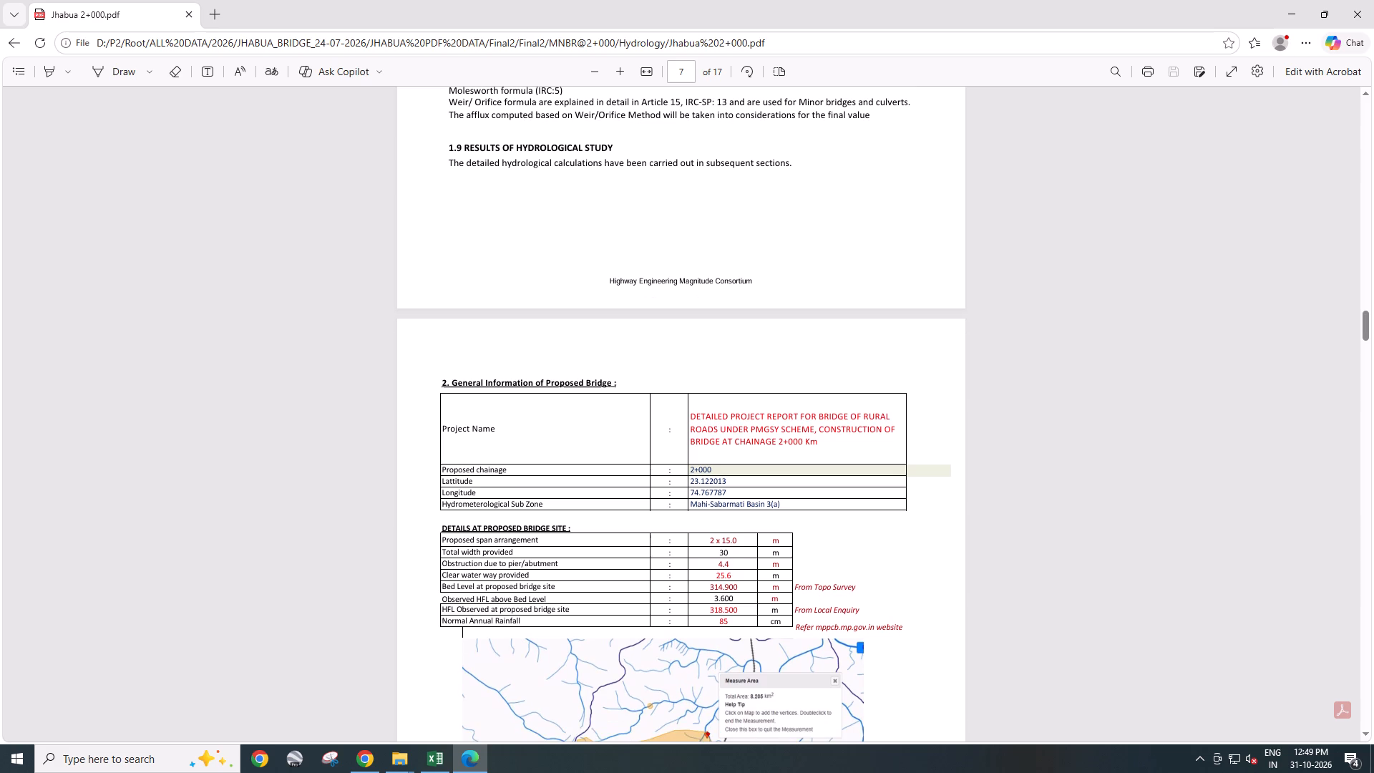
scroll(700, 503, "down", 9)
scroll(770, 557, "up", 1)
scroll(771, 558, "down", 20)
scroll(771, 558, "down", 6)
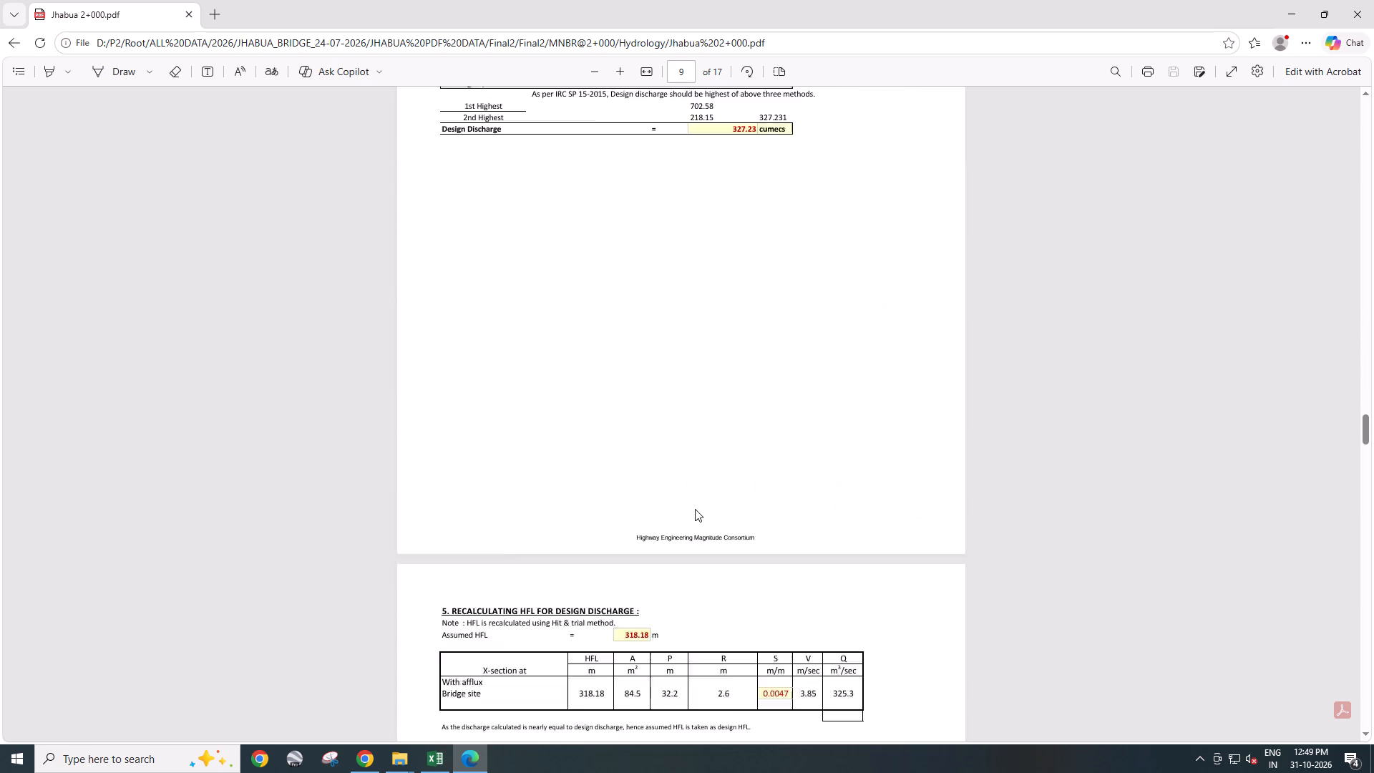
scroll(692, 512, "down", 10)
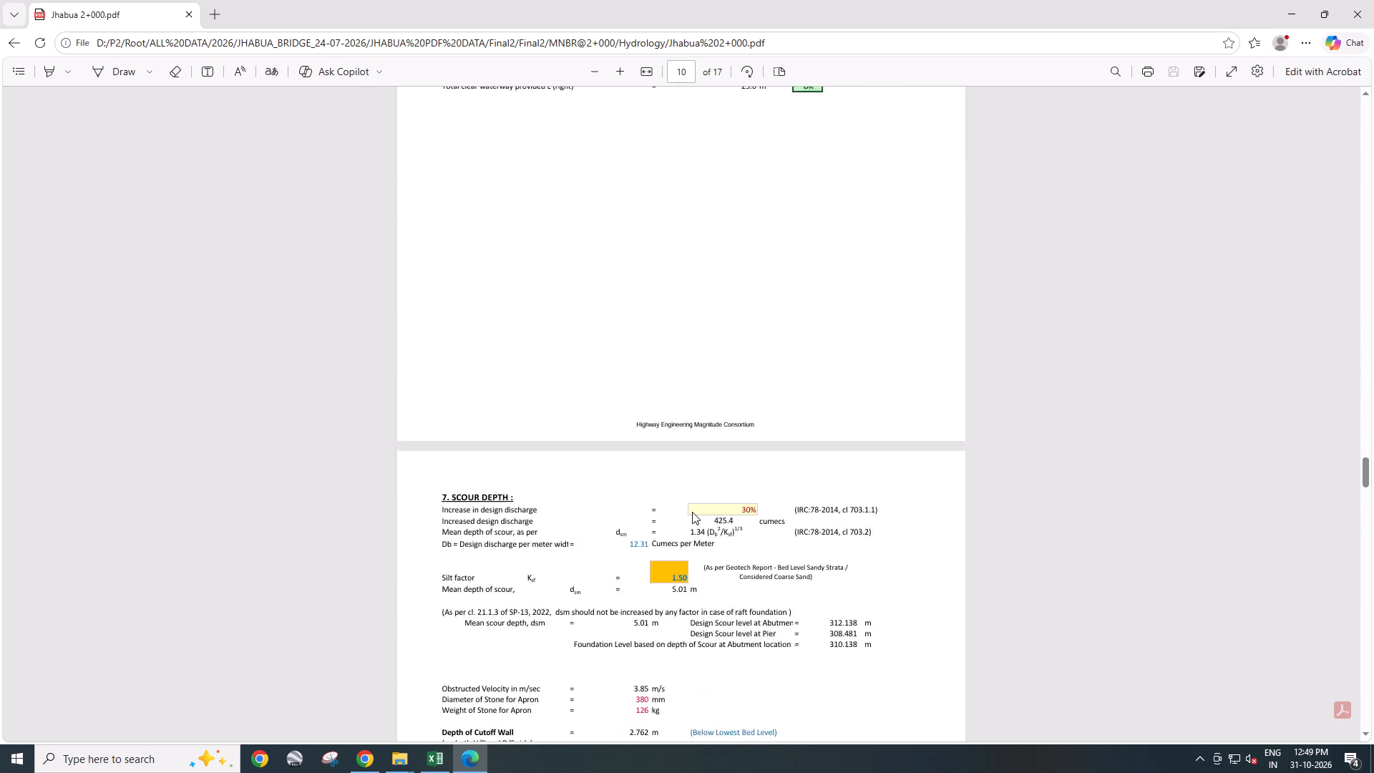
scroll(692, 512, "down", 20)
scroll(692, 512, "down", 20)
scroll(692, 512, "down", 1)
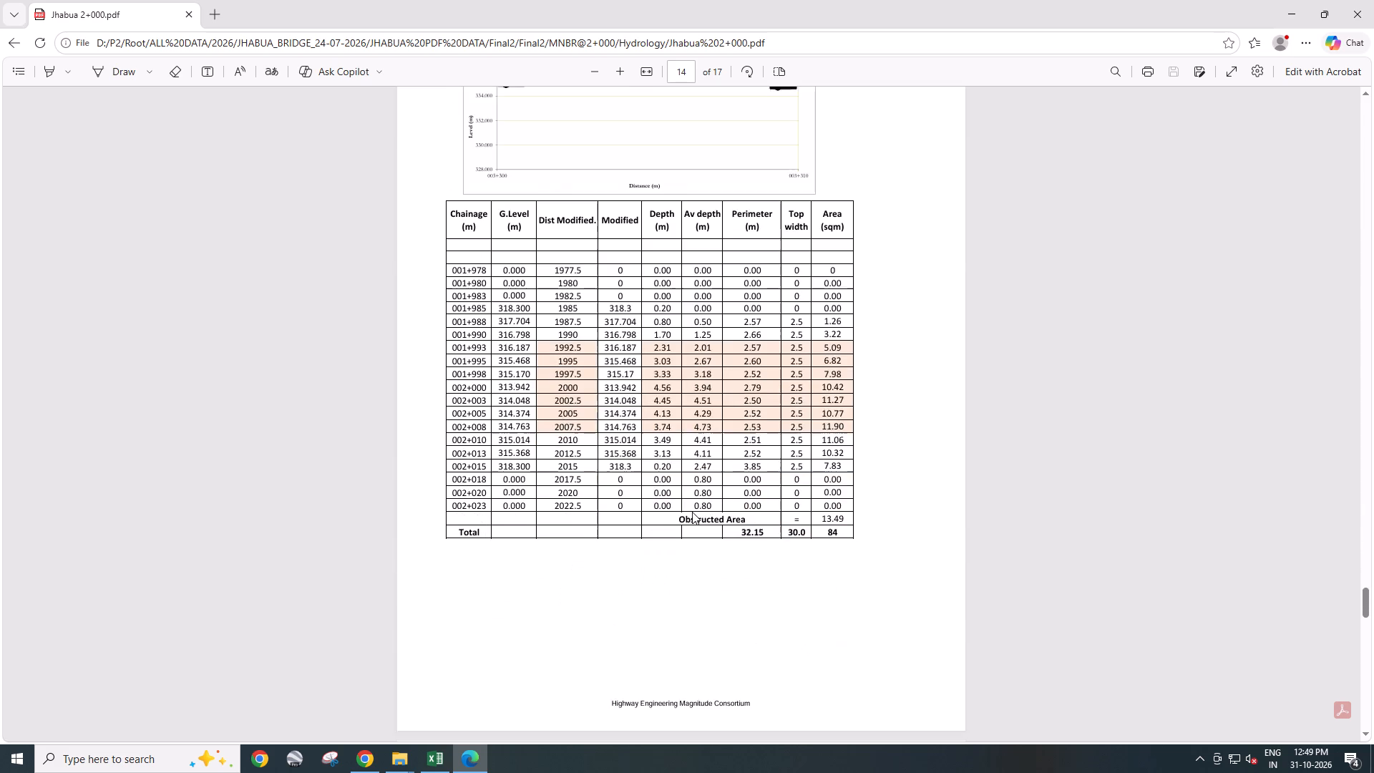
scroll(692, 512, "down", 11)
scroll(692, 512, "down", 15)
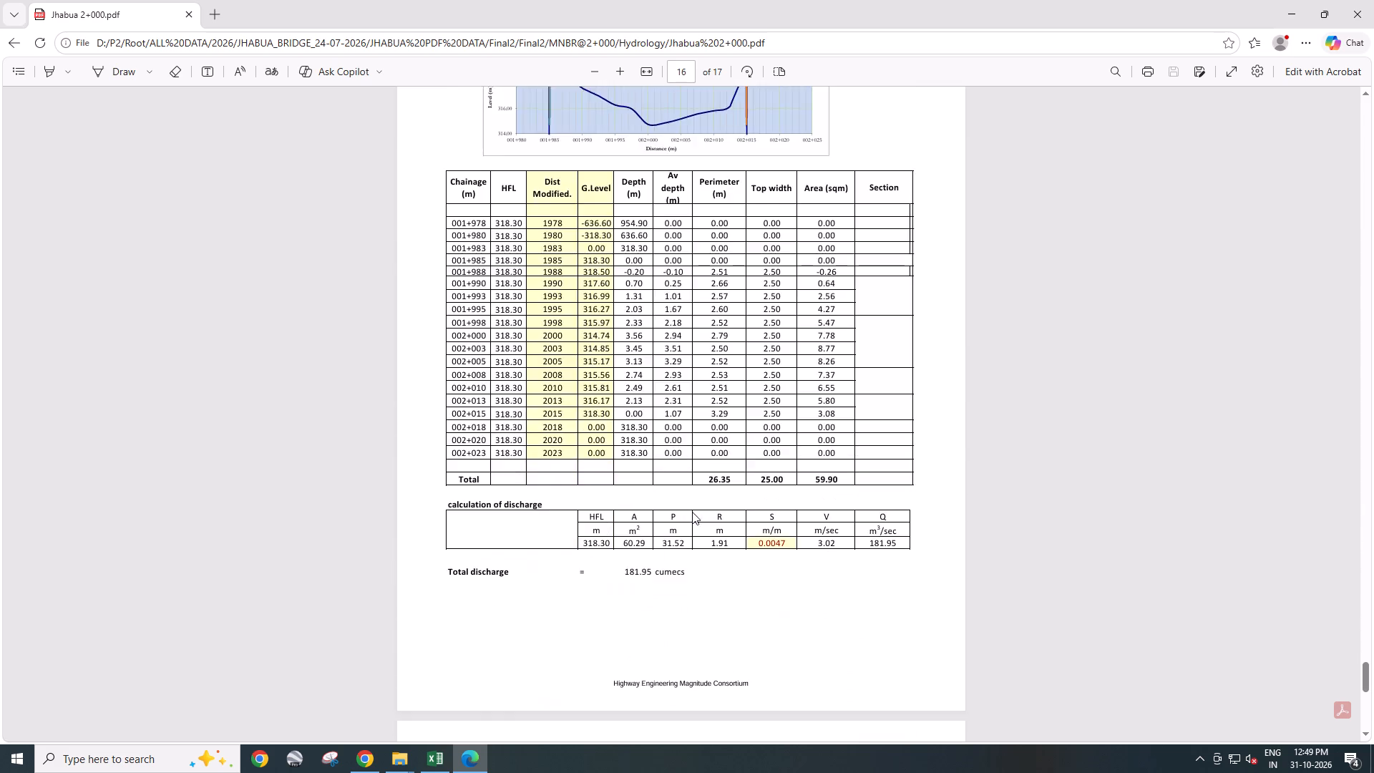
scroll(692, 512, "down", 14)
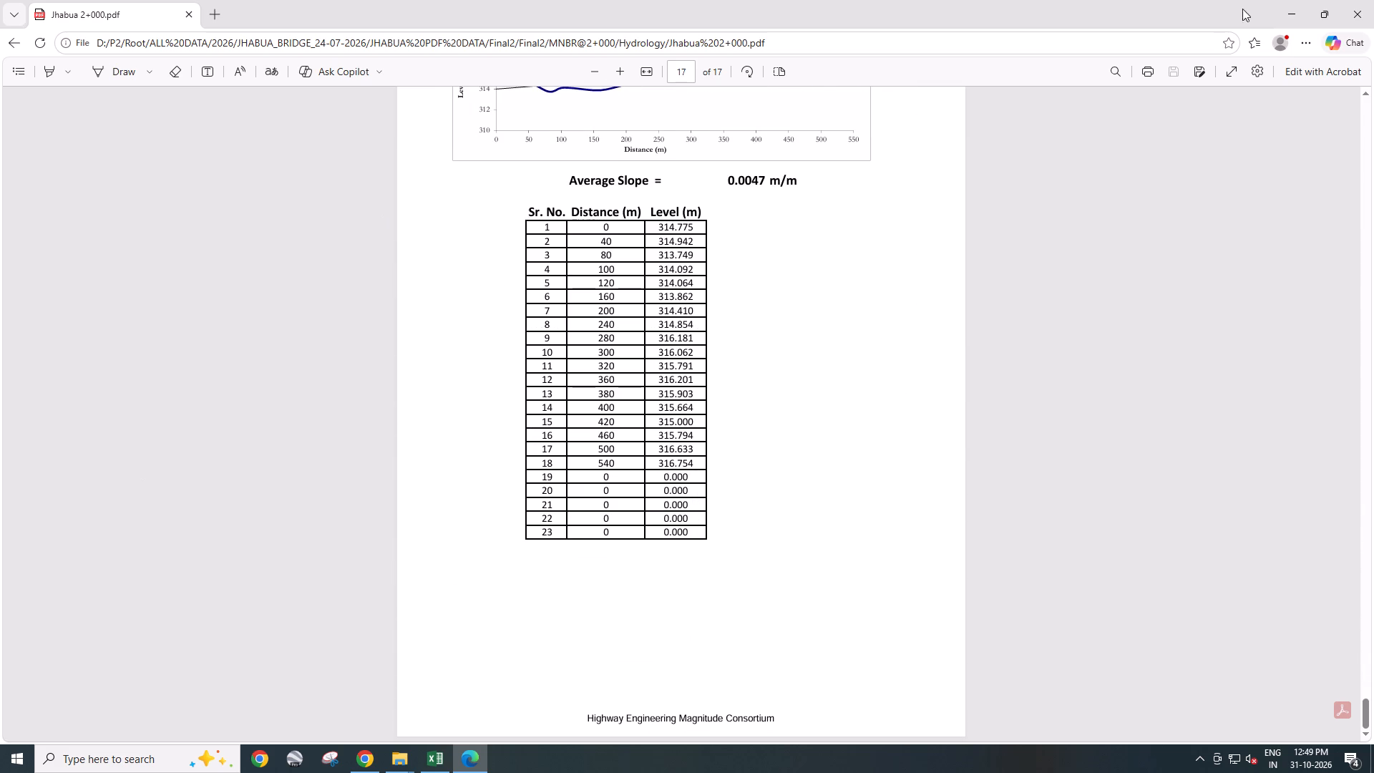
left_click(1367, 5)
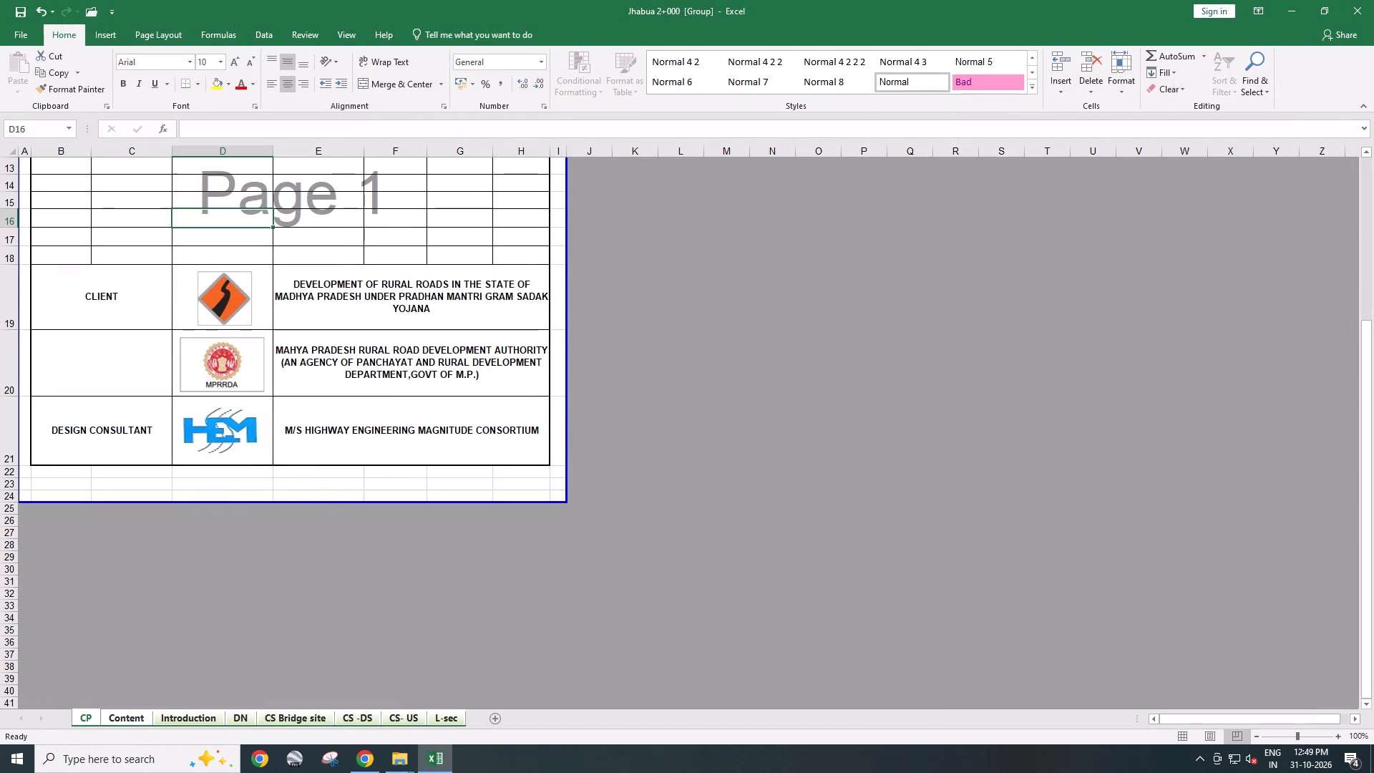
Close the Jhabua 2+000 workbook without saving changes.
left_click(1372, 0)
left_click(682, 391)
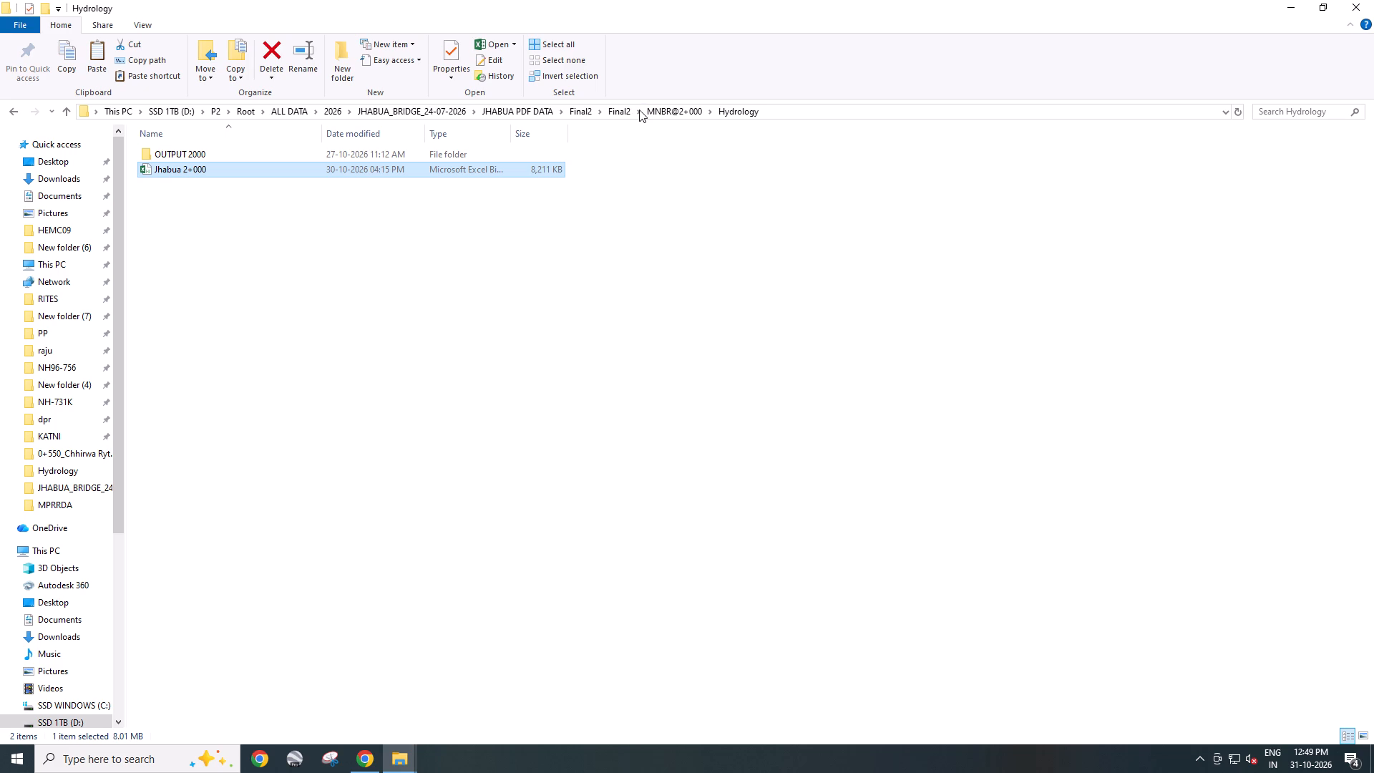
Open the Meghnagar 2+150 workbook from the Hydrology folder of MNBR@2+150, with editing and macro content enabled.
left_click(626, 108)
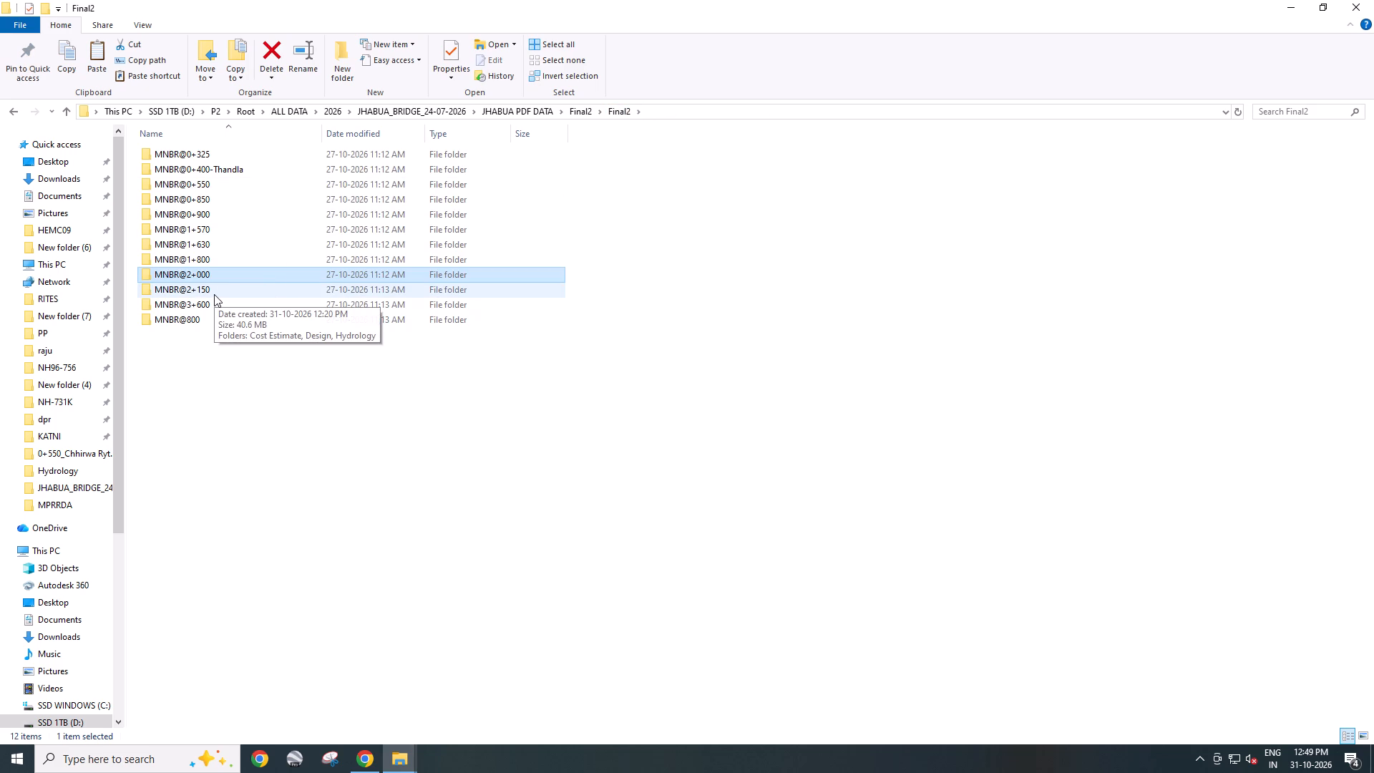
double_click(214, 293)
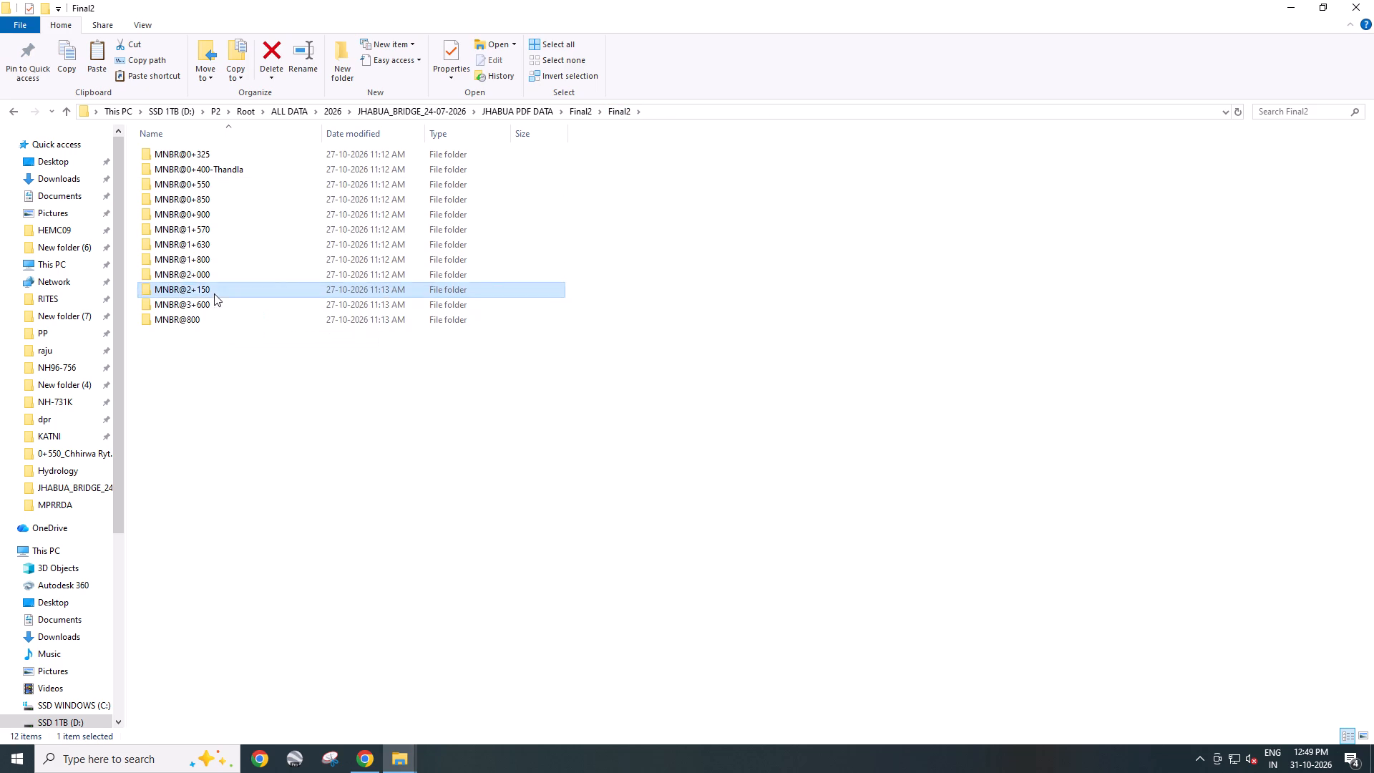
double_click(213, 185)
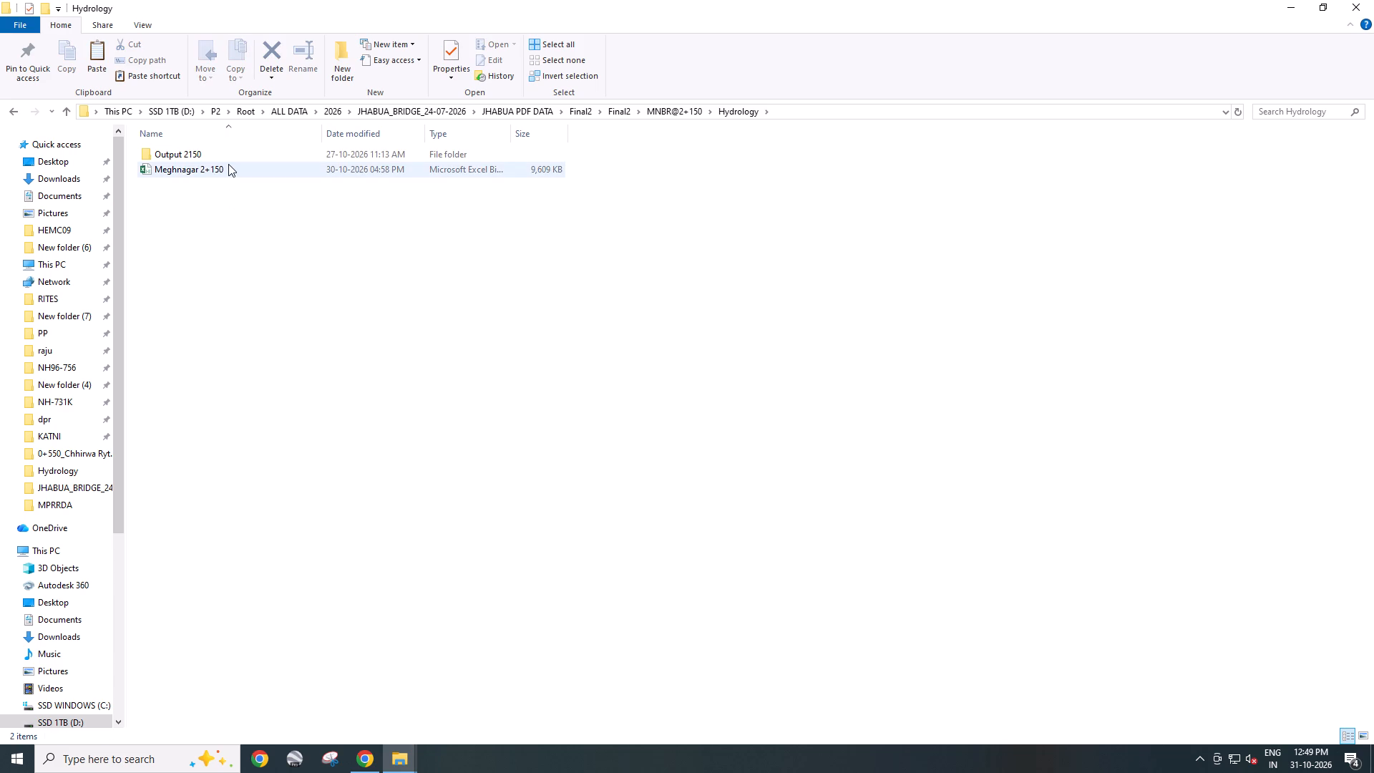
double_click(228, 164)
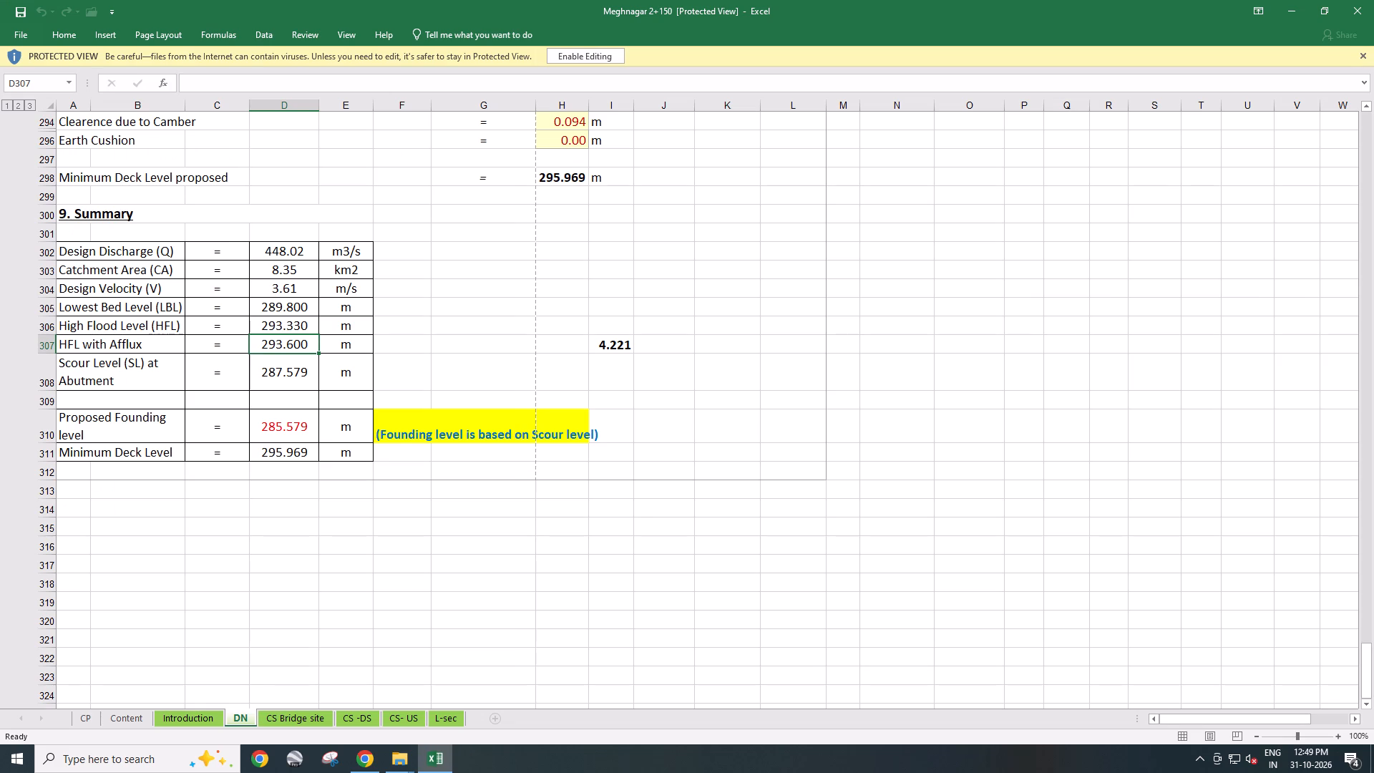
left_click(583, 56)
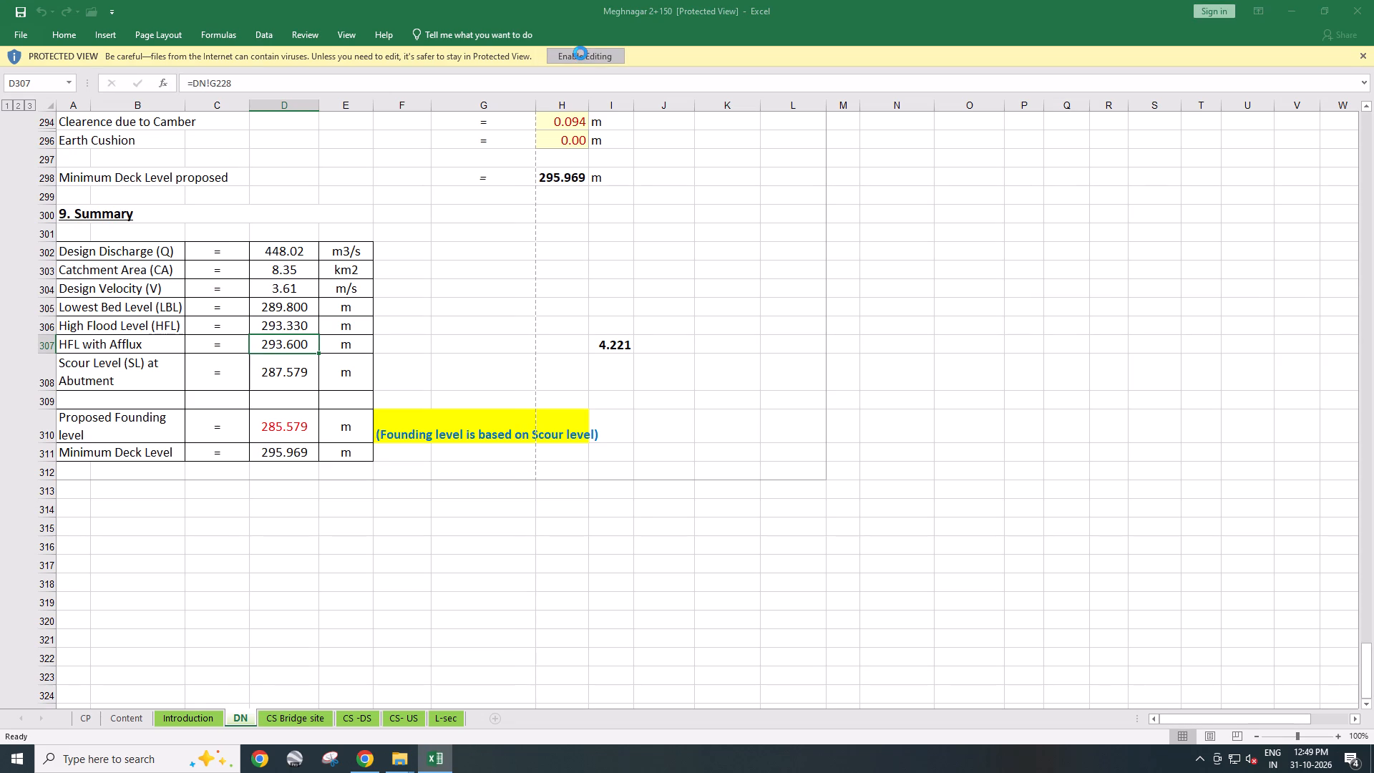
left_click(252, 123)
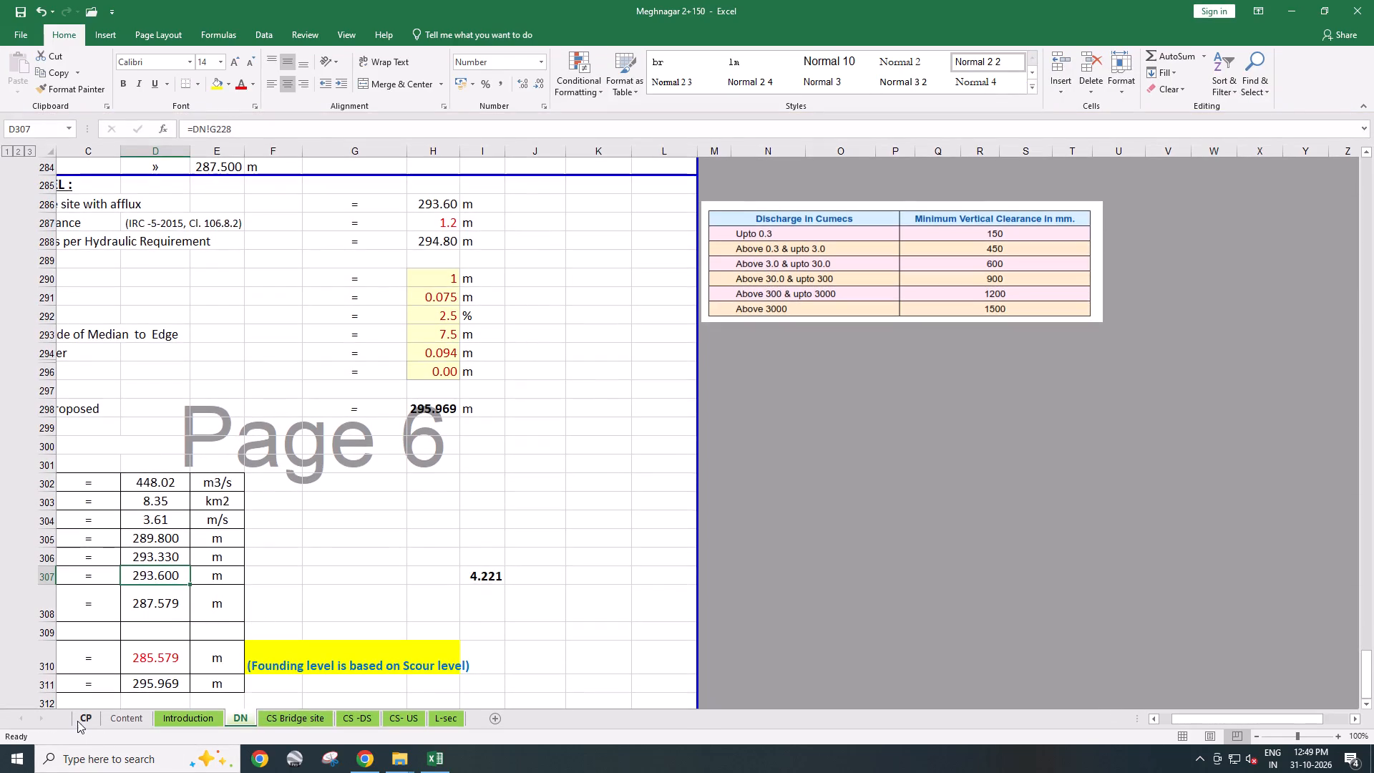
Group all sheets from CP to L-sec and export them as the PDF Meghnagar 2+150 in the MNBR@2+150 Hydrology folder.
right_click(77, 721, "shift")
left_click(117, 711)
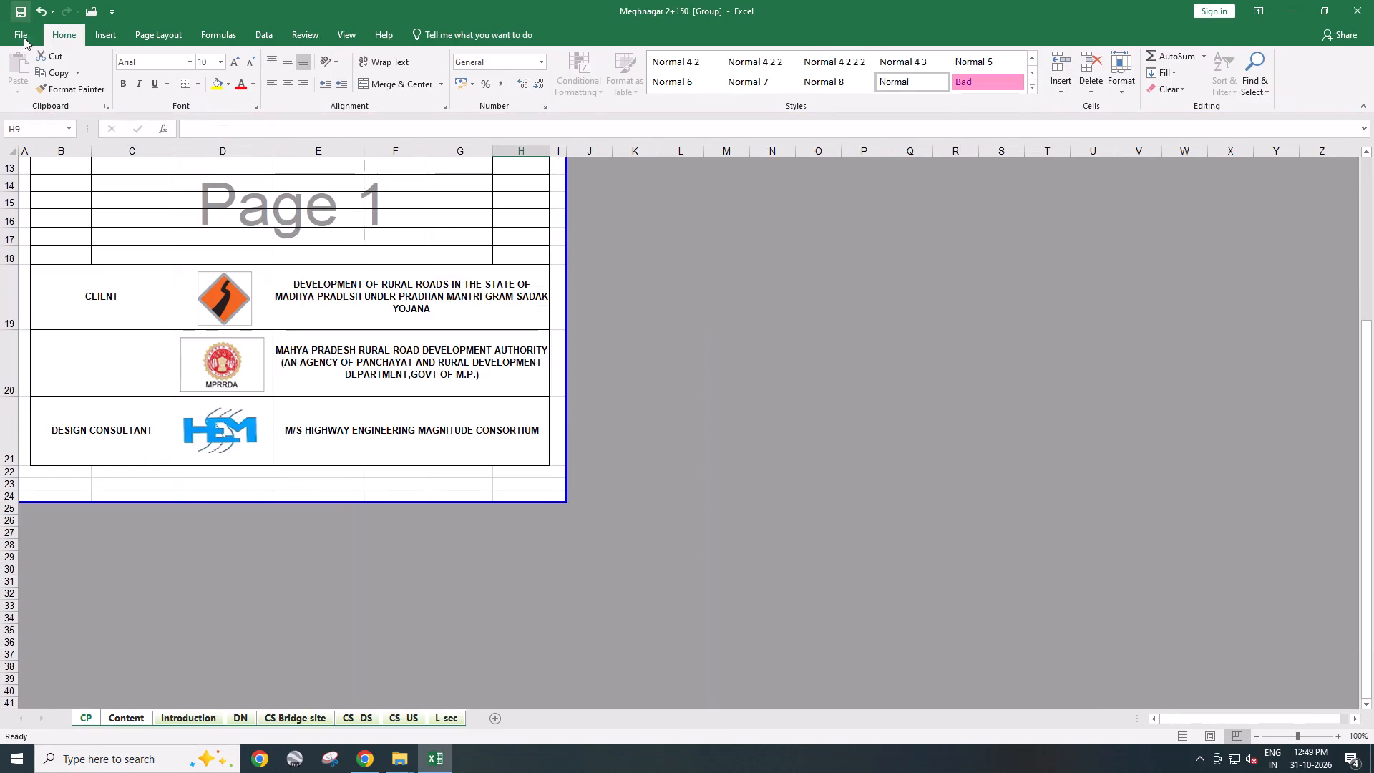
left_click(16, 32)
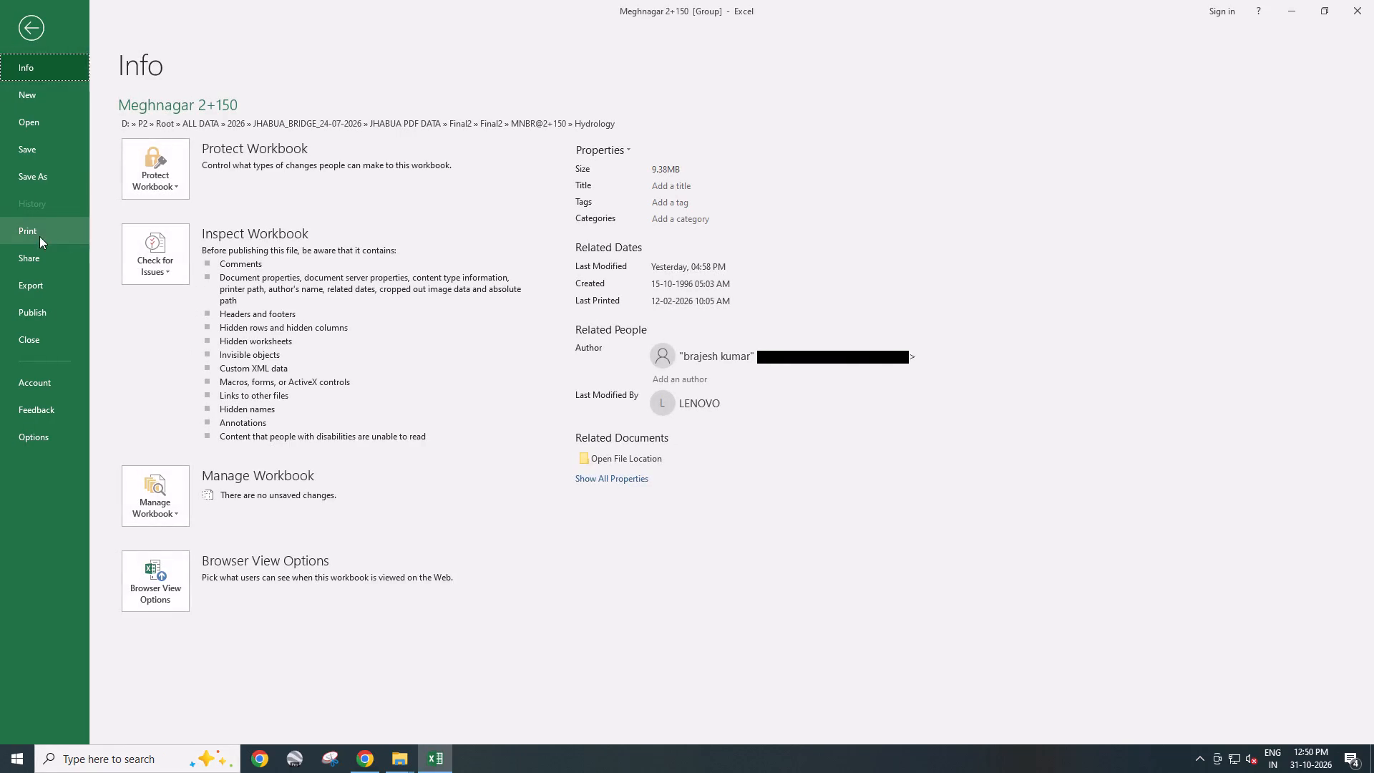
left_click(39, 183)
left_click(158, 267)
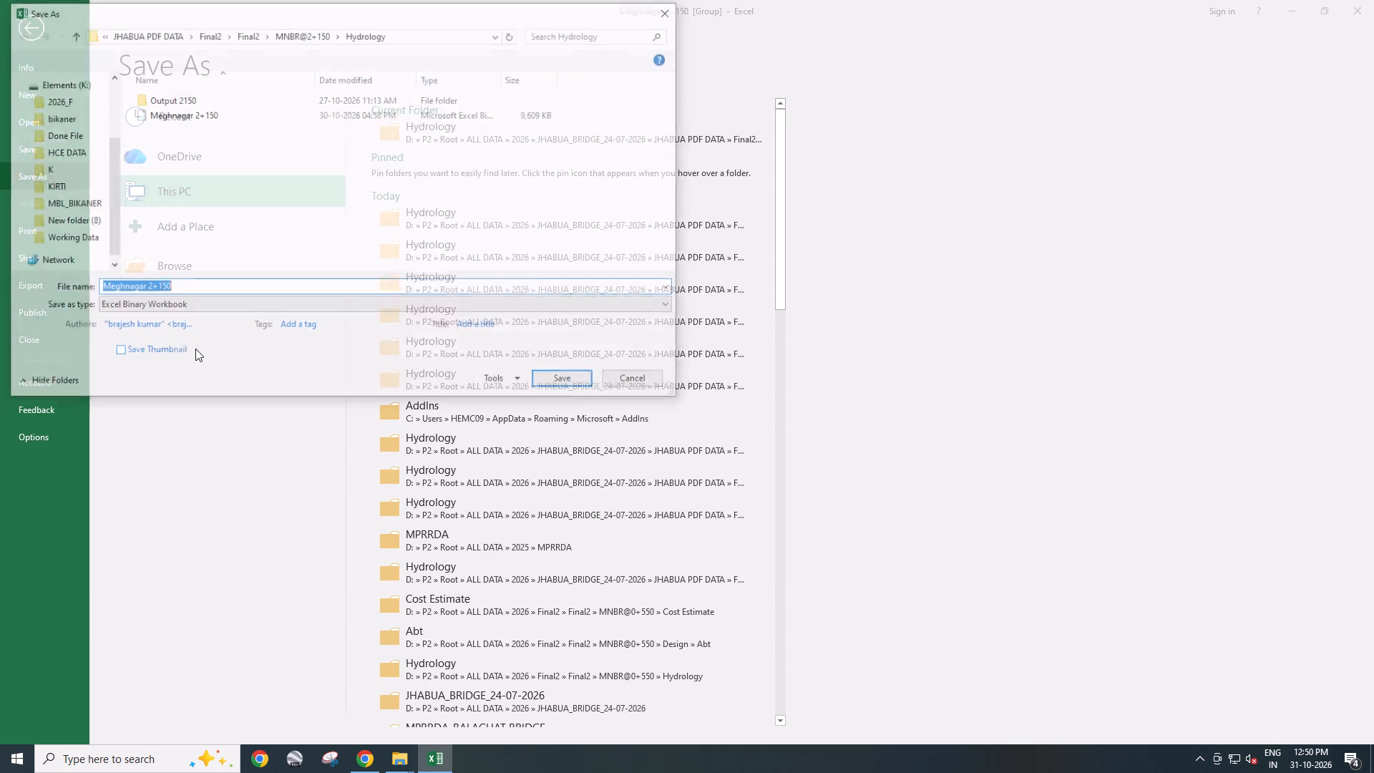
left_click(156, 310)
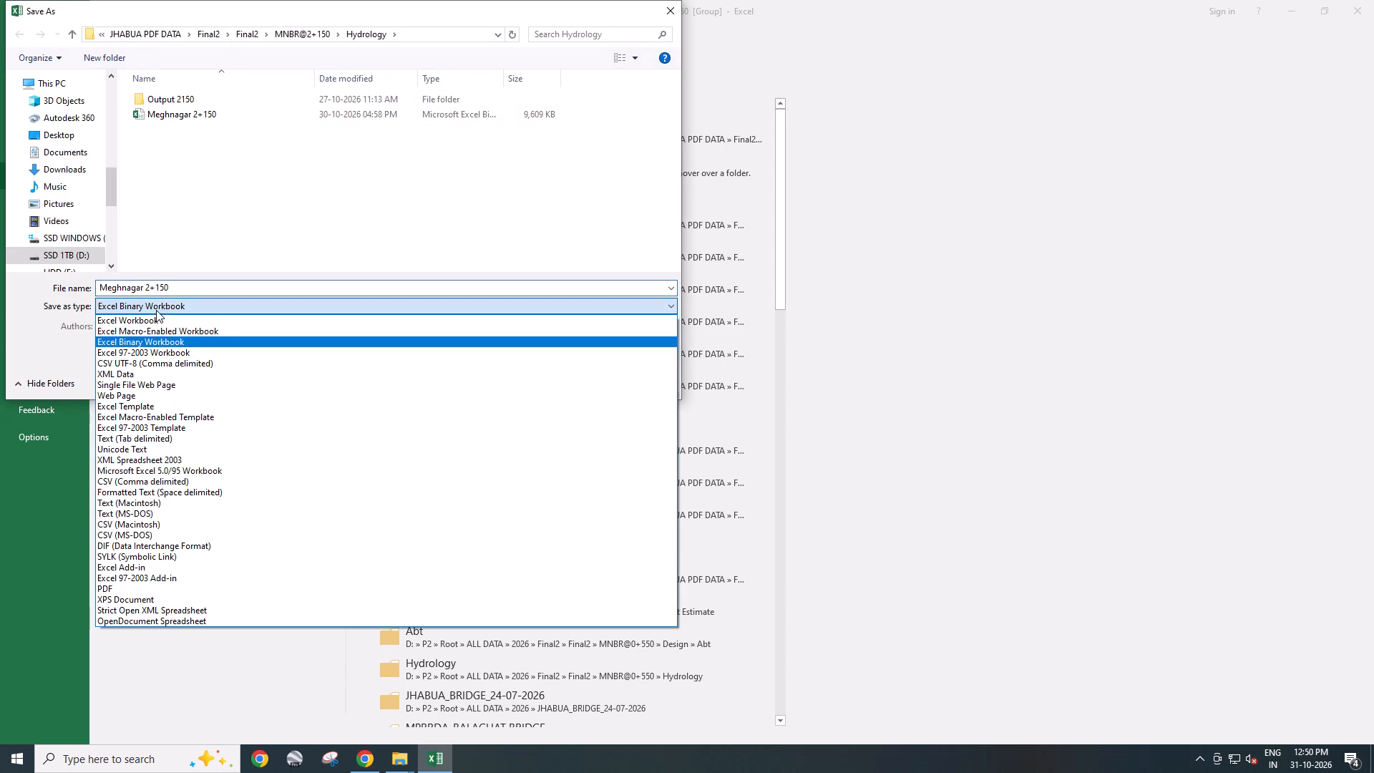
left_click(115, 584)
left_click(555, 441)
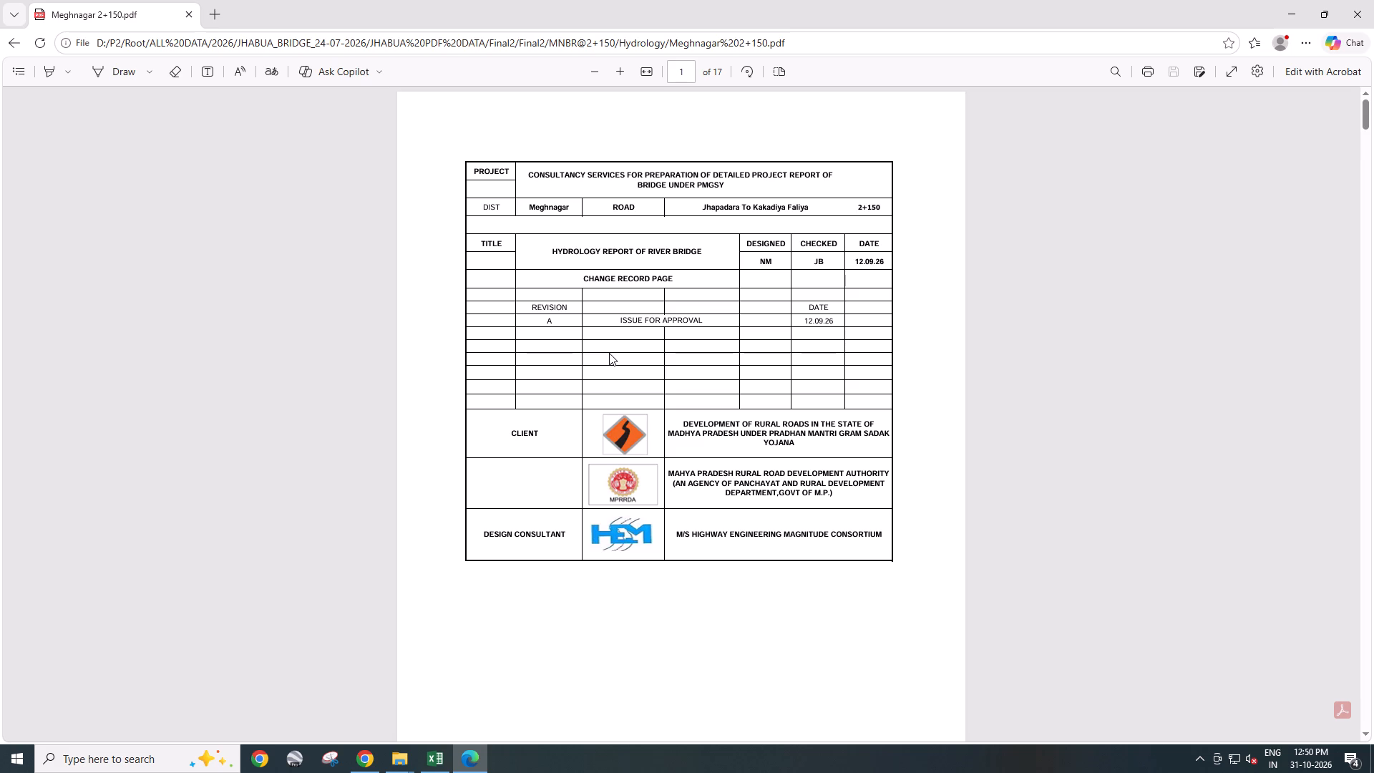
Review the exported Meghnagar 2+150 PDF from the cover page through the stream slope page, and close it.
scroll(609, 353, "down", 9)
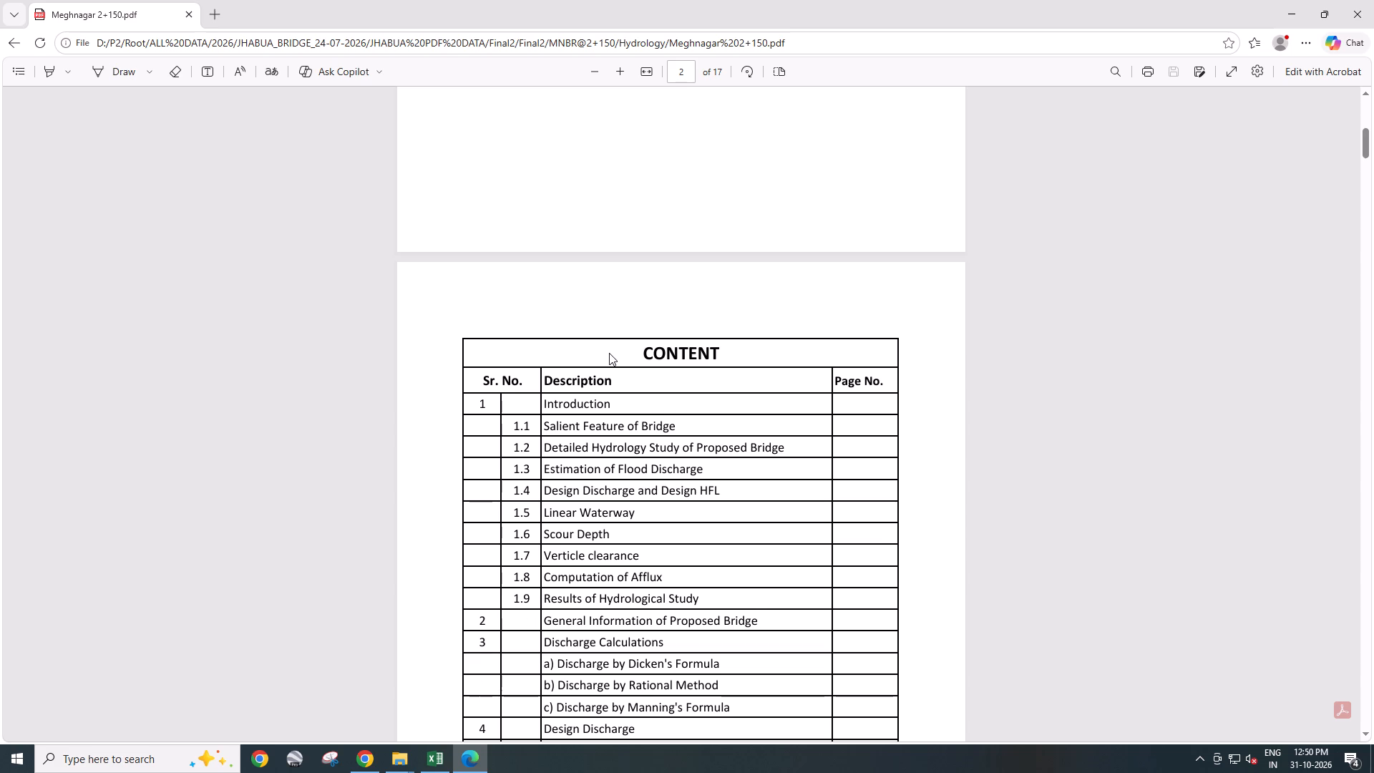
scroll(609, 353, "down", 2)
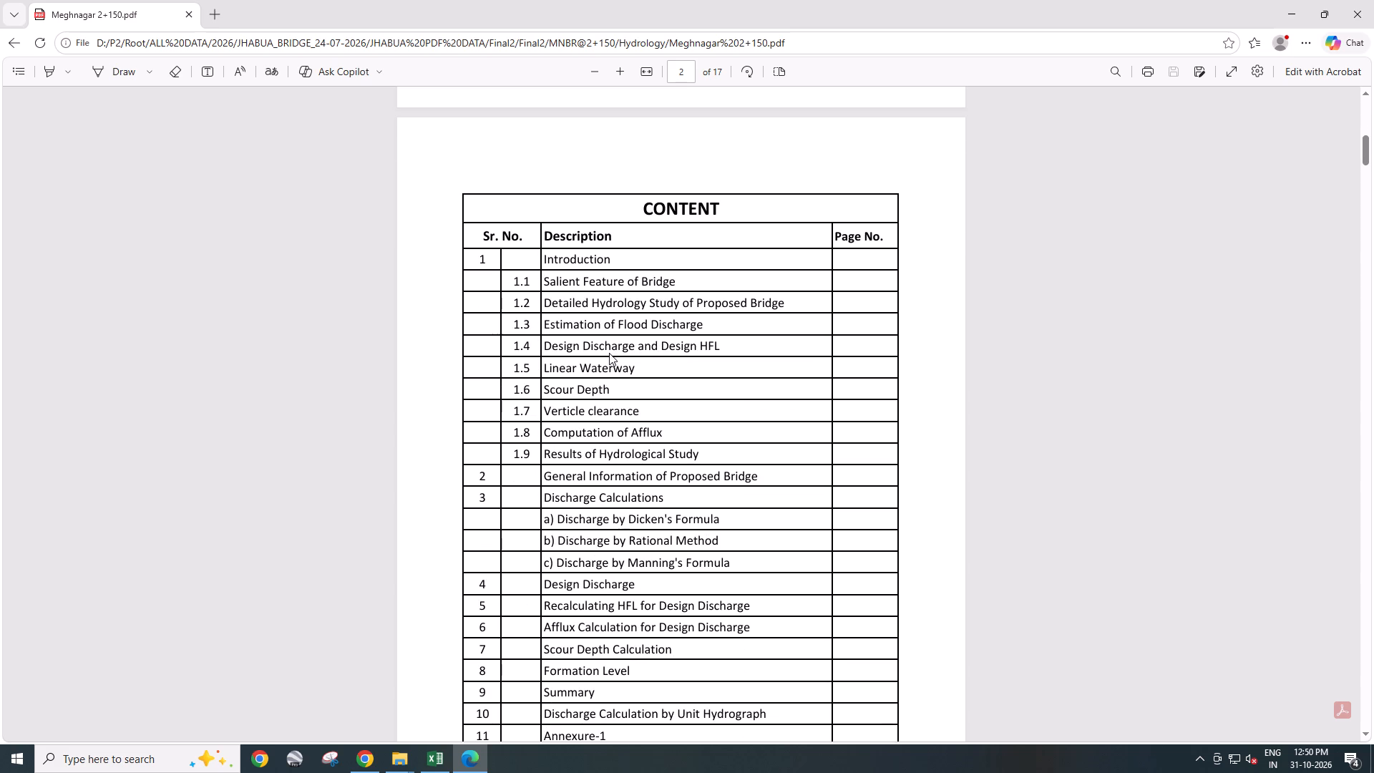
scroll(609, 353, "down", 10)
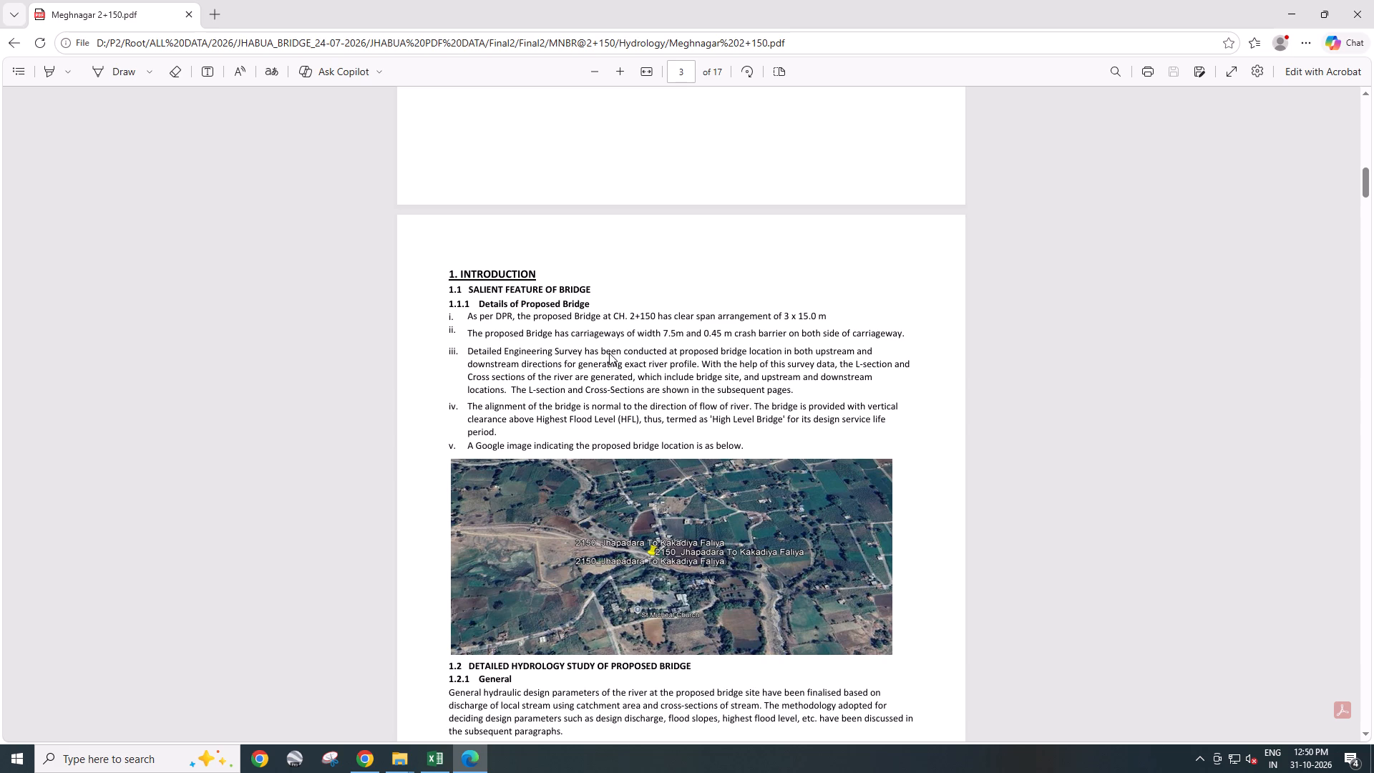
scroll(609, 353, "down", 9)
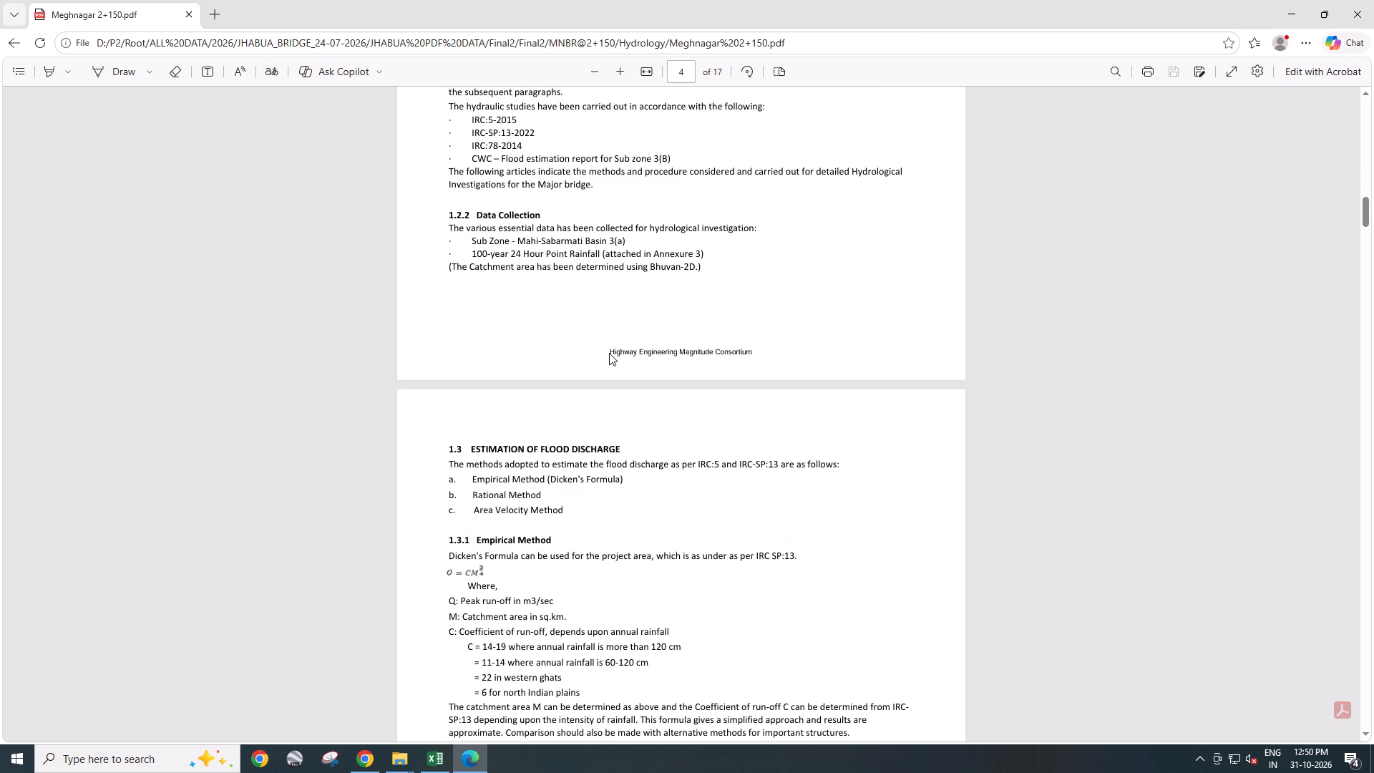
scroll(609, 353, "down", 5)
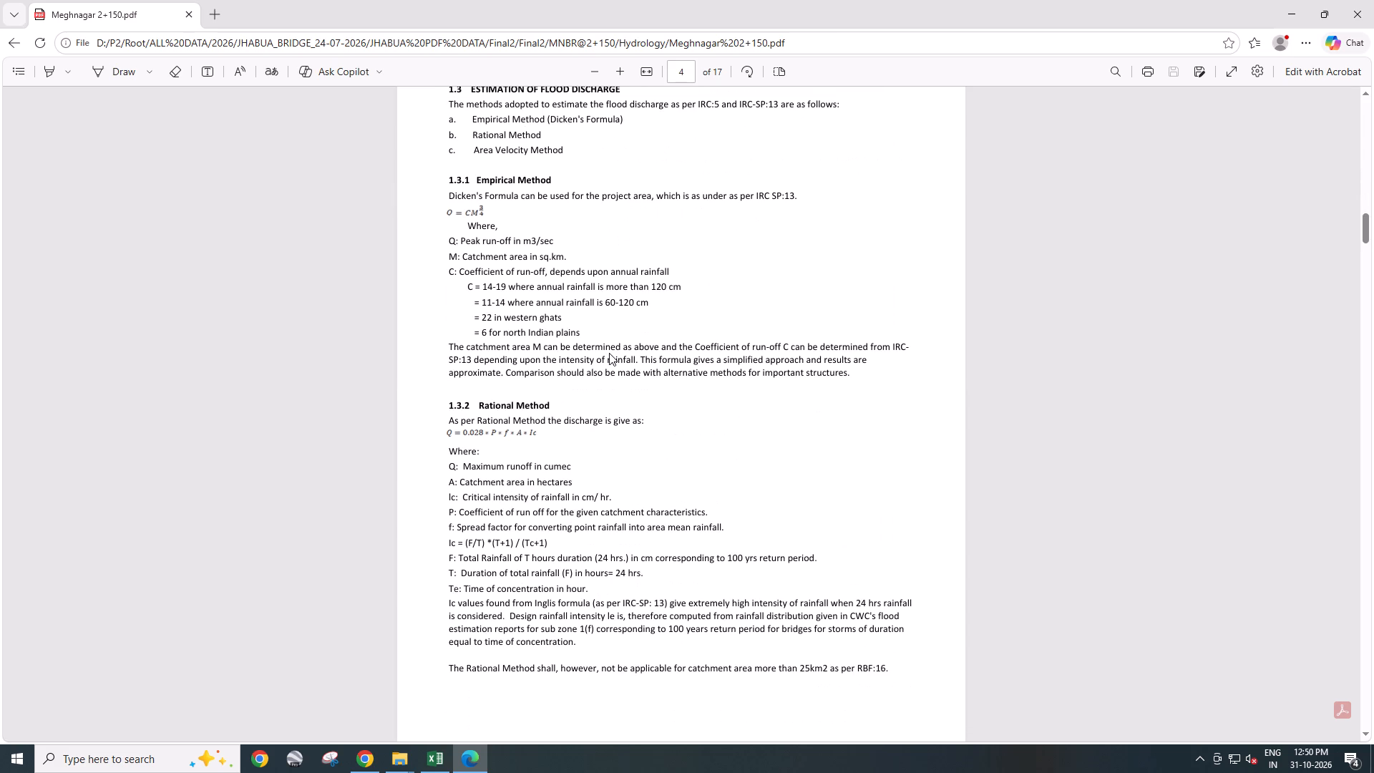
scroll(609, 353, "down", 3)
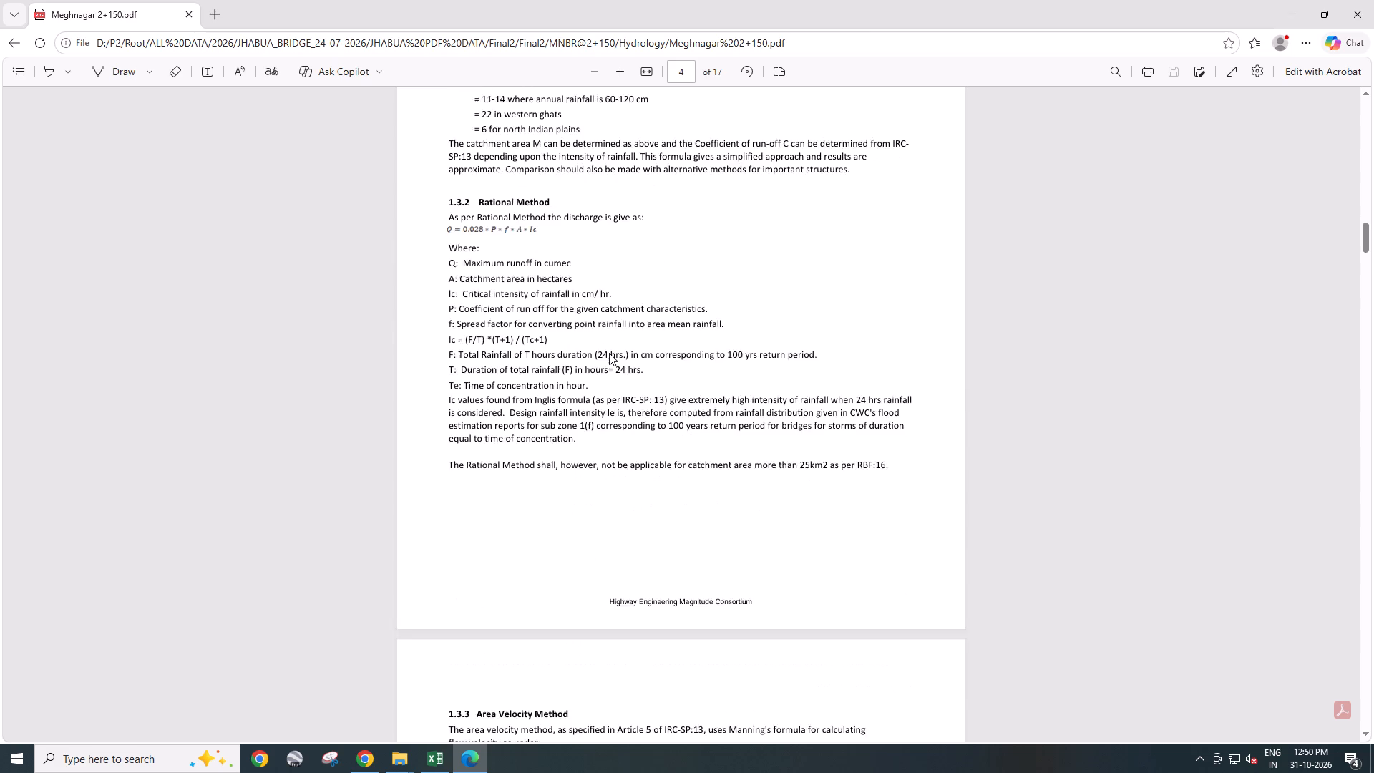
scroll(609, 353, "down", 4)
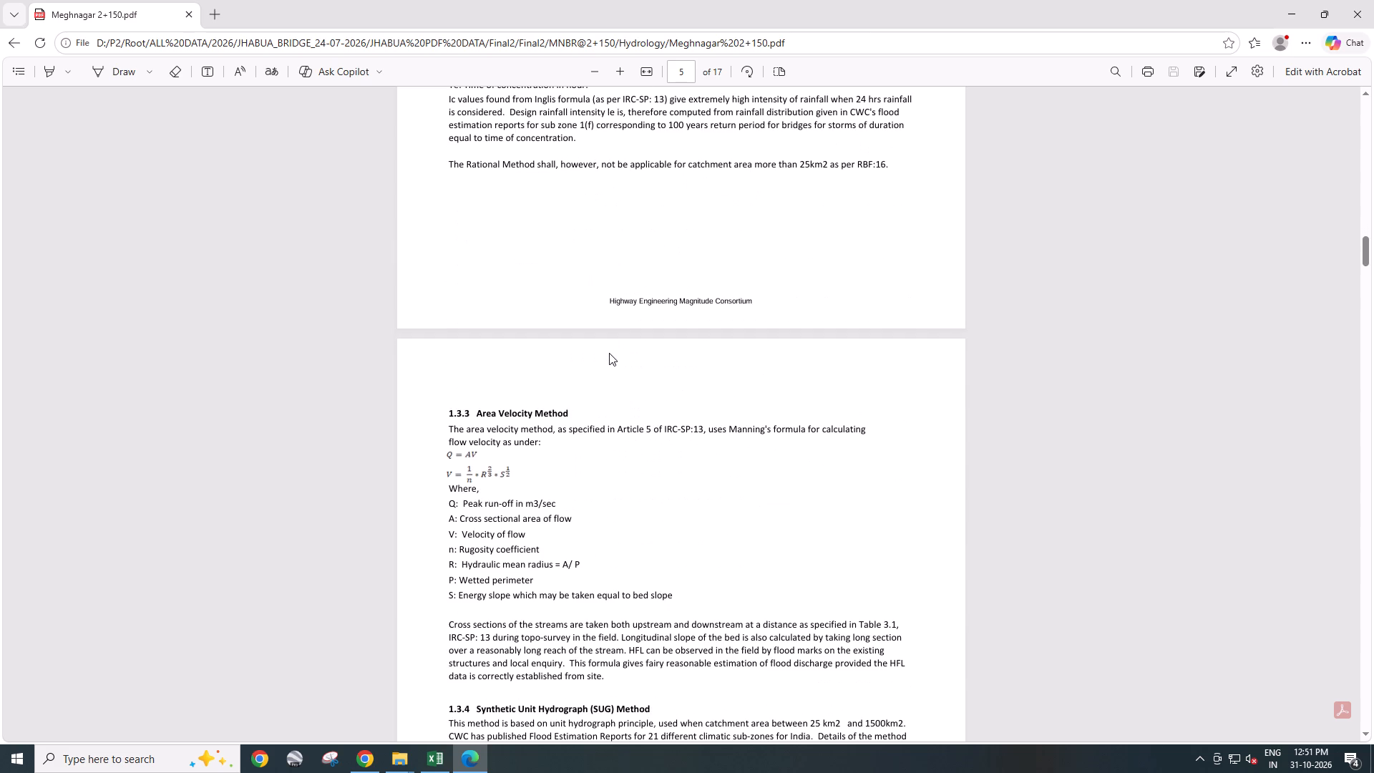
scroll(609, 353, "down", 8)
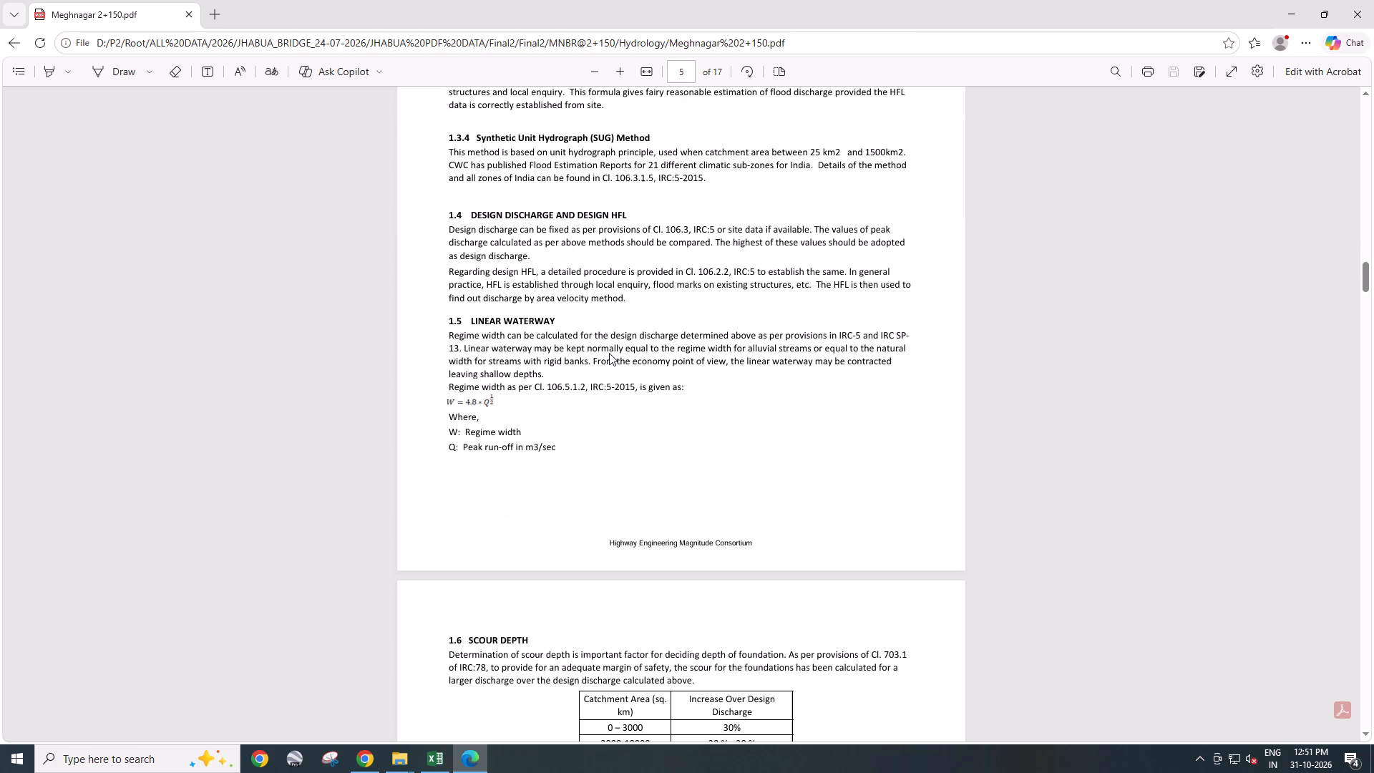
scroll(609, 353, "down", 8)
scroll(609, 353, "up", 2)
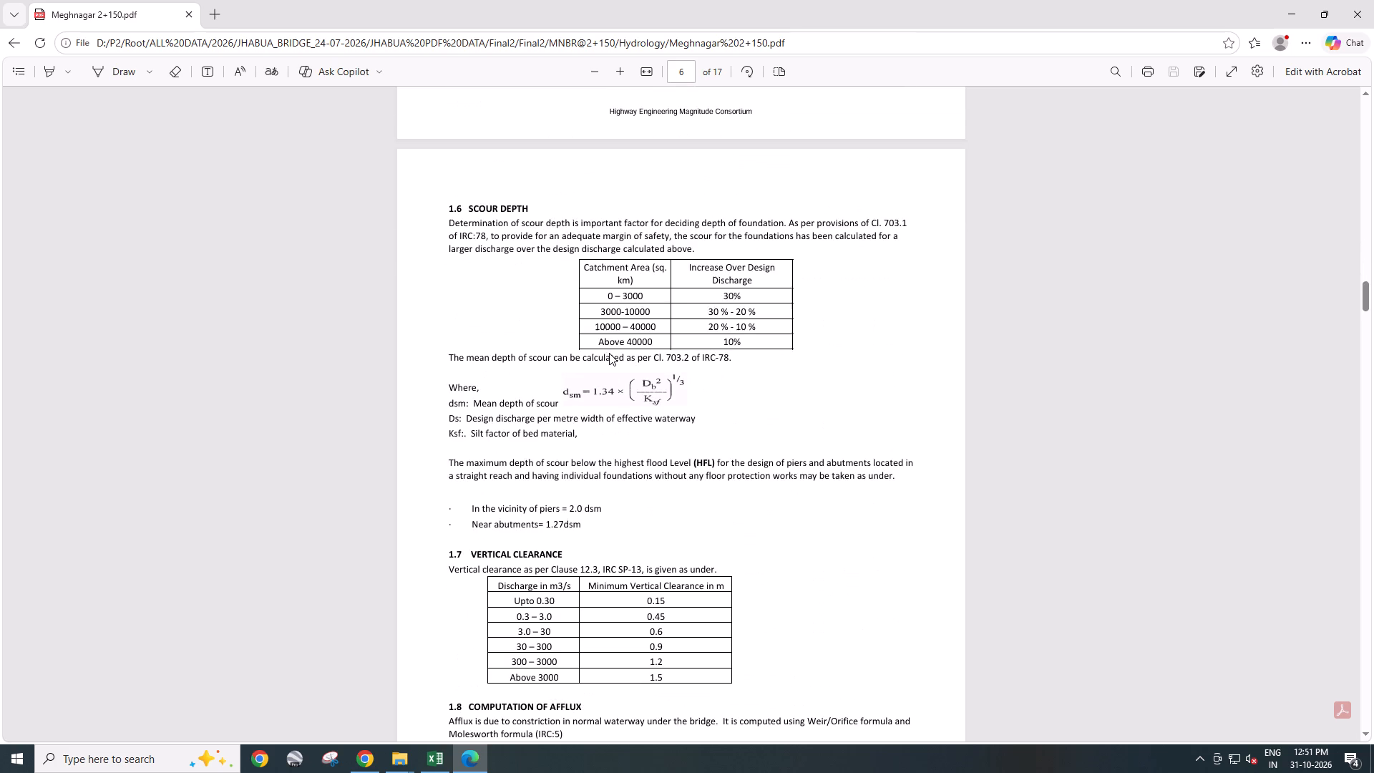
scroll(609, 353, "down", 17)
scroll(609, 353, "down", 4)
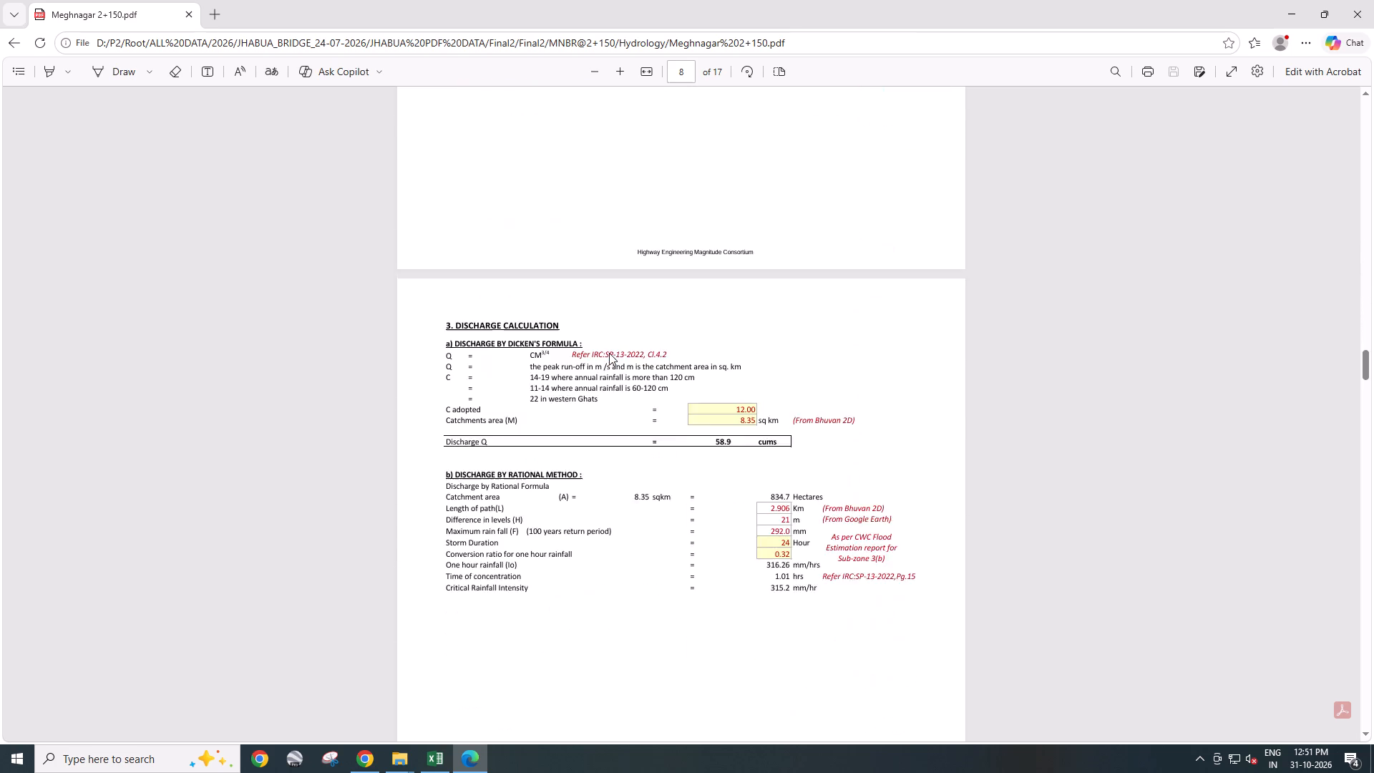
scroll(609, 353, "down", 4)
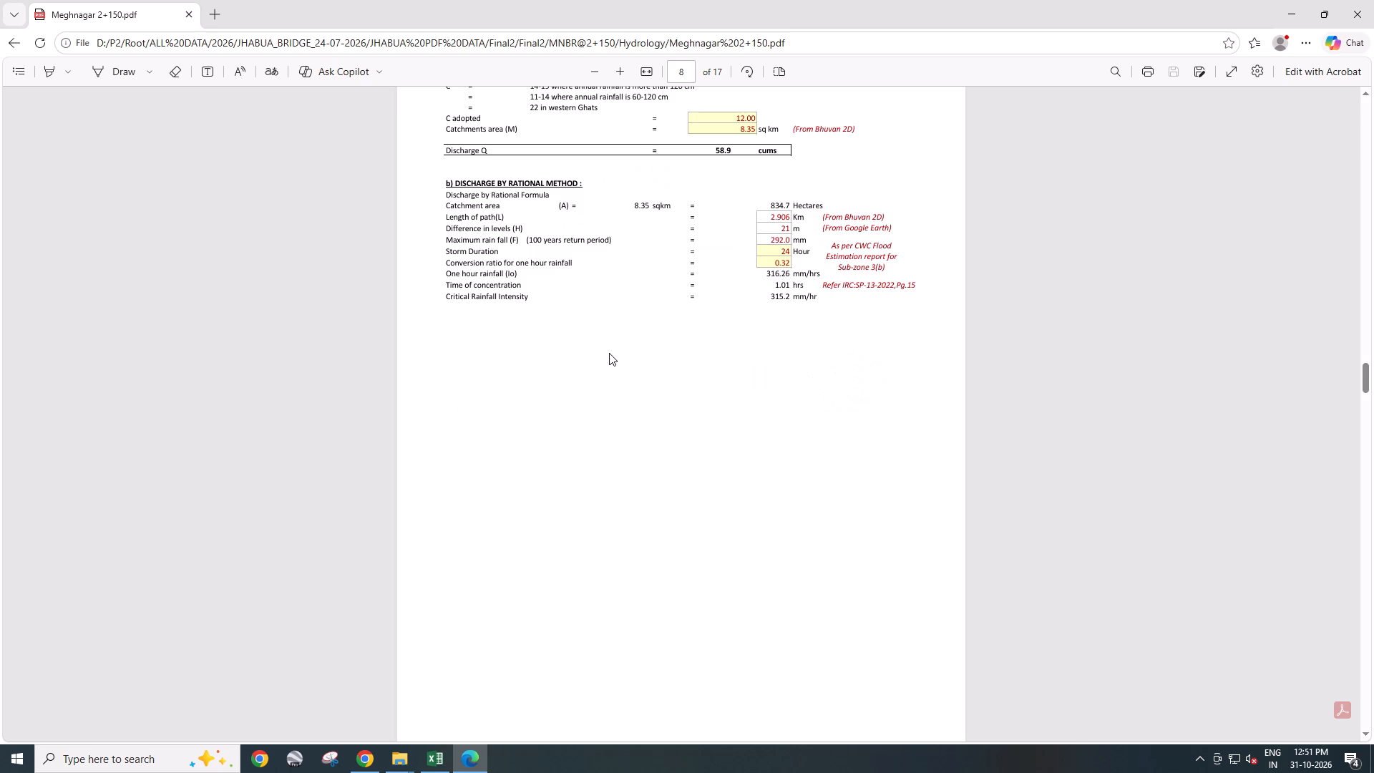
scroll(609, 353, "down", 3)
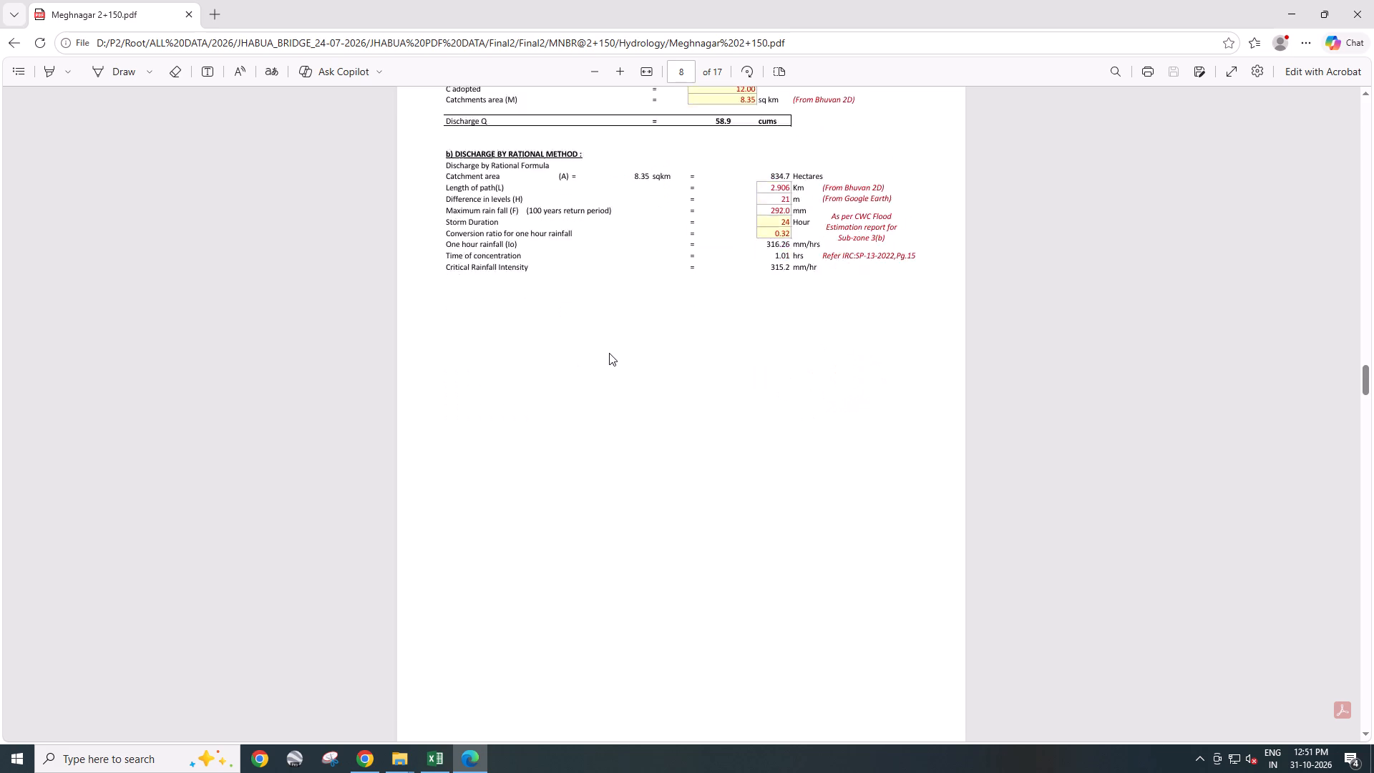
scroll(609, 353, "down", 14)
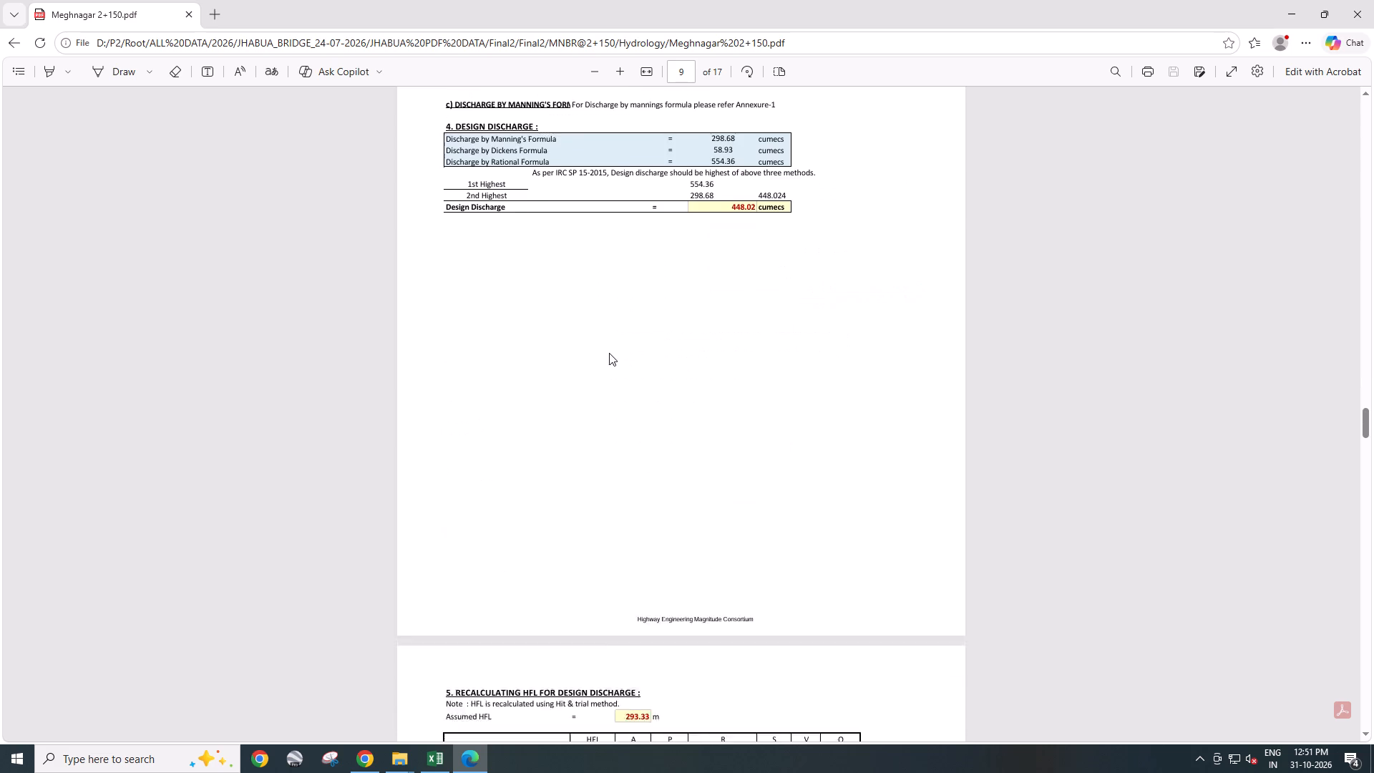
scroll(609, 353, "down", 19)
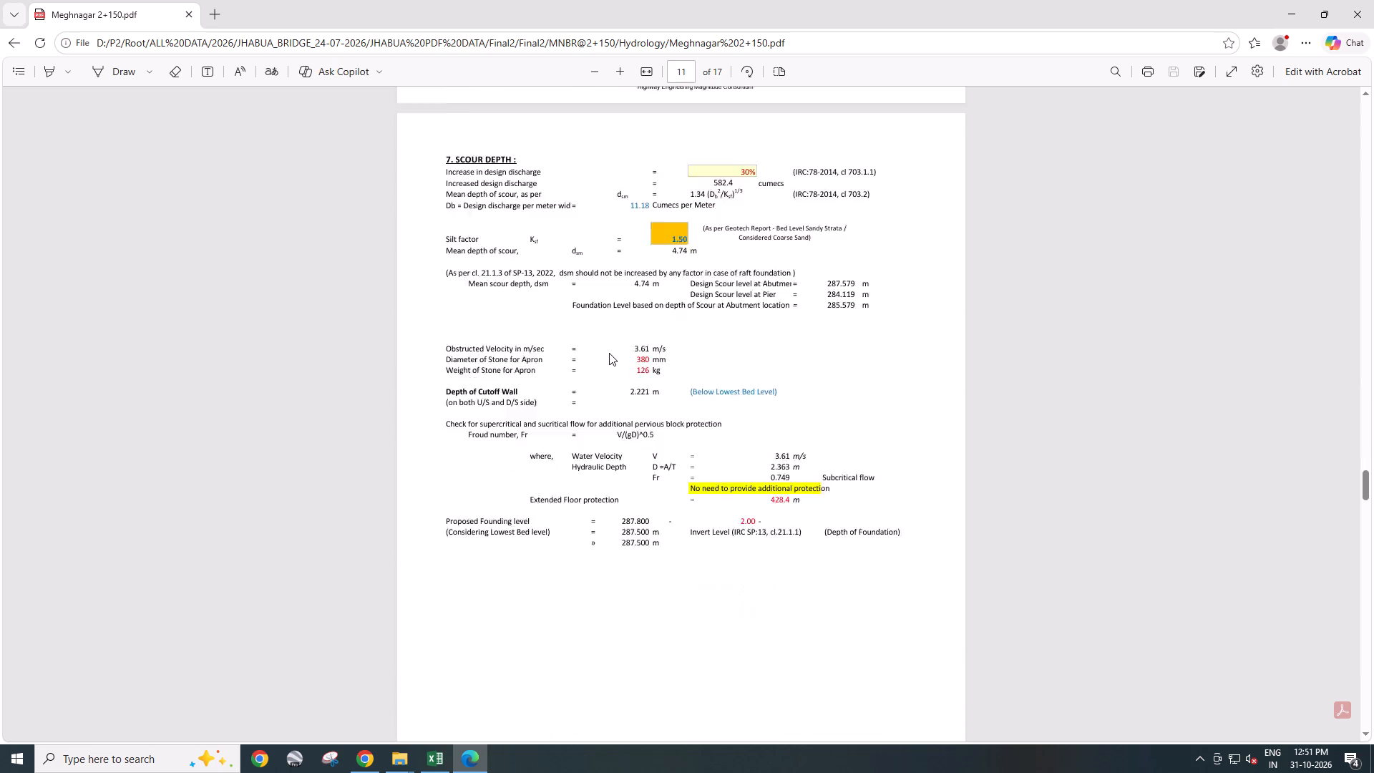
scroll(609, 353, "down", 7)
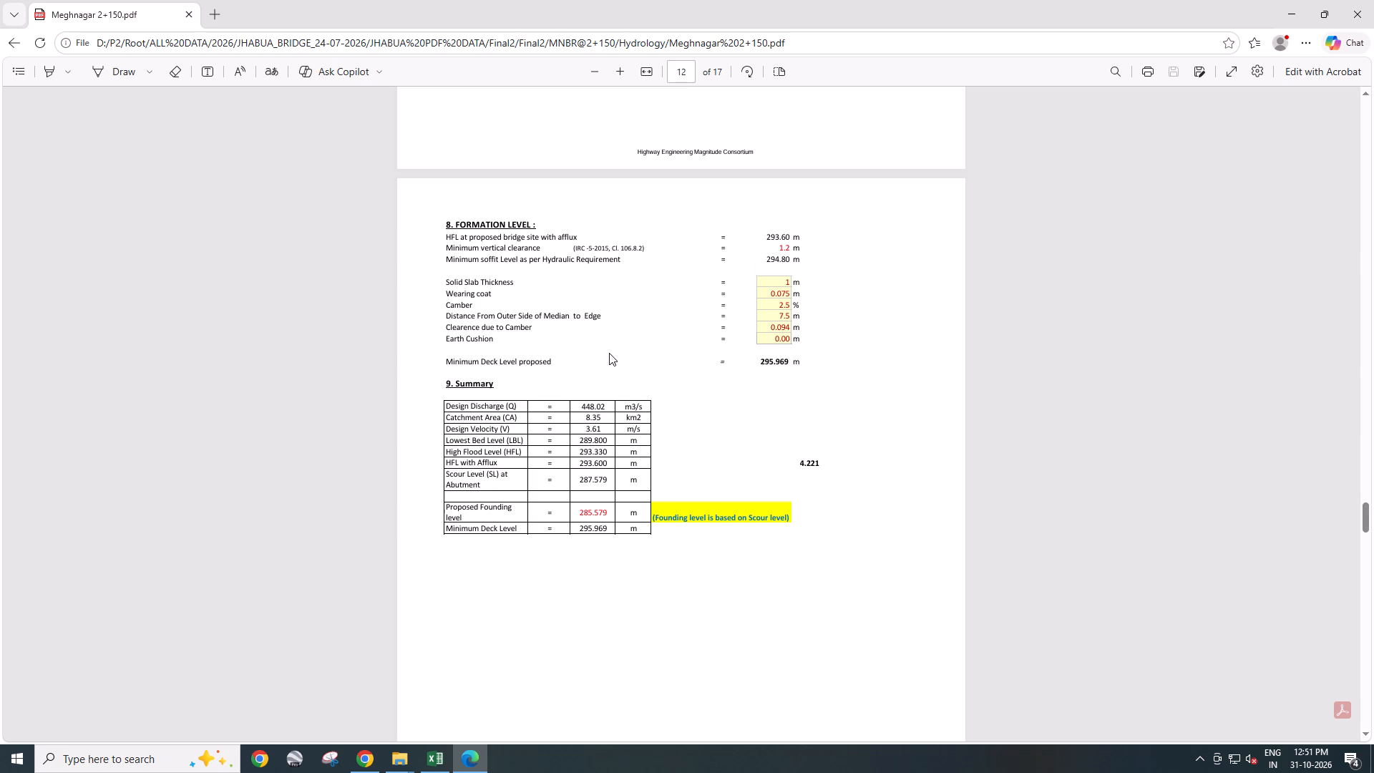
scroll(609, 353, "down", 20)
scroll(609, 353, "down", 7)
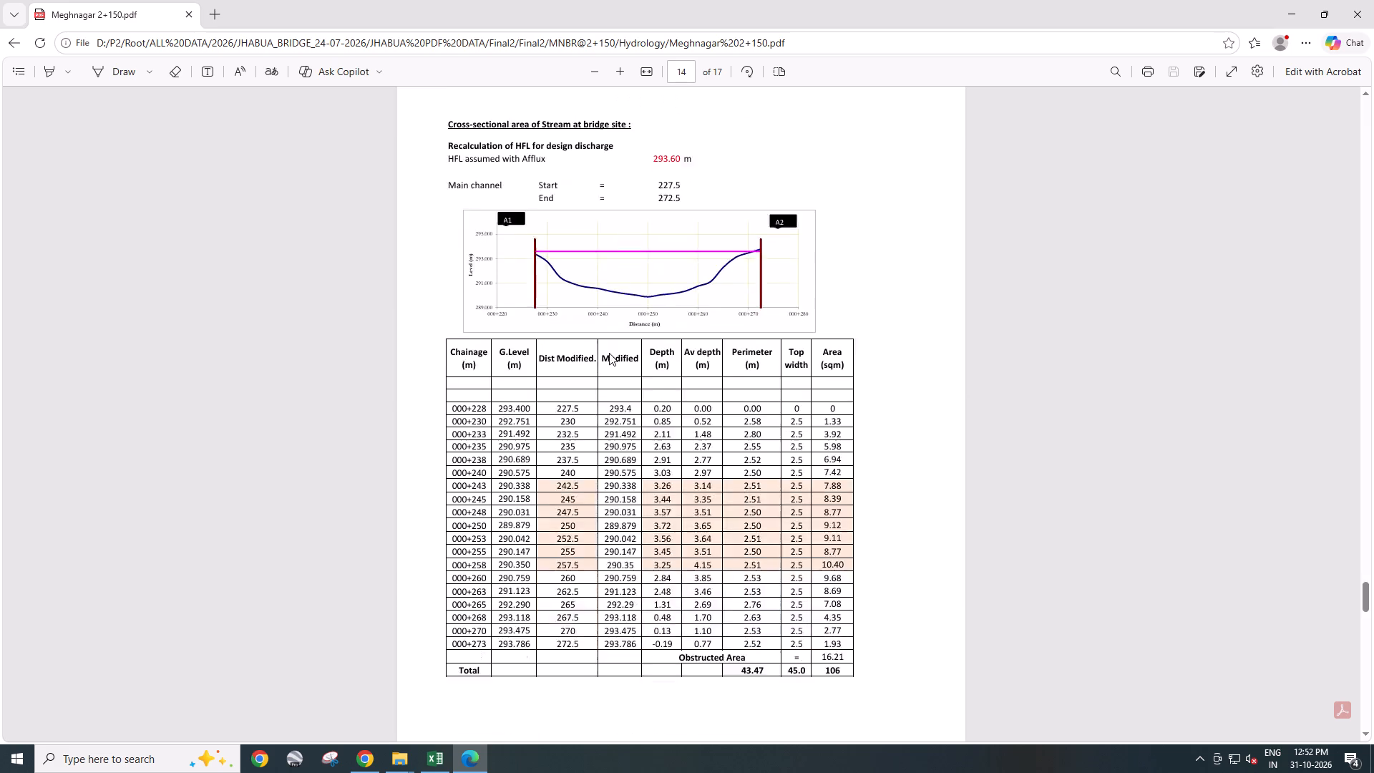
scroll(609, 353, "down", 20)
scroll(609, 353, "down", 14)
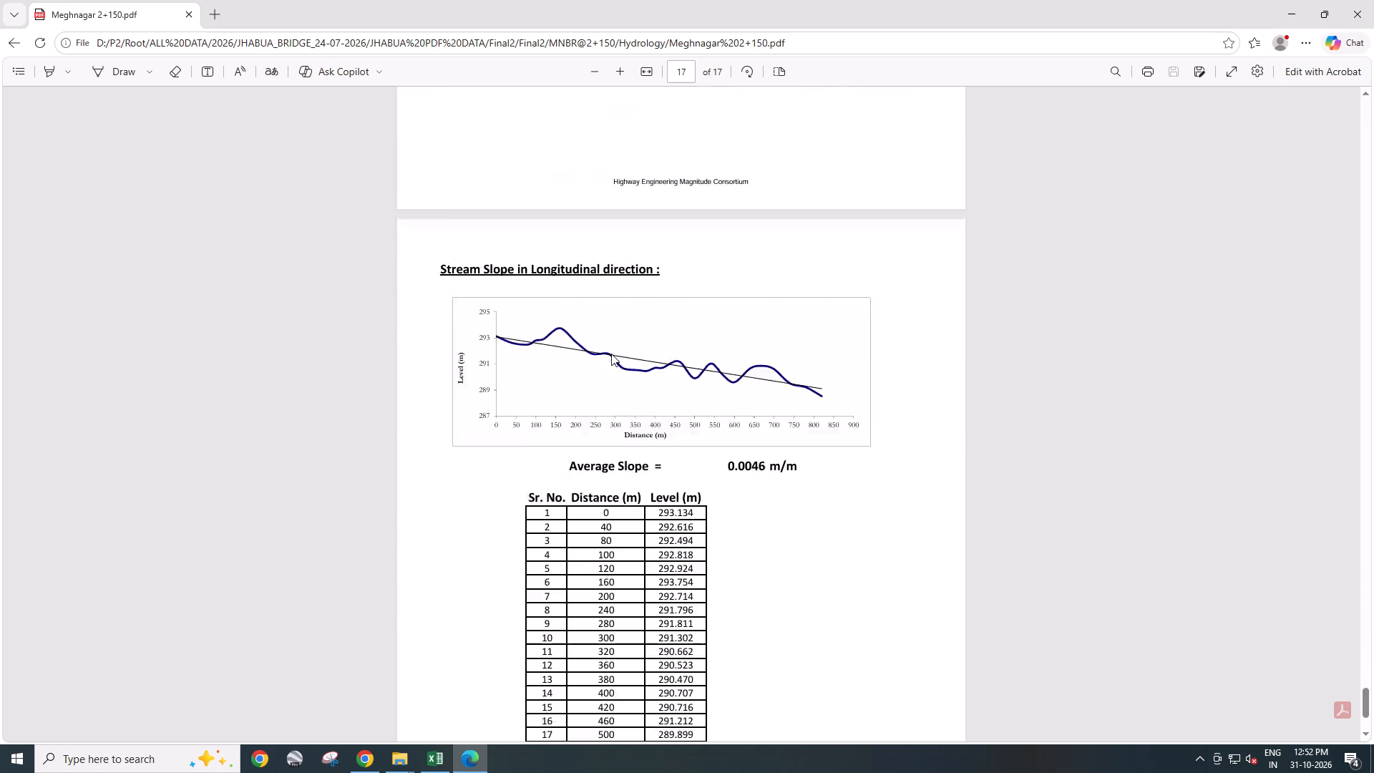
scroll(611, 354, "down", 6)
left_click(1370, 0)
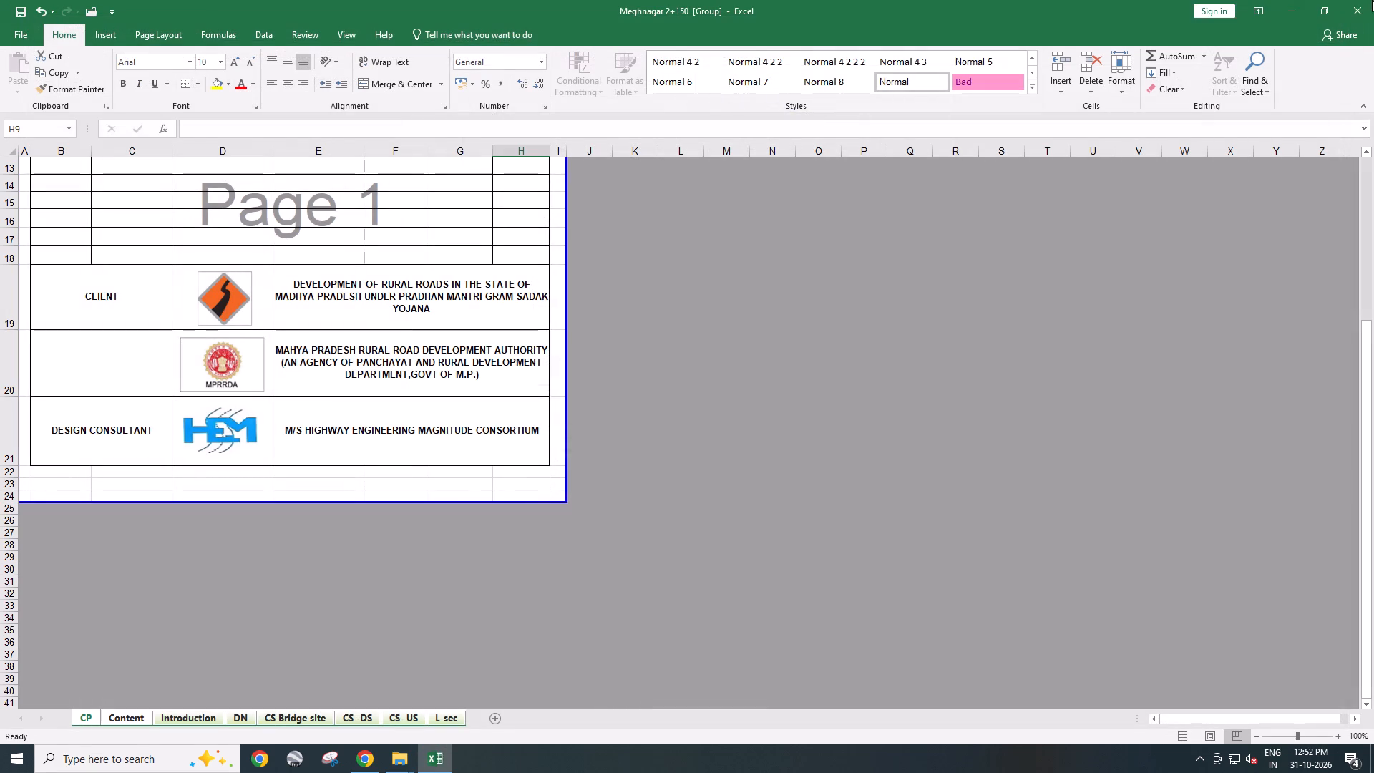
Close the Meghnagar 2+150 workbook without saving changes.
left_click(1372, 0)
left_click(694, 399)
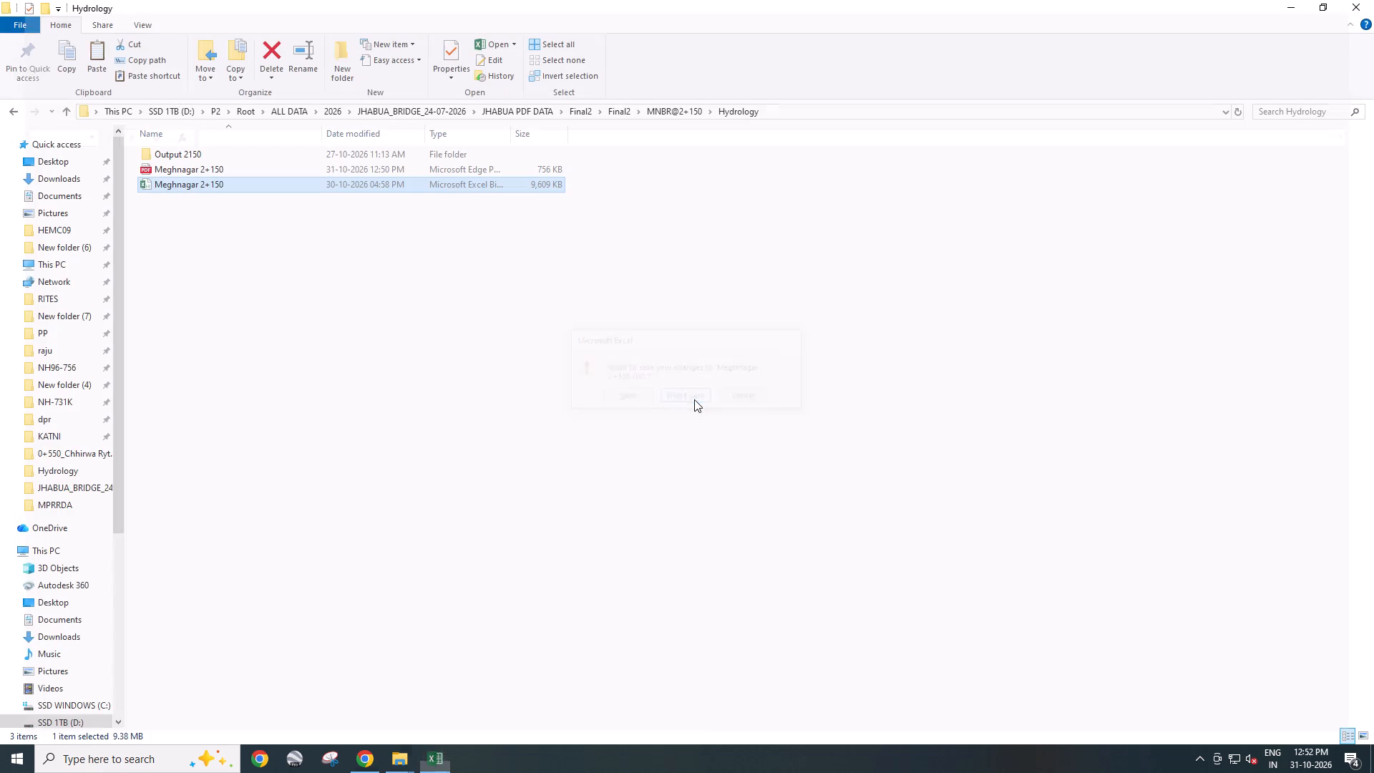
Open the Jhabua 3+600 workbook from the Hydrology folder of MNBR@3+600, with editing and macro content enabled.
left_click(615, 110)
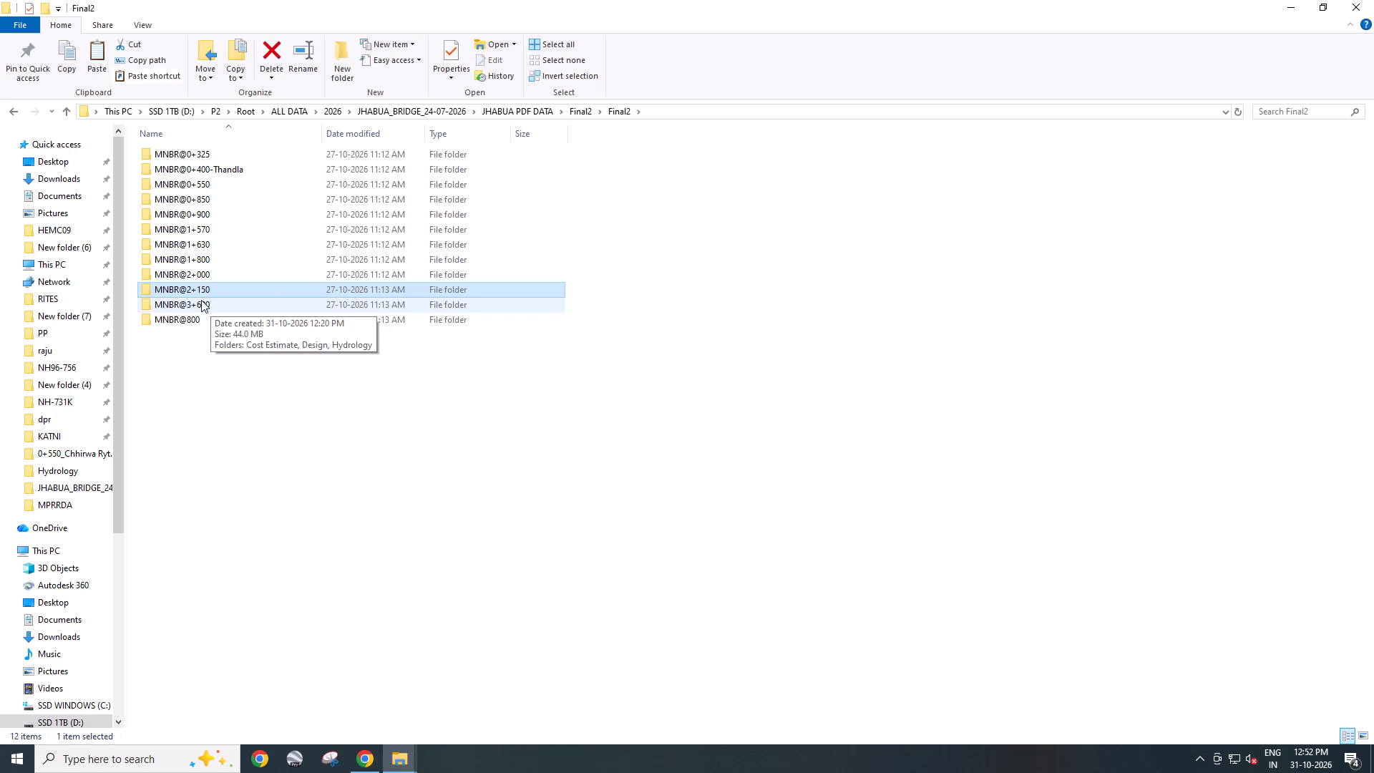
double_click(222, 297)
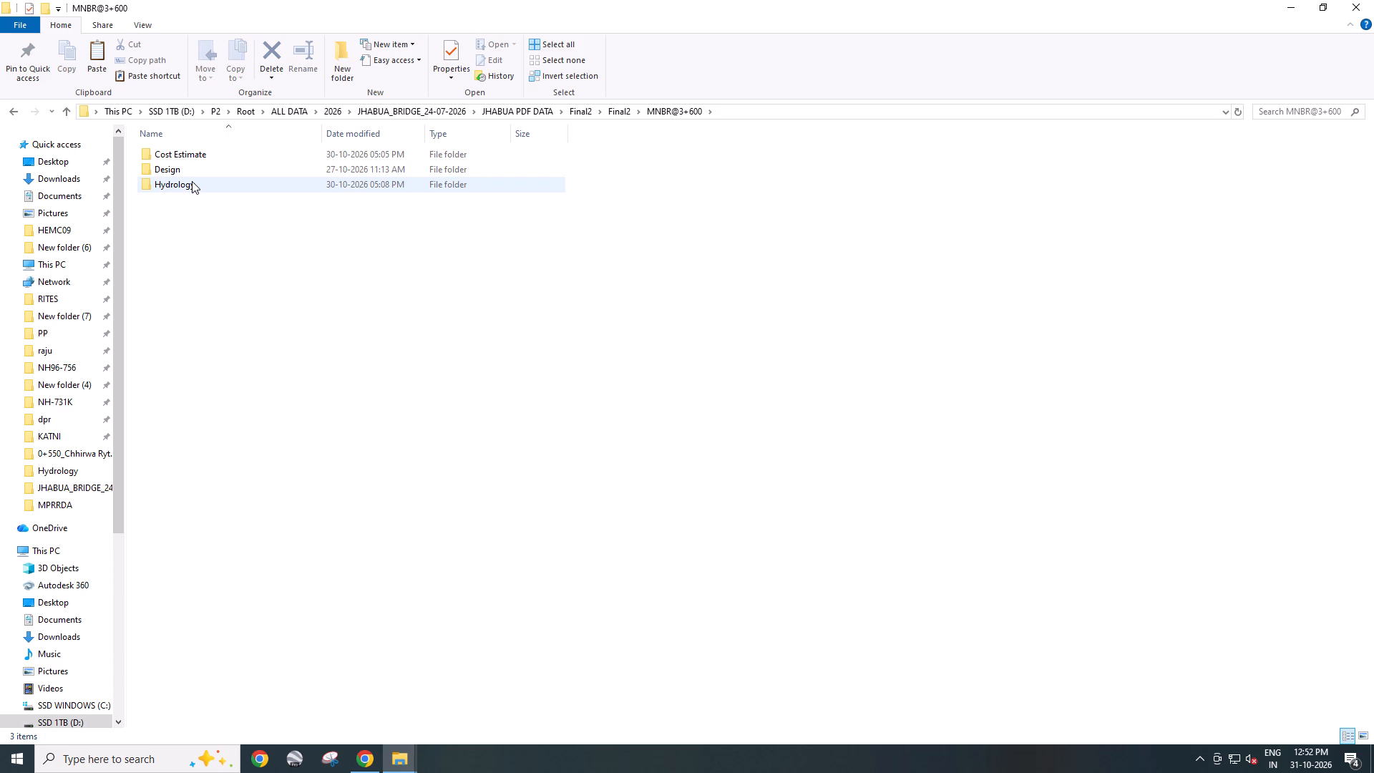
double_click(192, 181)
double_click(208, 167)
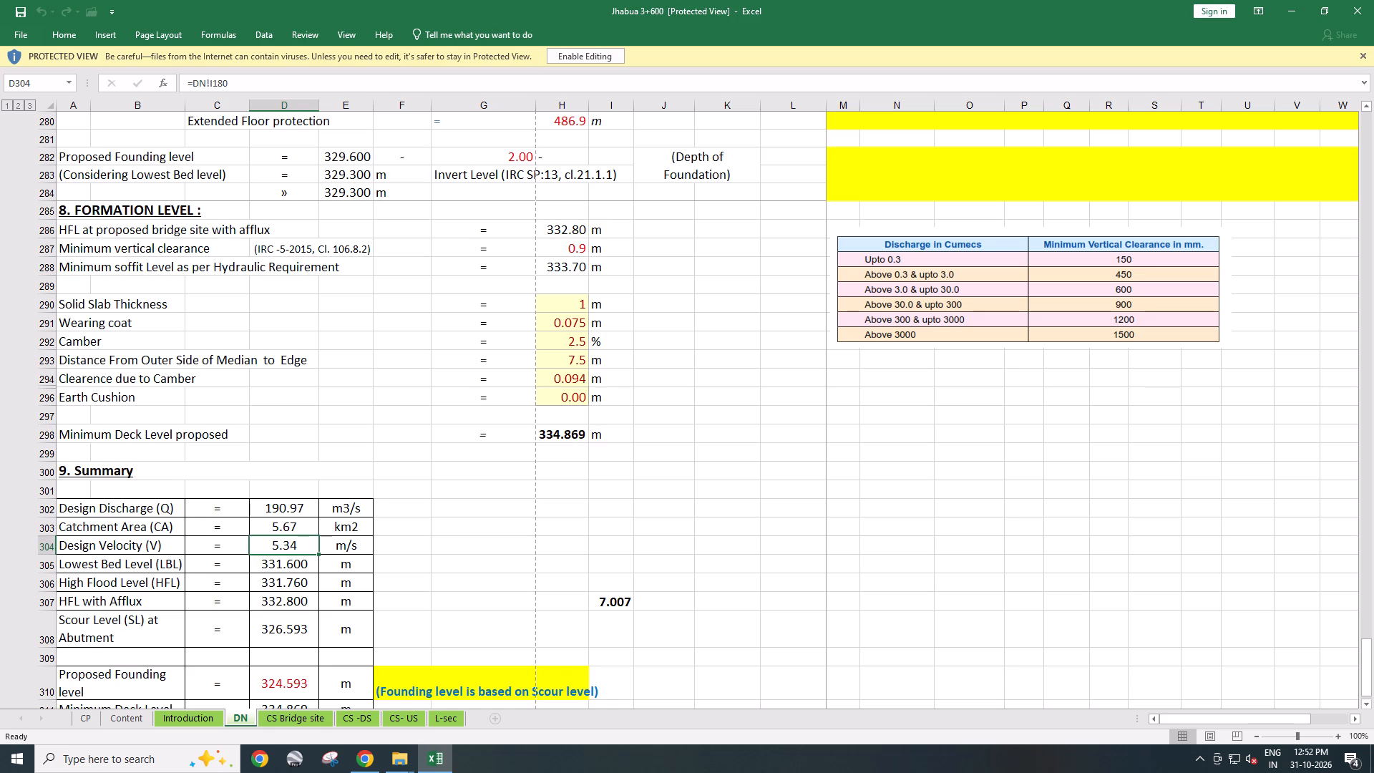
left_click(558, 57)
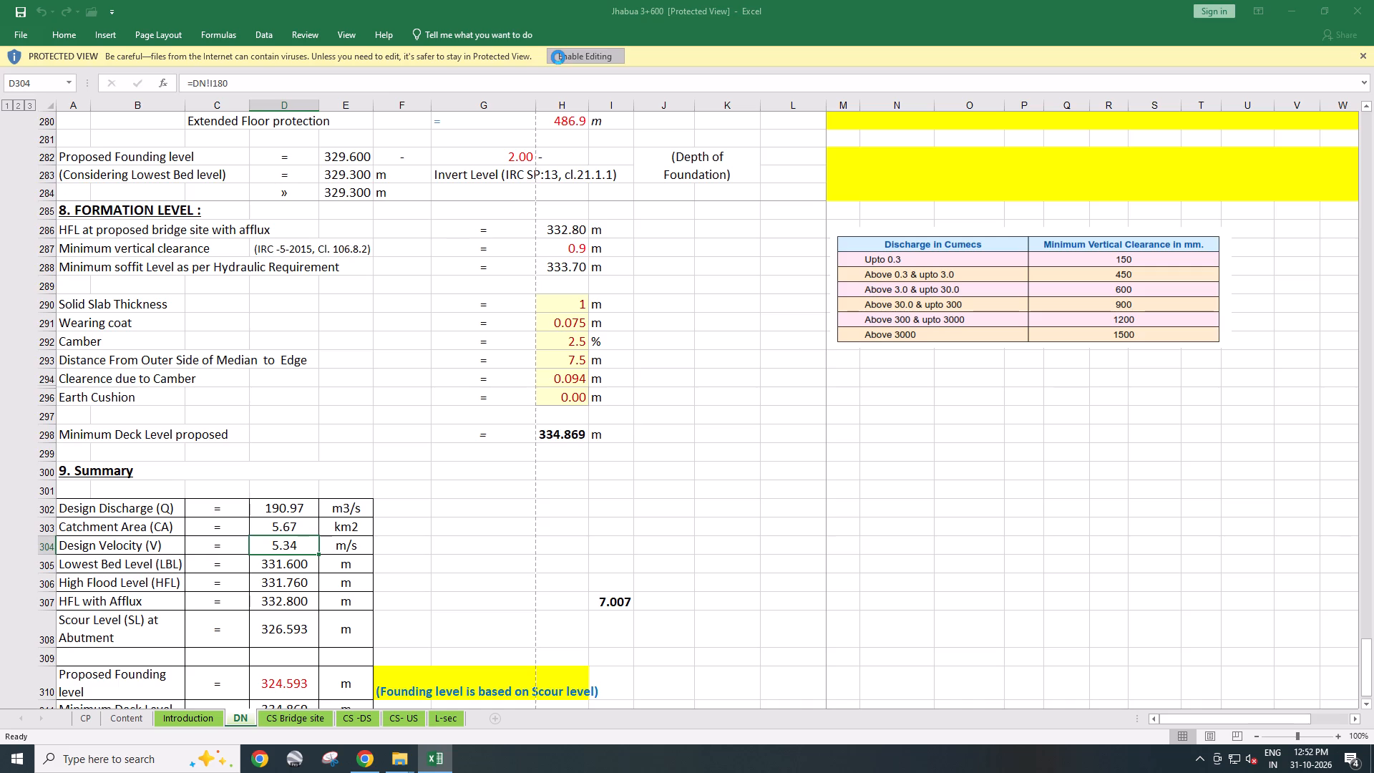
left_click(272, 117)
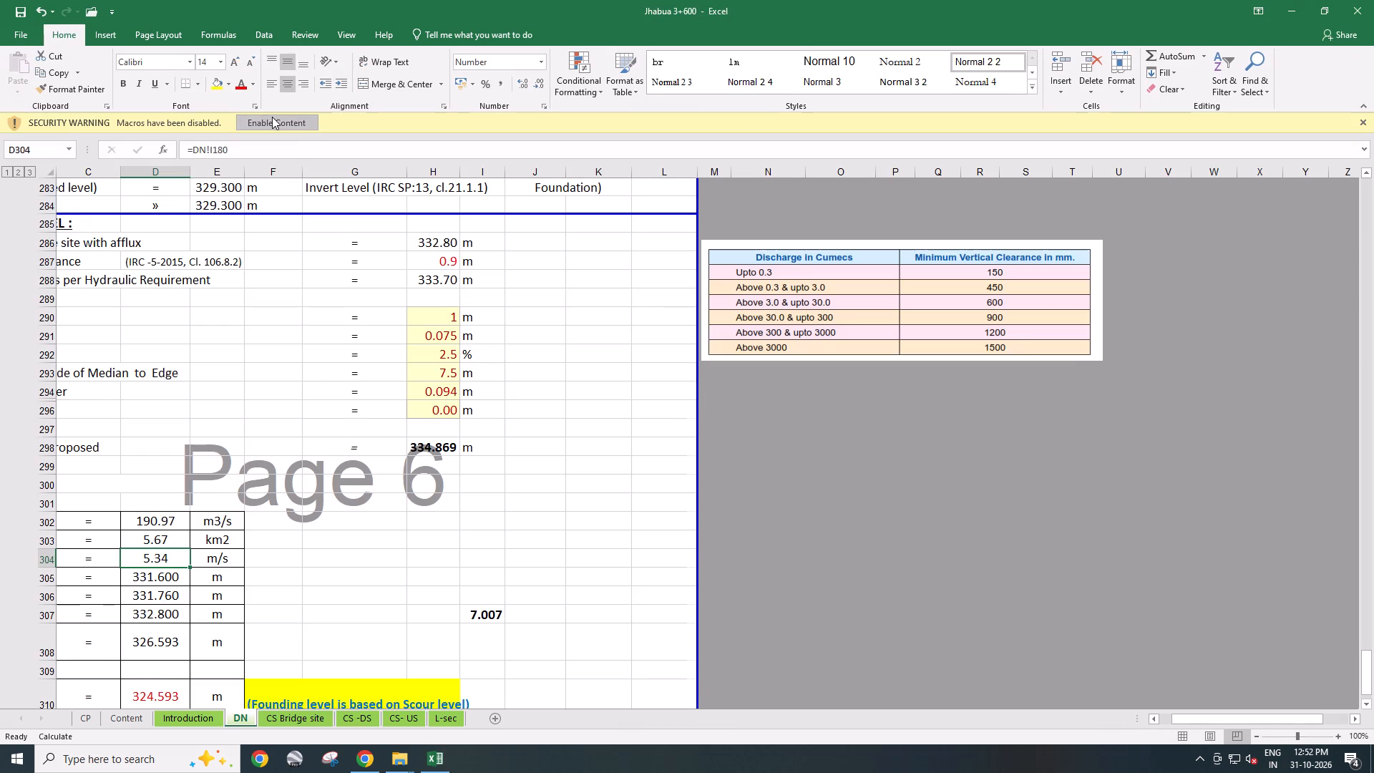
Group all sheets from CP to L-sec and export them as the PDF Jhabua 3+600 in the MNBR@3+600 Hydrology folder.
right_click(90, 721)
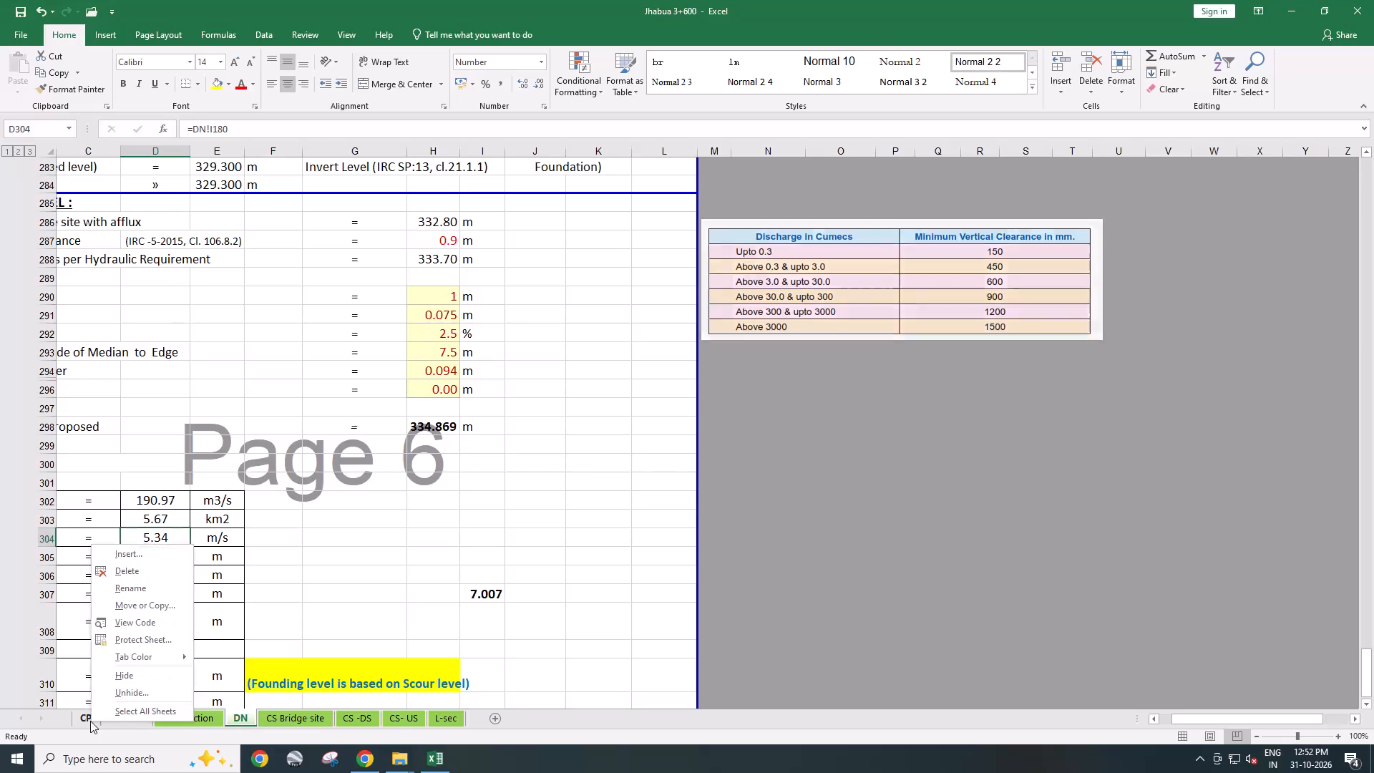
left_click(123, 718)
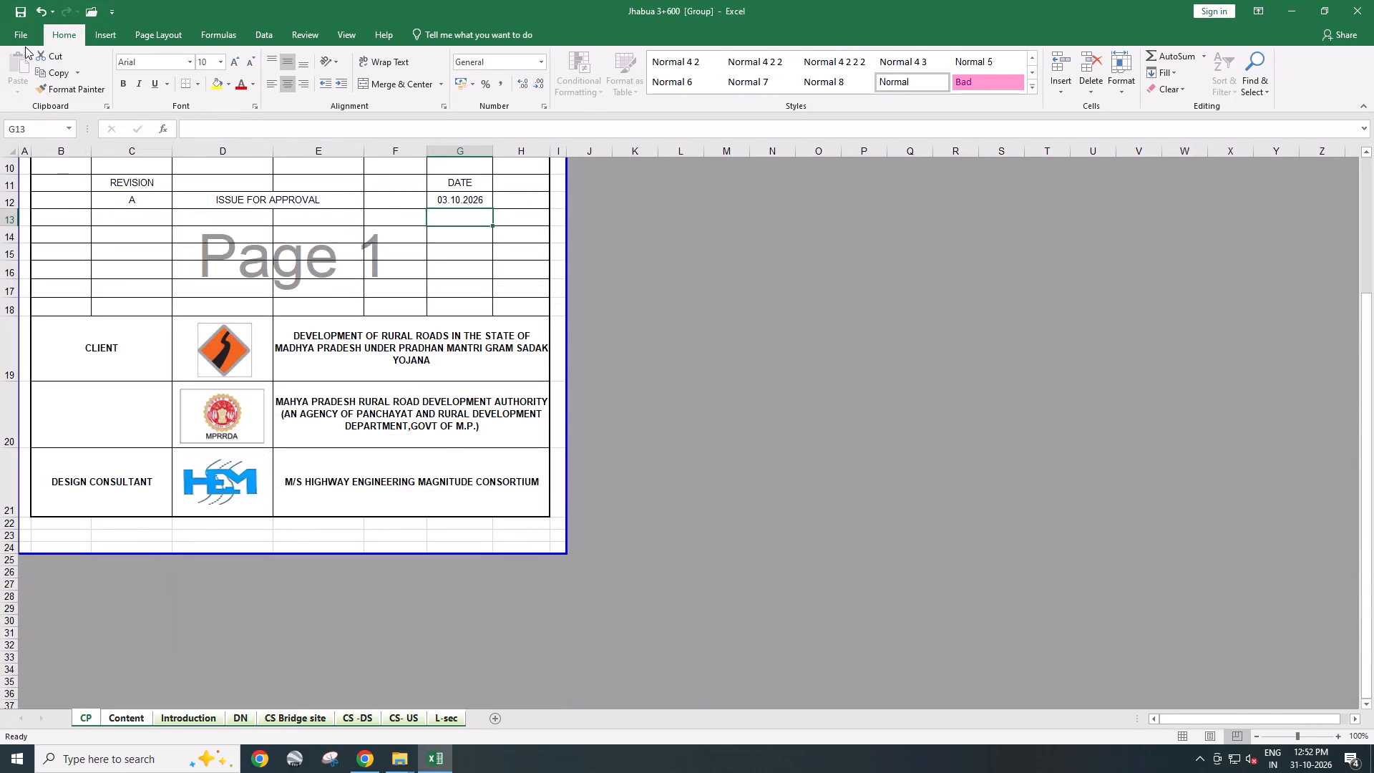
left_click(24, 36)
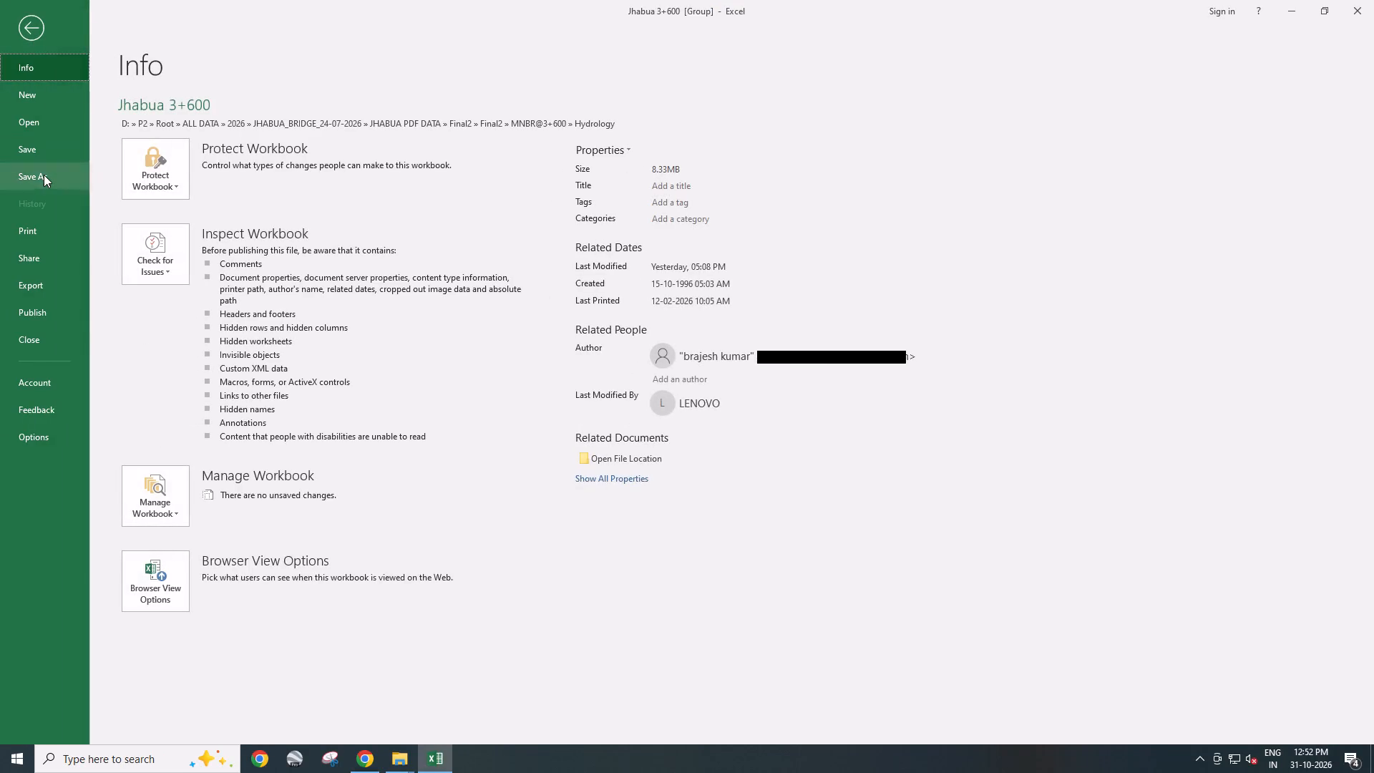
left_click(44, 175)
left_click(180, 274)
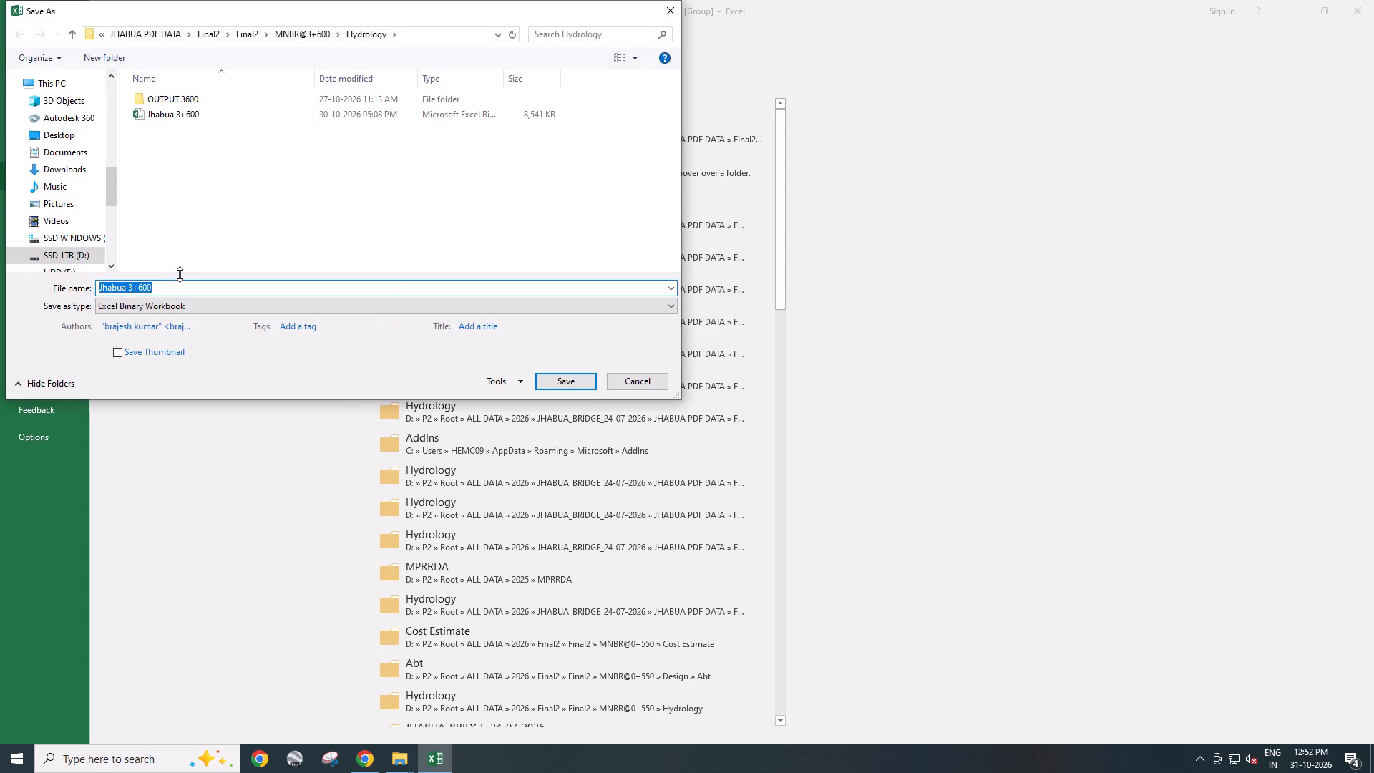
left_click(182, 311)
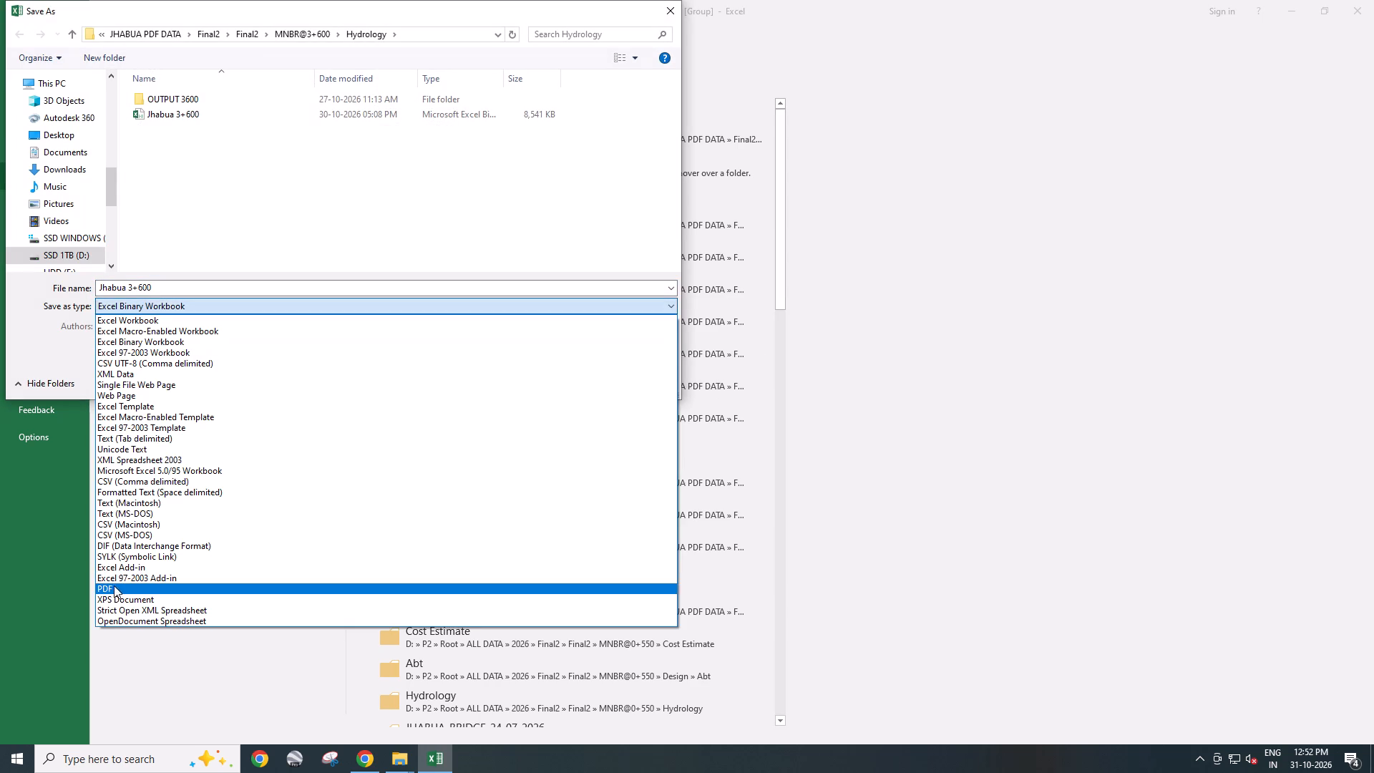
left_click(113, 585)
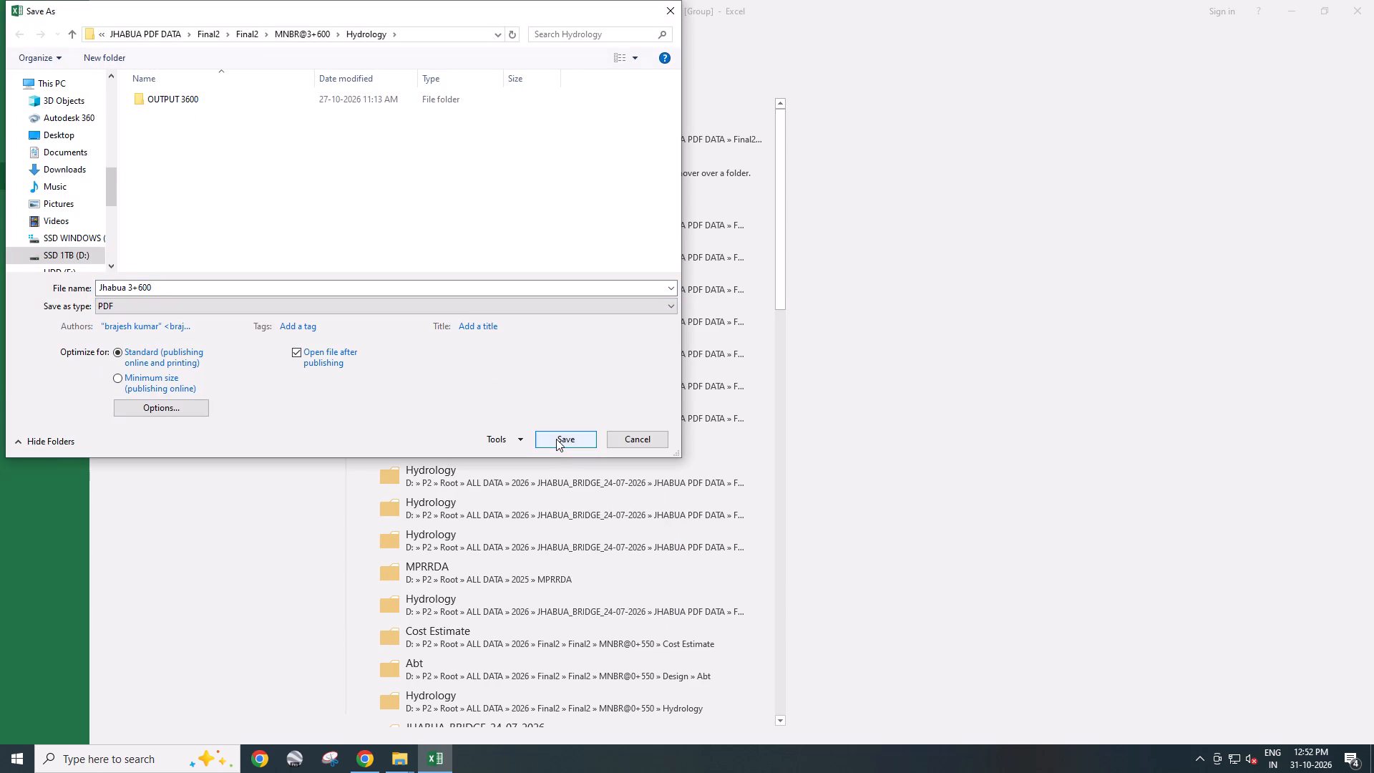
left_click(556, 439)
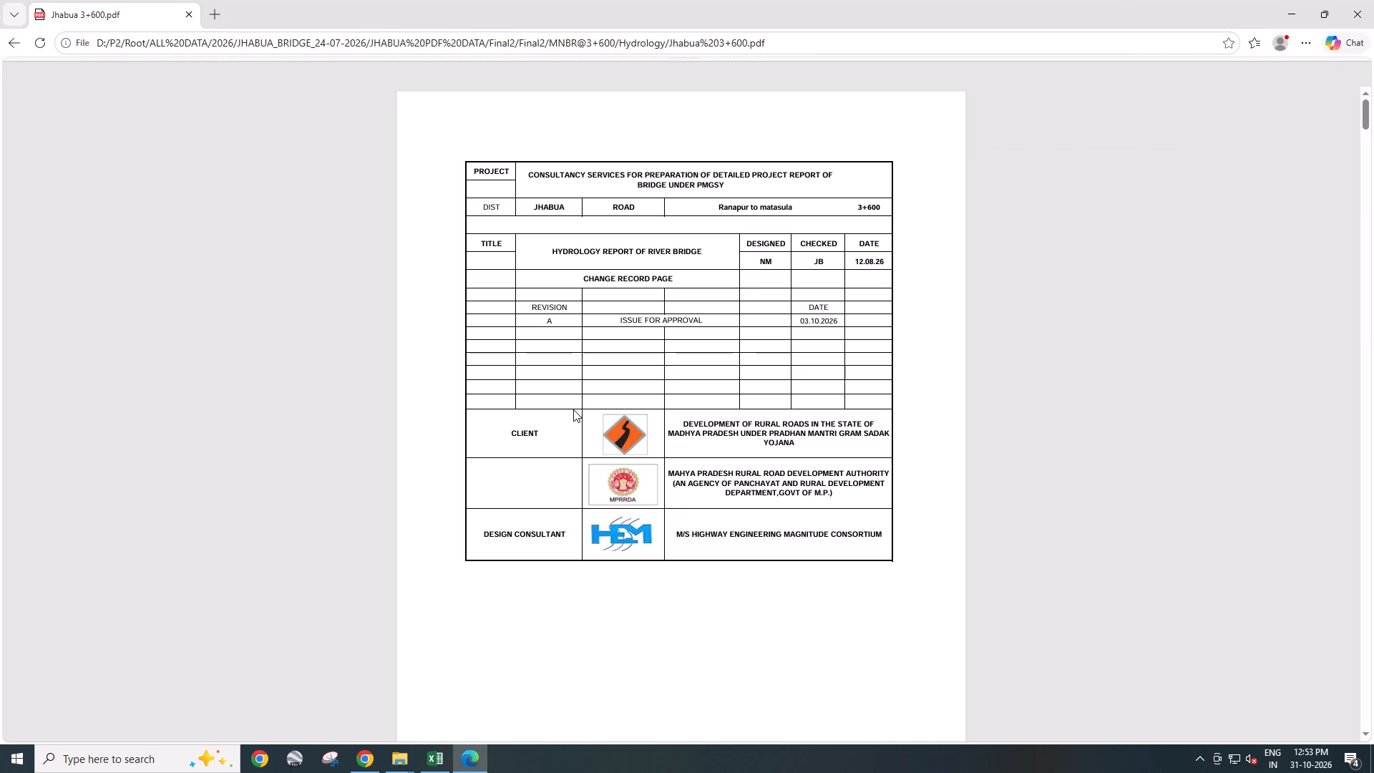
Review the exported Jhabua 3+600 PDF from the cover page through the stream cross-section pages, and close it.
scroll(598, 409, "up", 2)
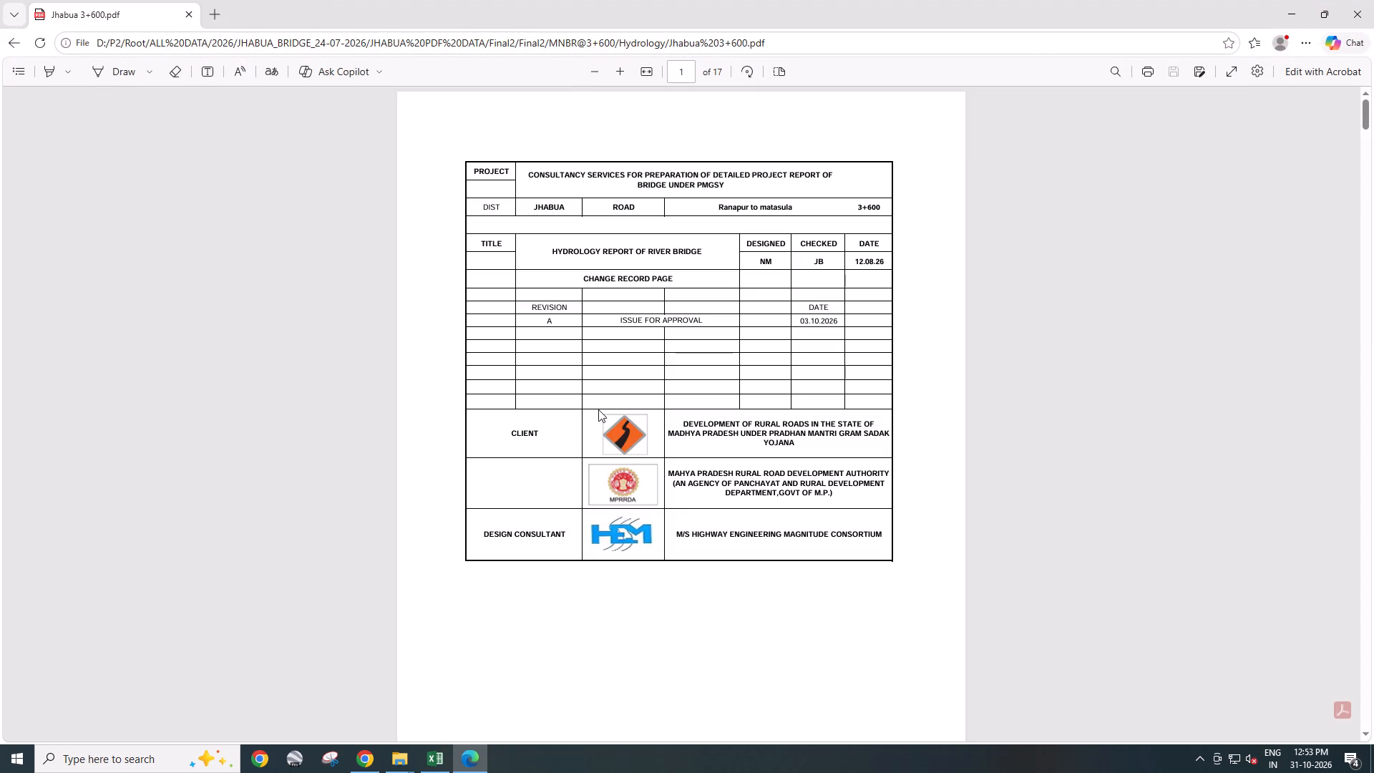
scroll(598, 409, "down", 3)
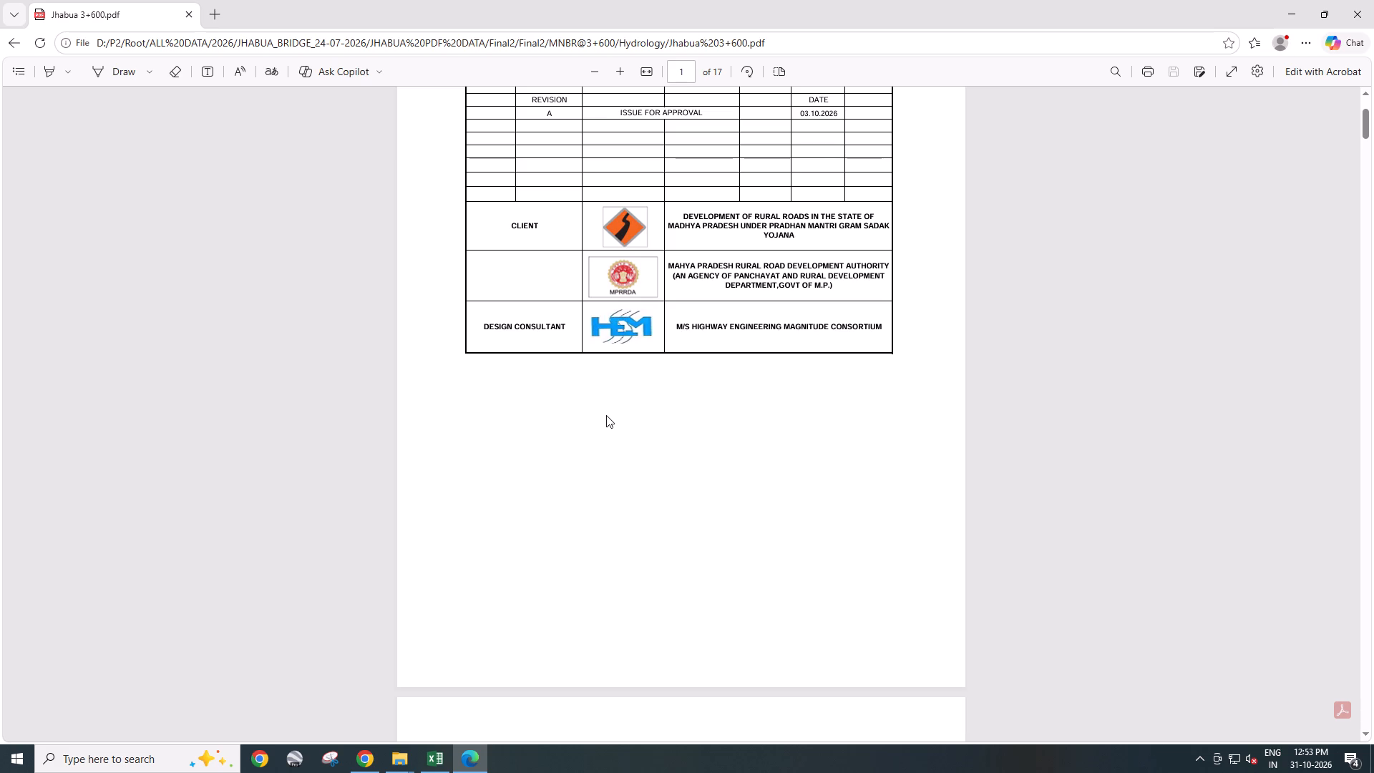
scroll(606, 415, "down", 10)
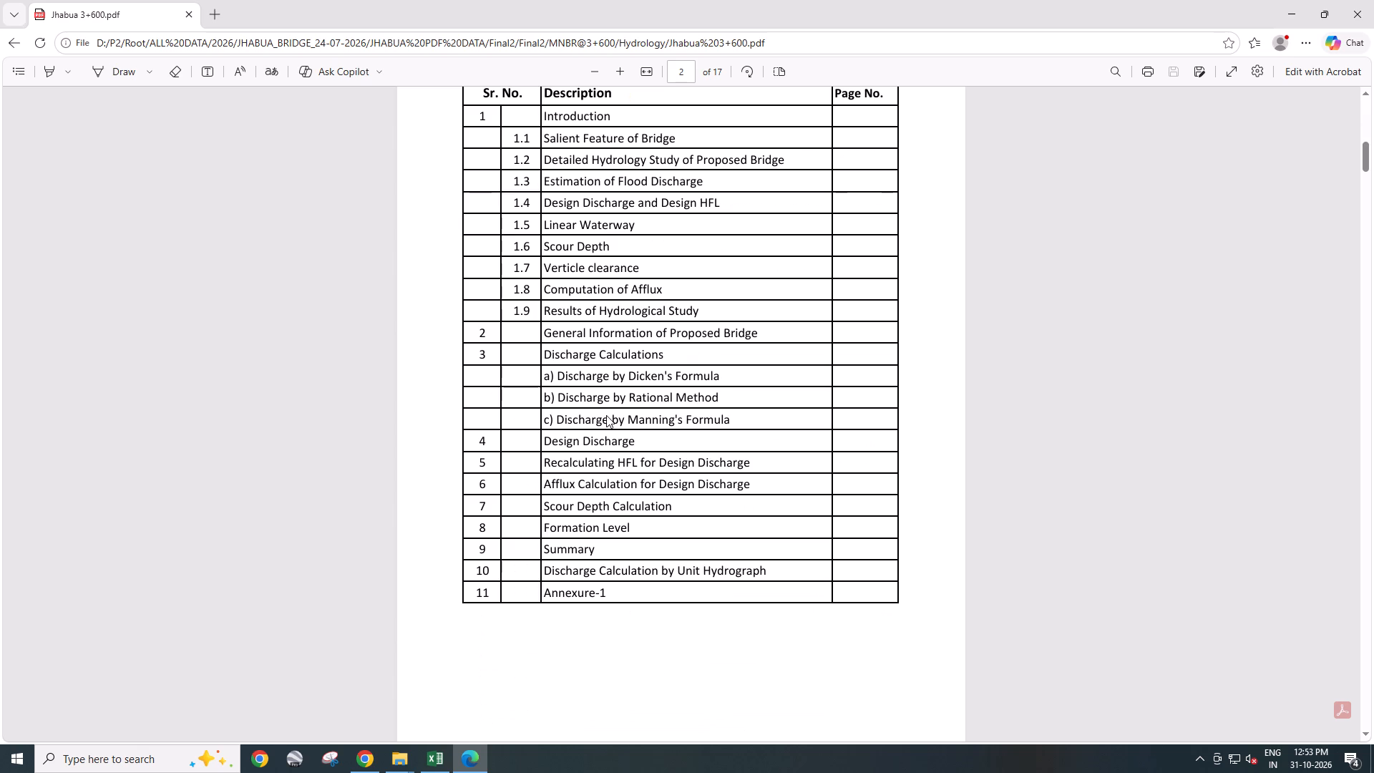
scroll(606, 415, "down", 10)
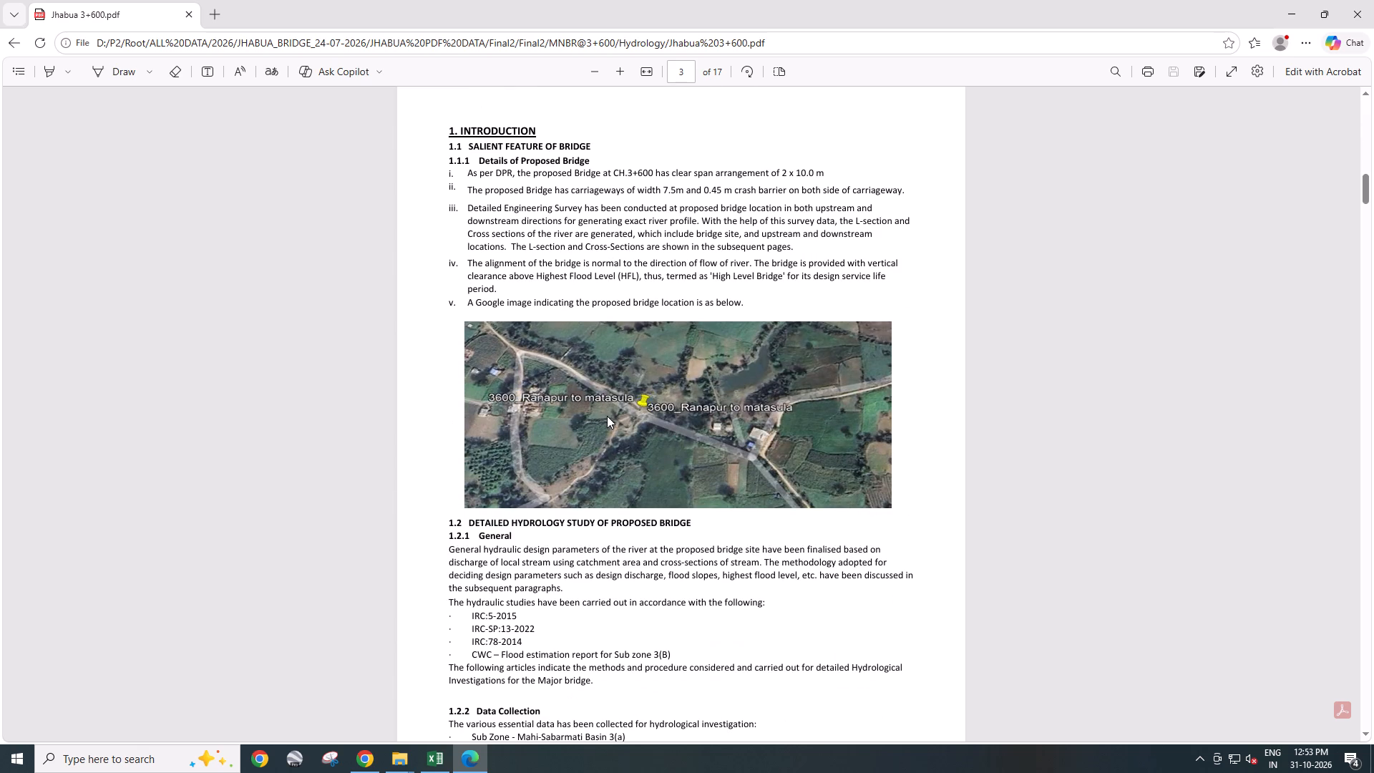
scroll(607, 416, "down", 4)
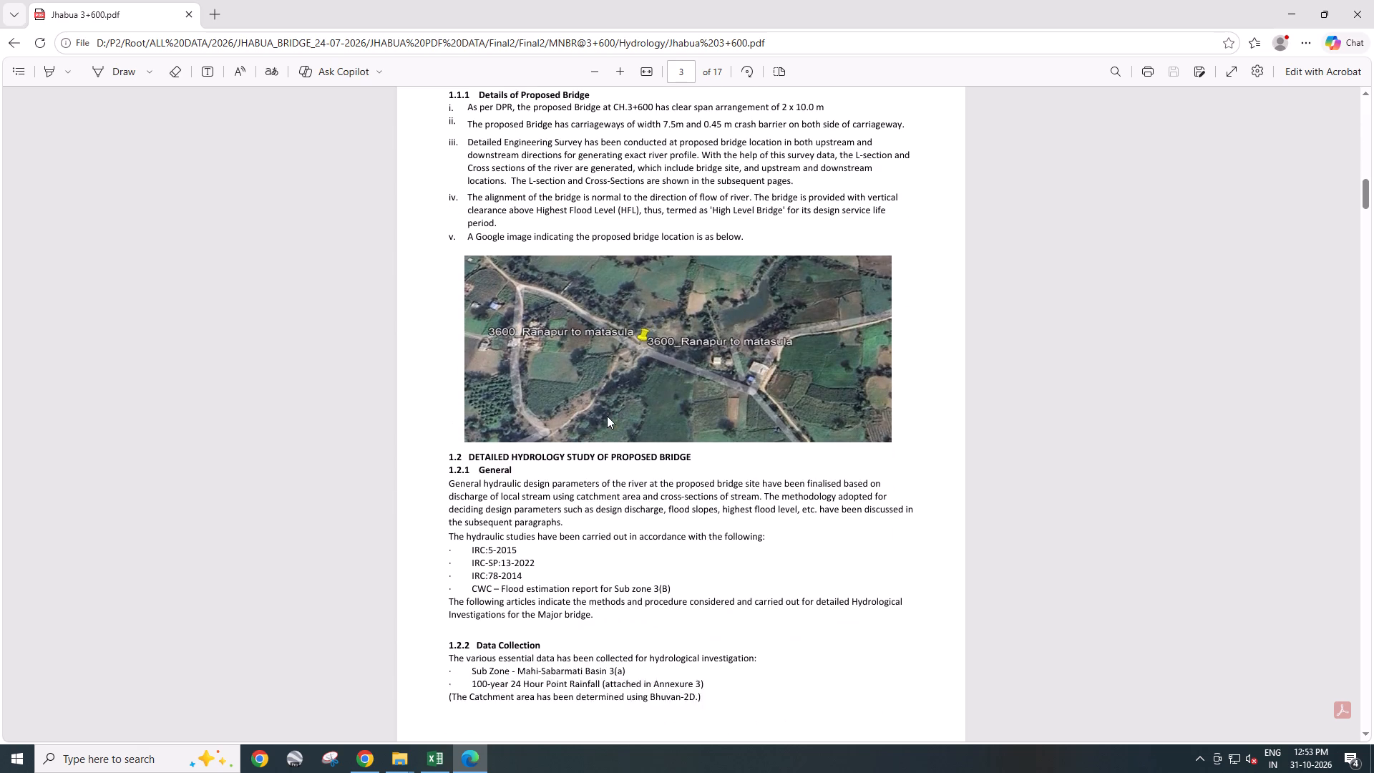
scroll(607, 416, "down", 20)
scroll(607, 416, "down", 9)
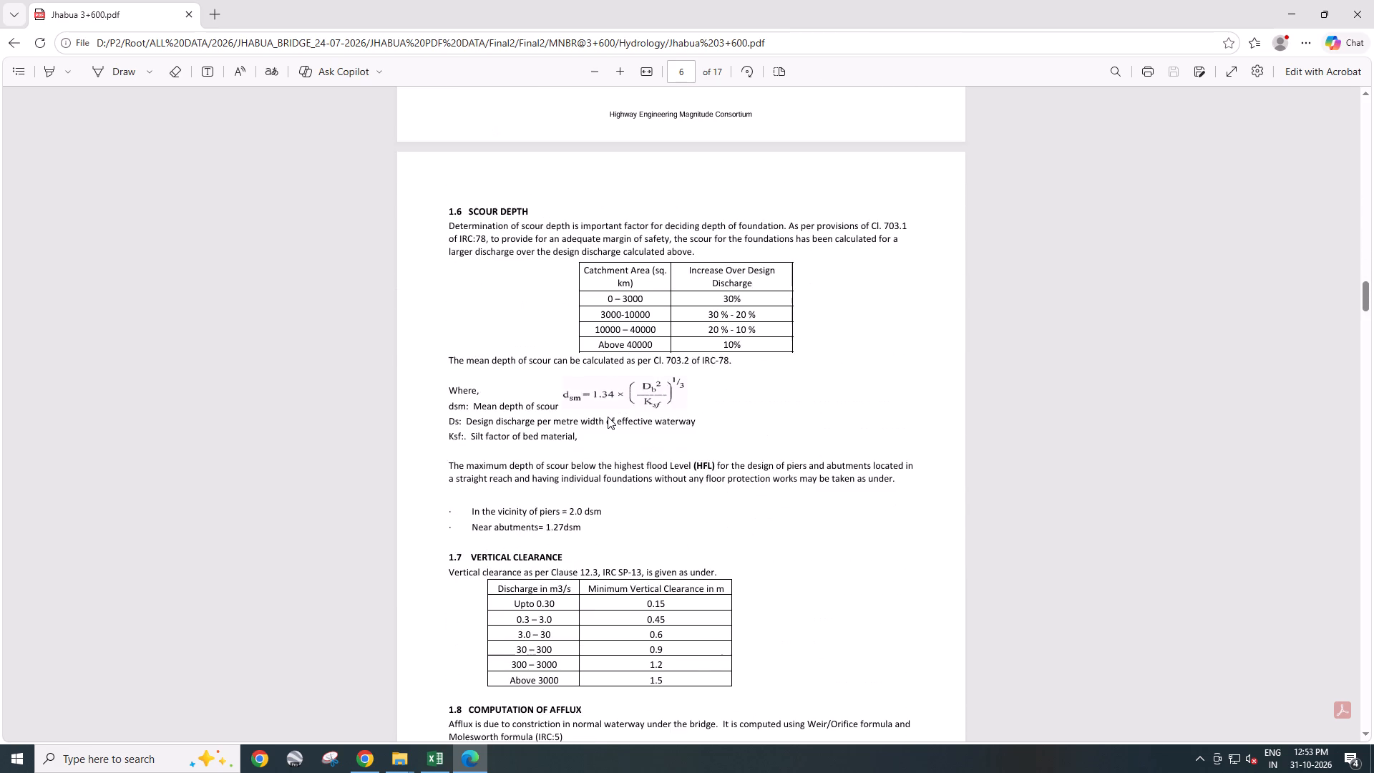
scroll(608, 417, "down", 14)
scroll(608, 417, "down", 7)
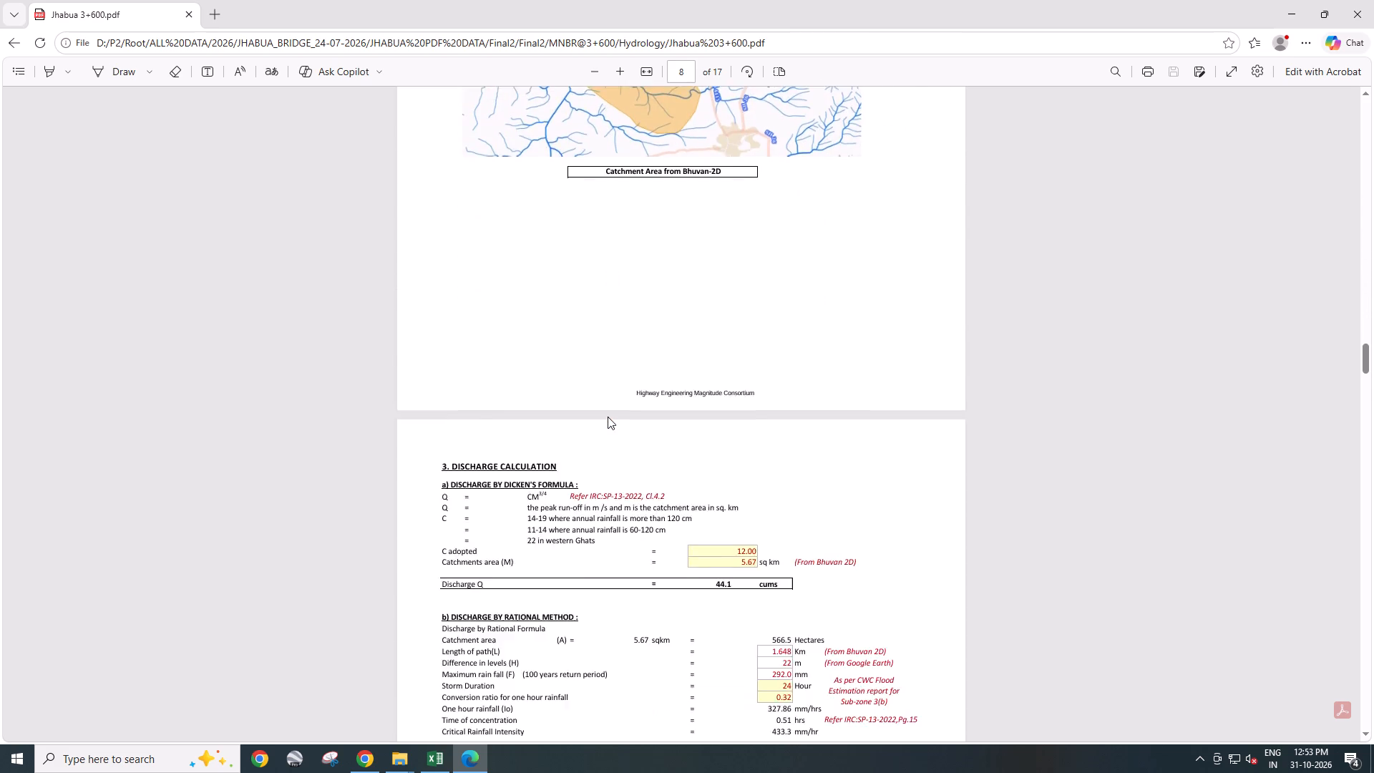
scroll(608, 417, "down", 14)
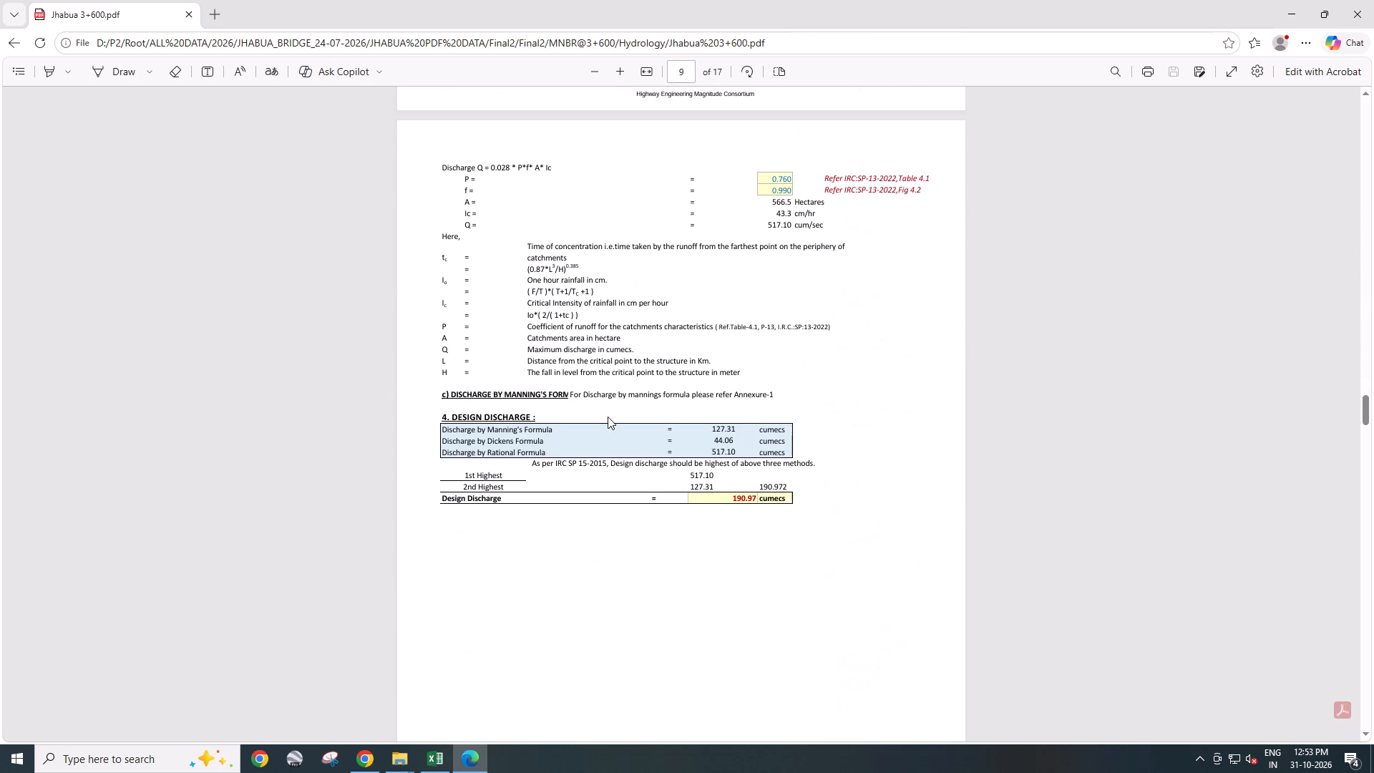
scroll(608, 417, "down", 20)
scroll(608, 417, "down", 5)
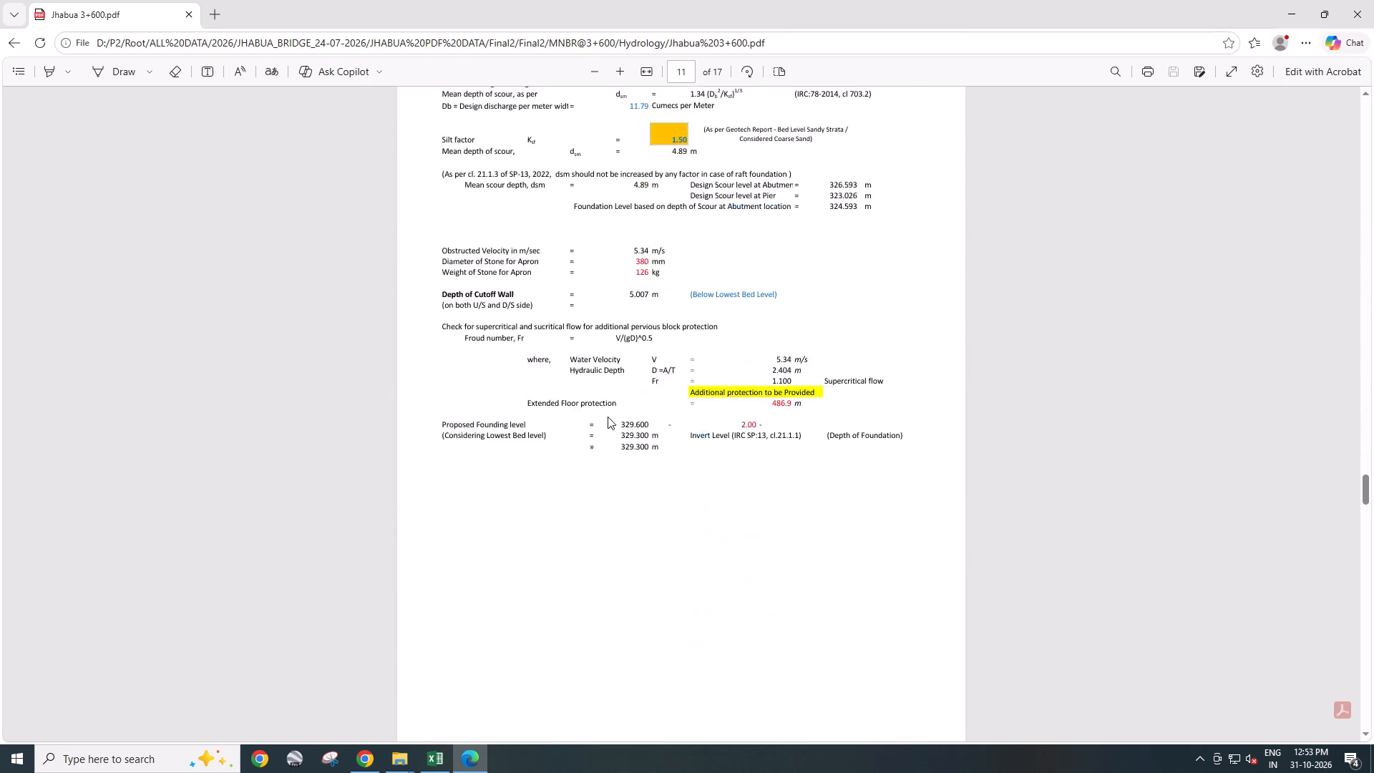
scroll(608, 417, "down", 19)
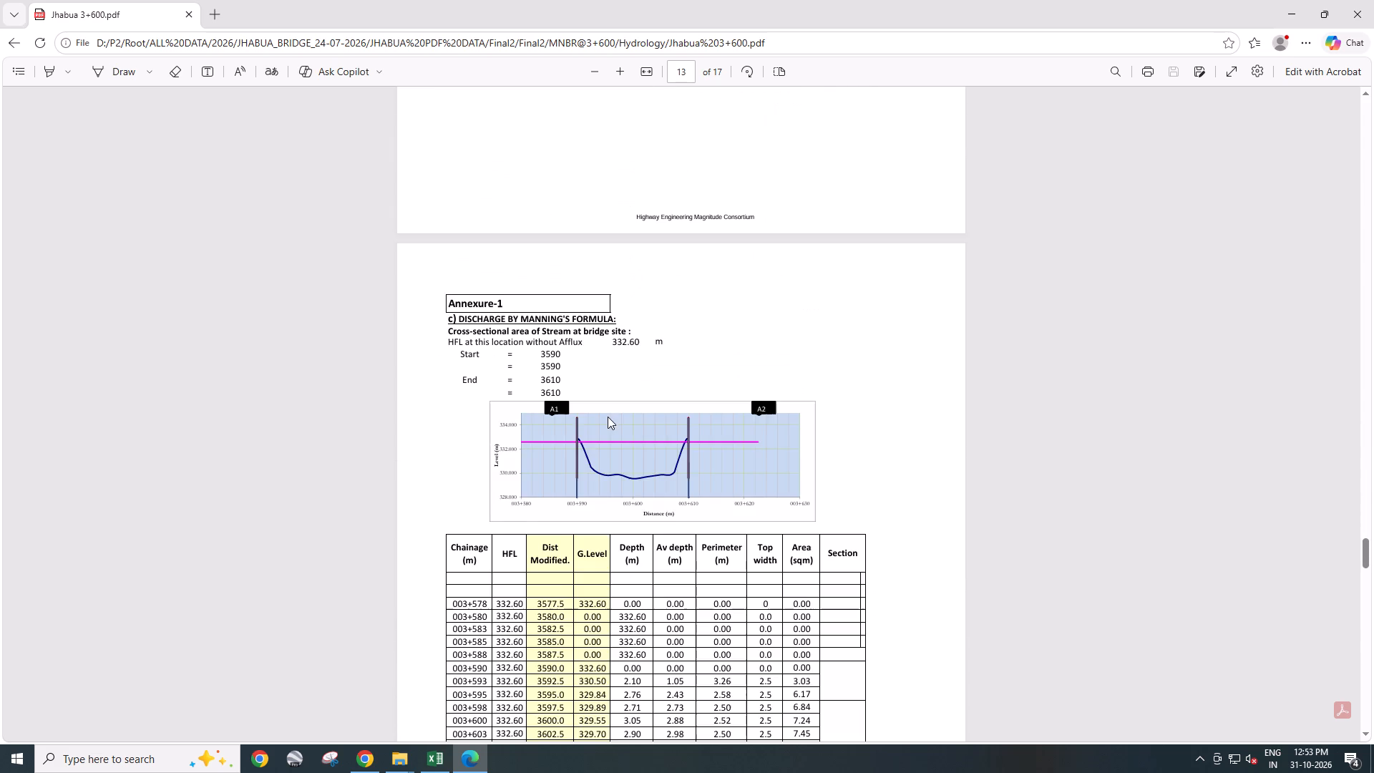
scroll(608, 417, "down", 19)
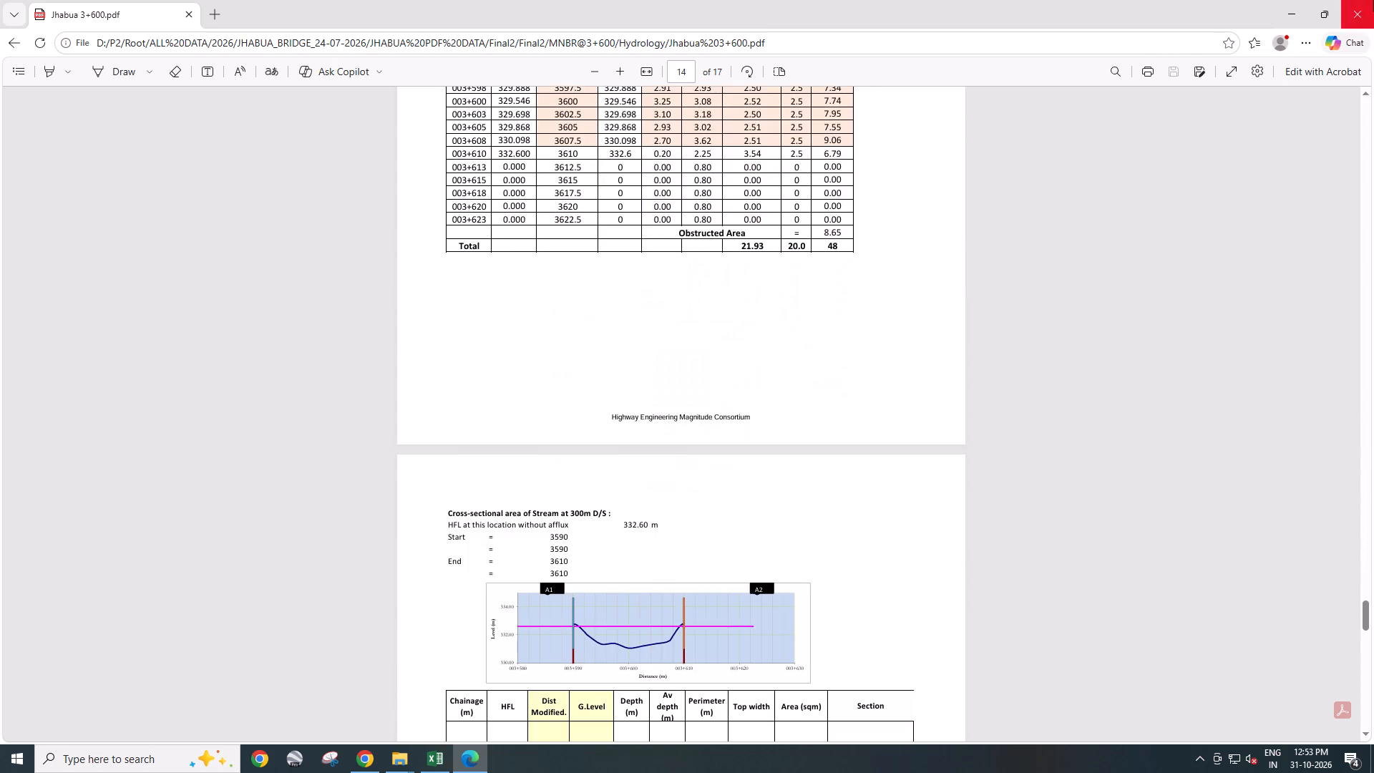
left_click(1373, 0)
Close the Jhabua 3+600 workbook without saving changes.
left_click(1373, 0)
left_click(690, 397)
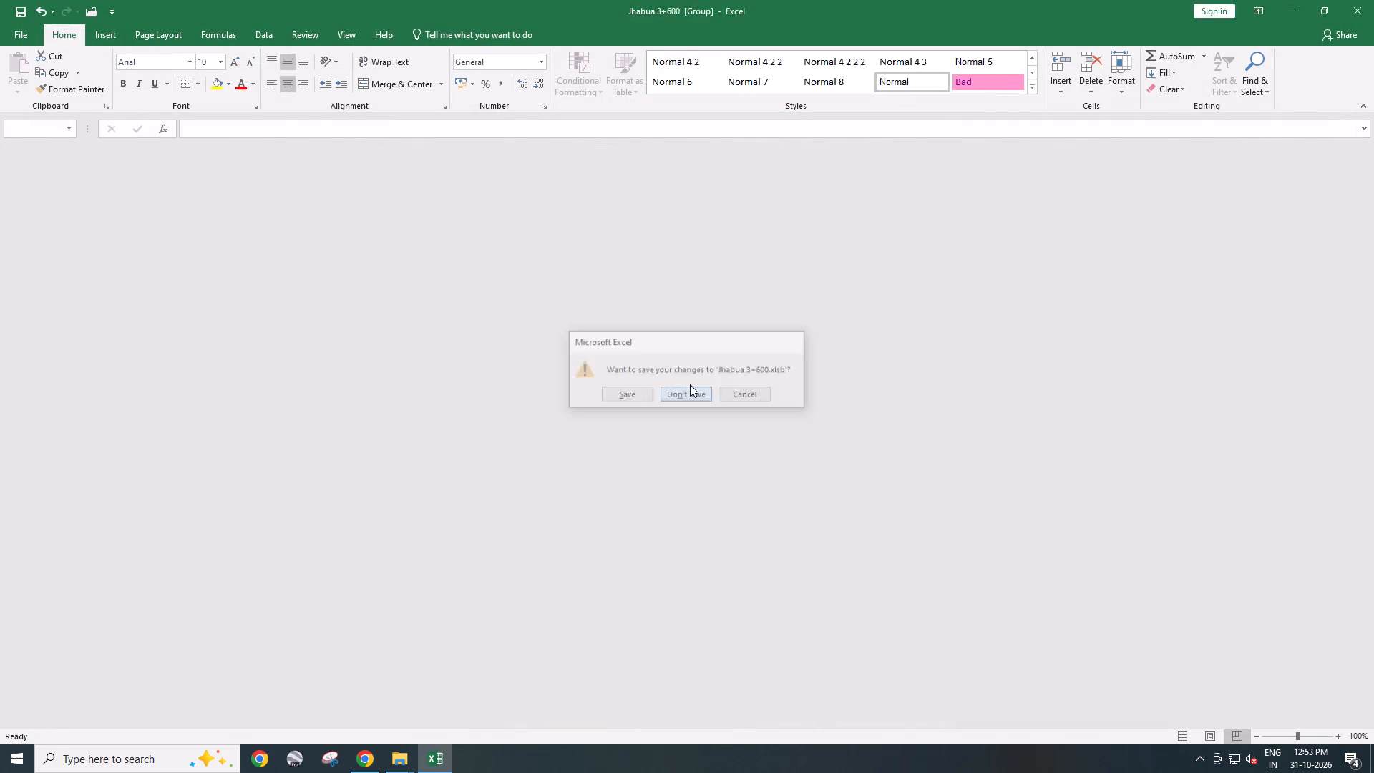
Open the Rama 0+800 workbook from the Hydrology folder of MNBR@800, with editing and macro content enabled.
left_click(633, 110)
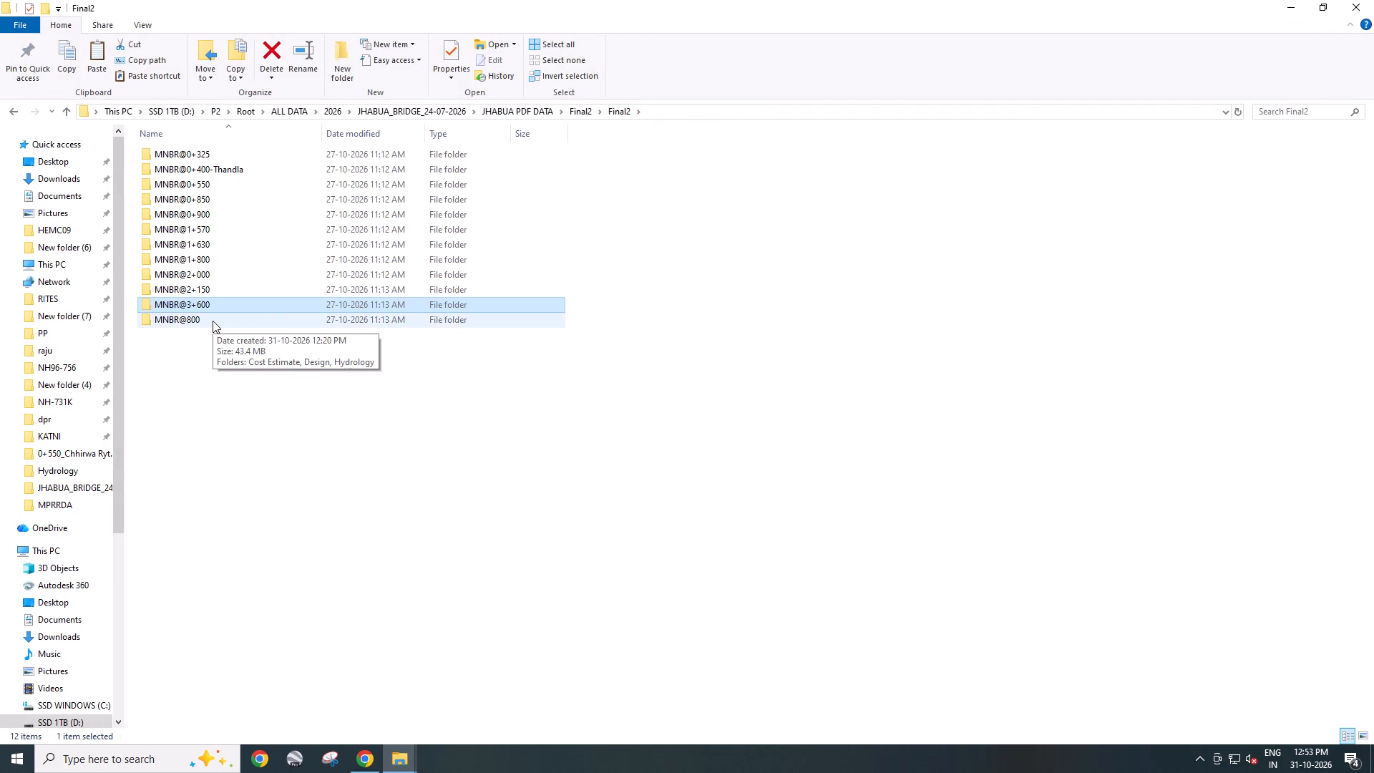
double_click(213, 321)
double_click(202, 190)
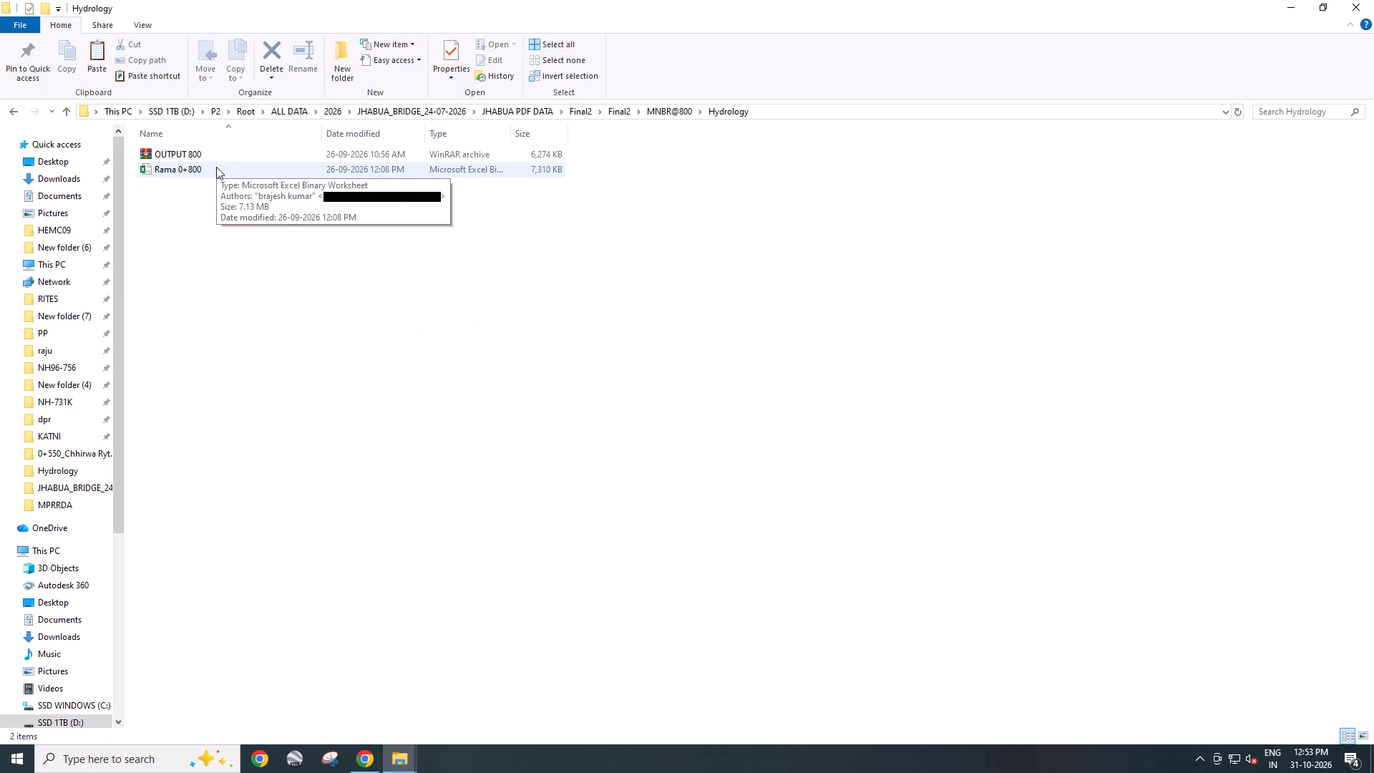
double_click(216, 167)
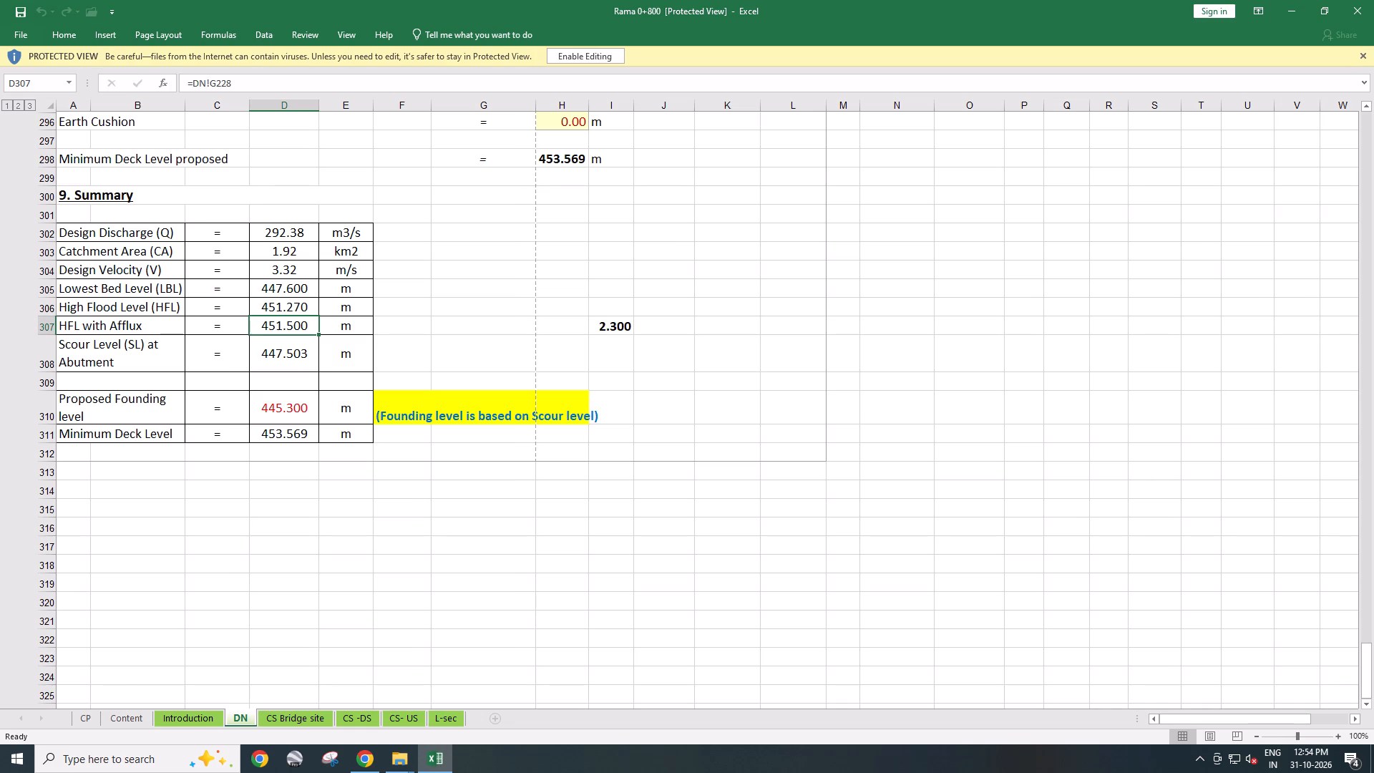
left_click(576, 51)
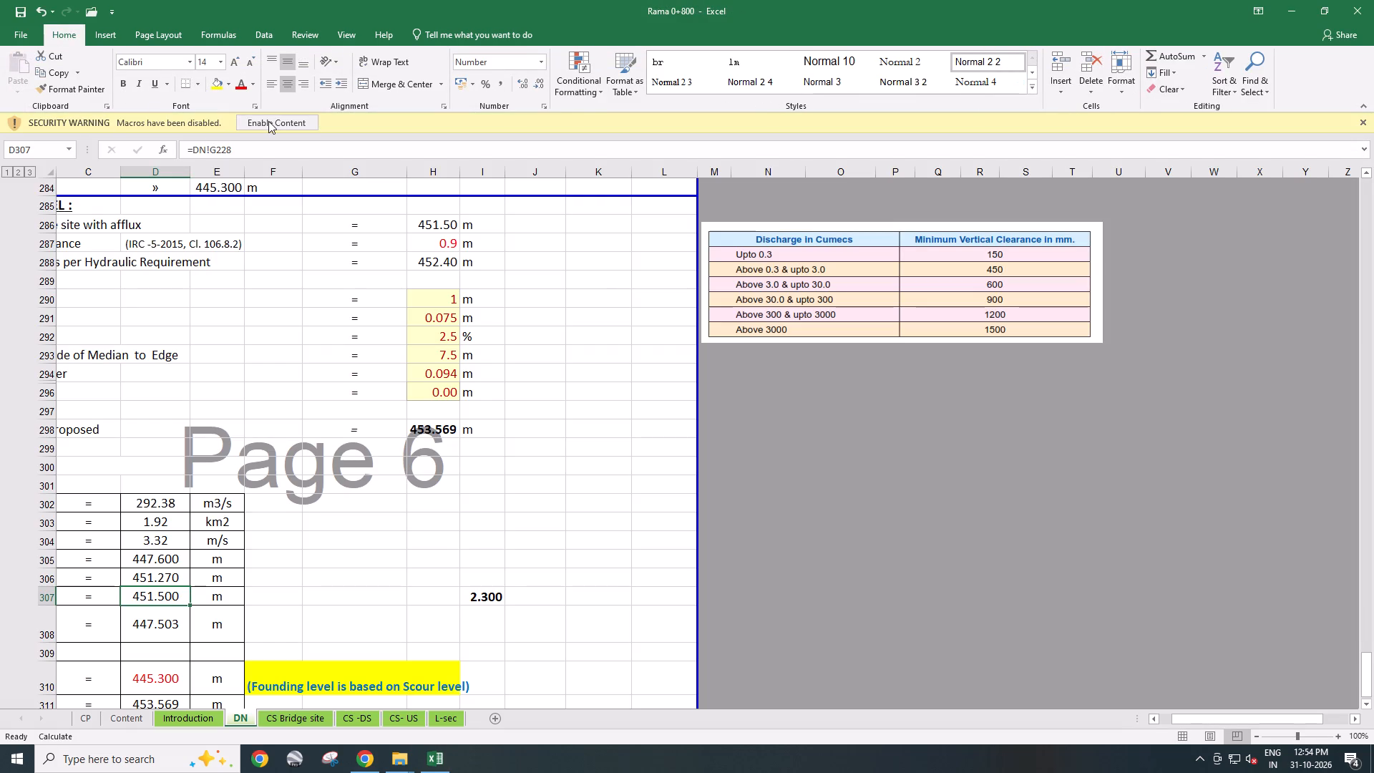
left_click(268, 121)
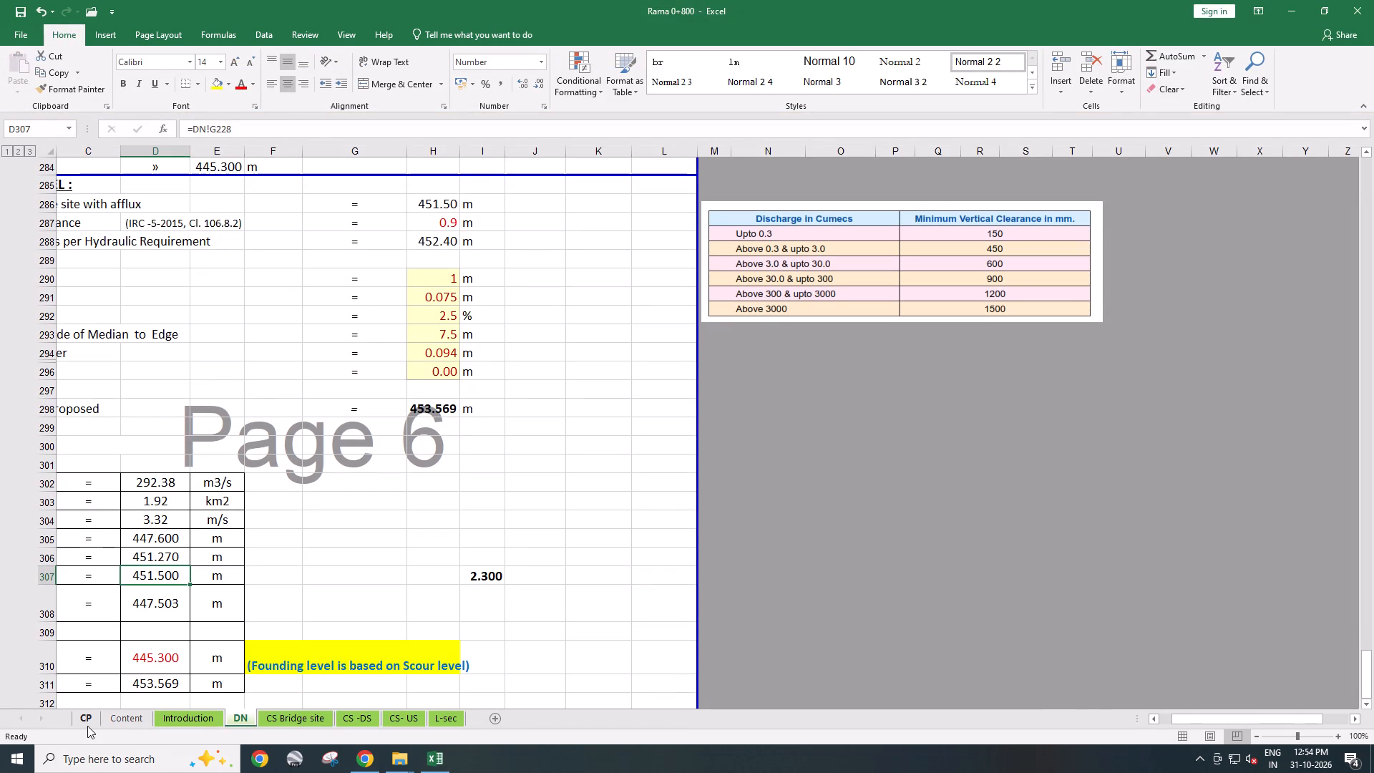
Group all sheets from CP to L-sec and export them as the PDF Rama 0+800 in the MNBR@800 Hydrology folder.
right_click(85, 721, "ctrl")
left_click(119, 718)
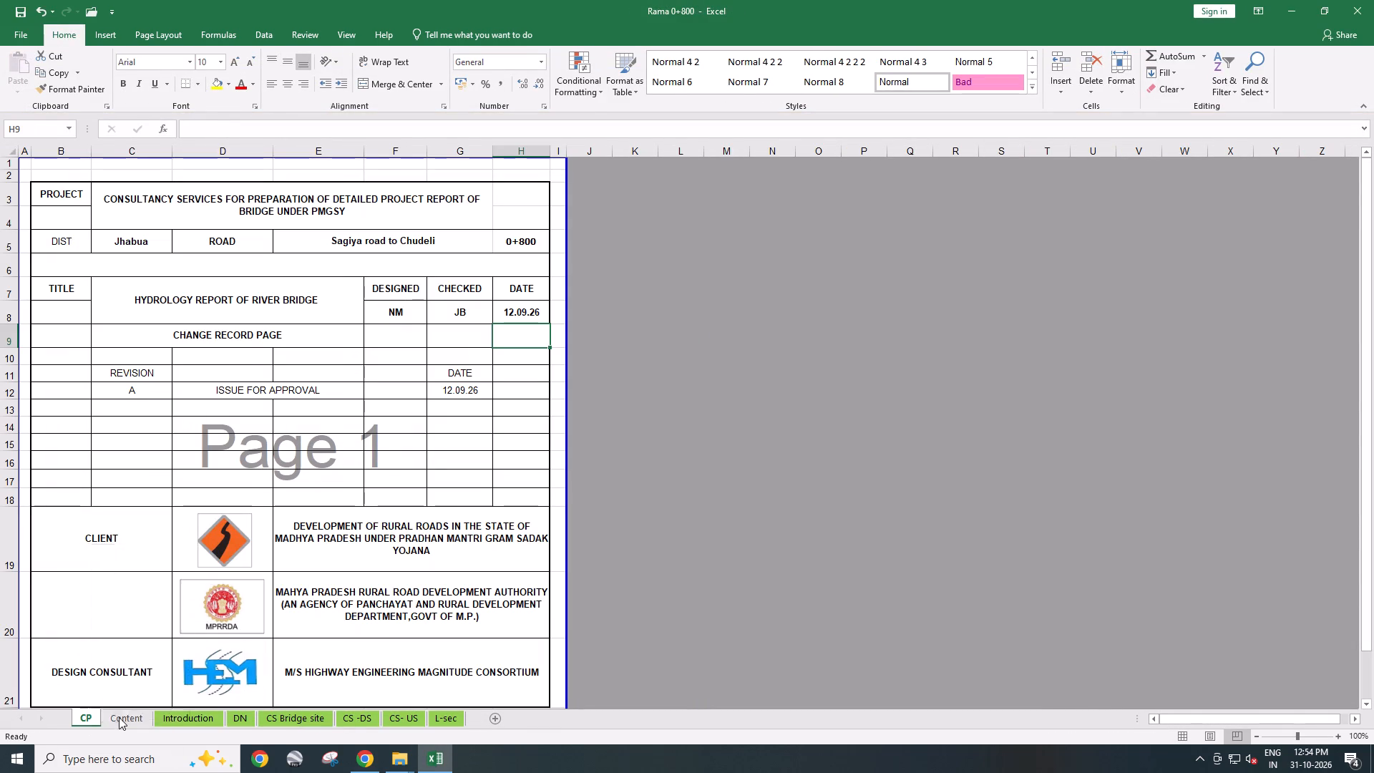
left_click(21, 41)
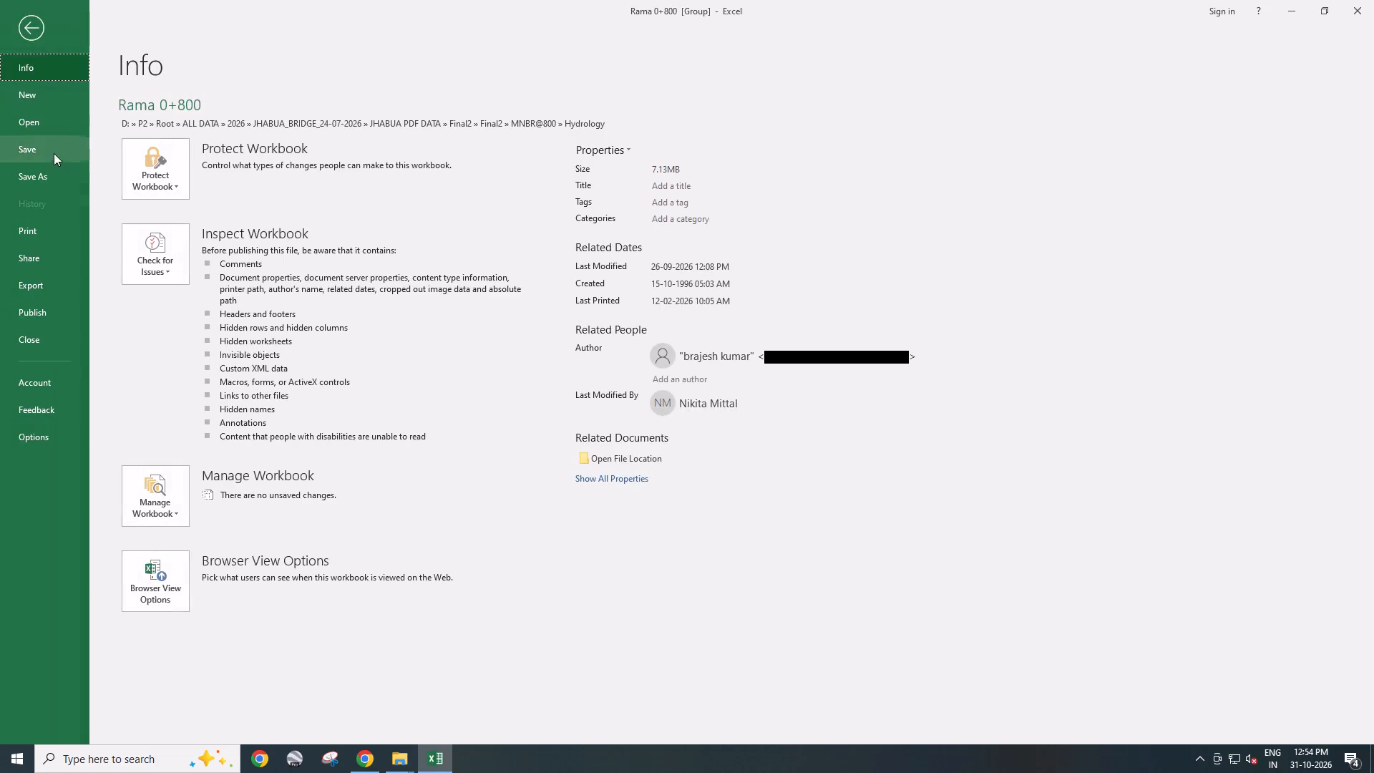
left_click(49, 179)
left_click(158, 272)
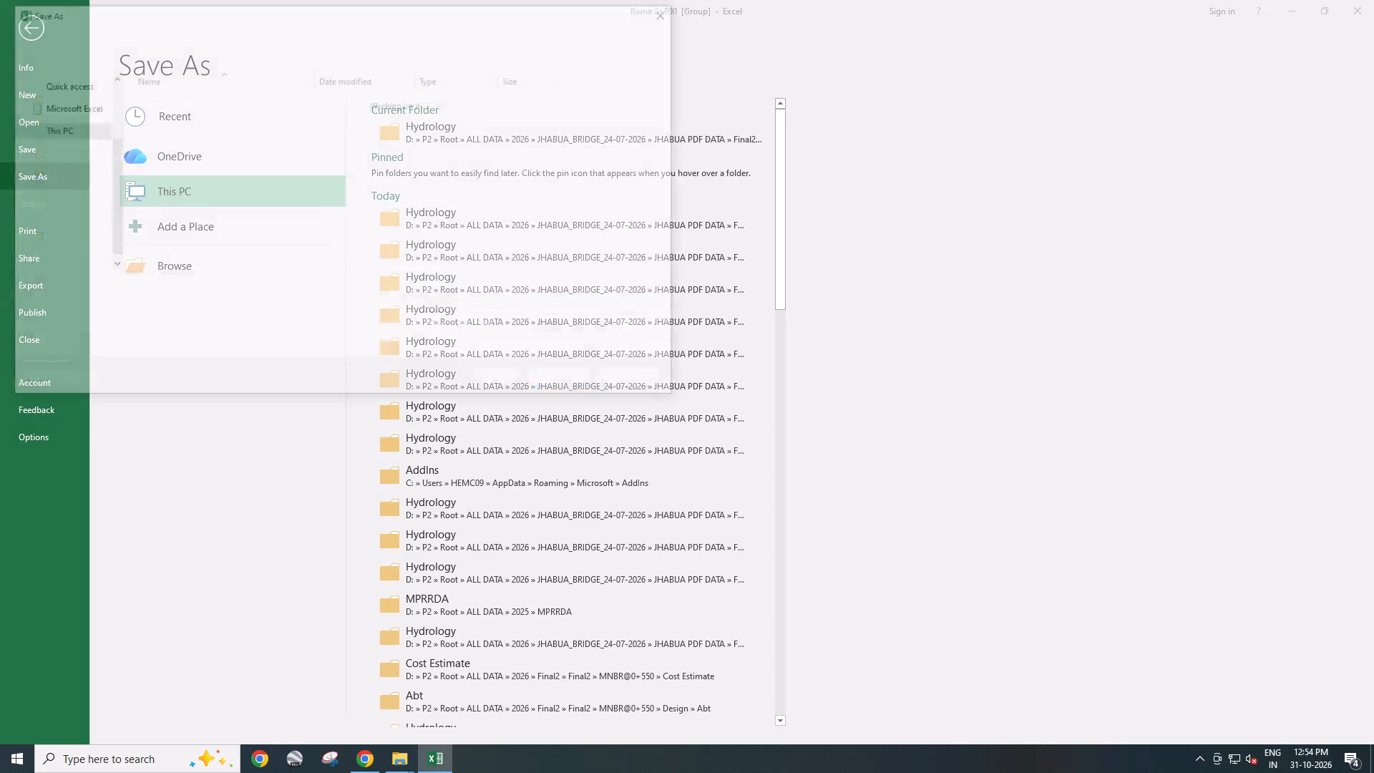
left_click(155, 309)
left_click(109, 585)
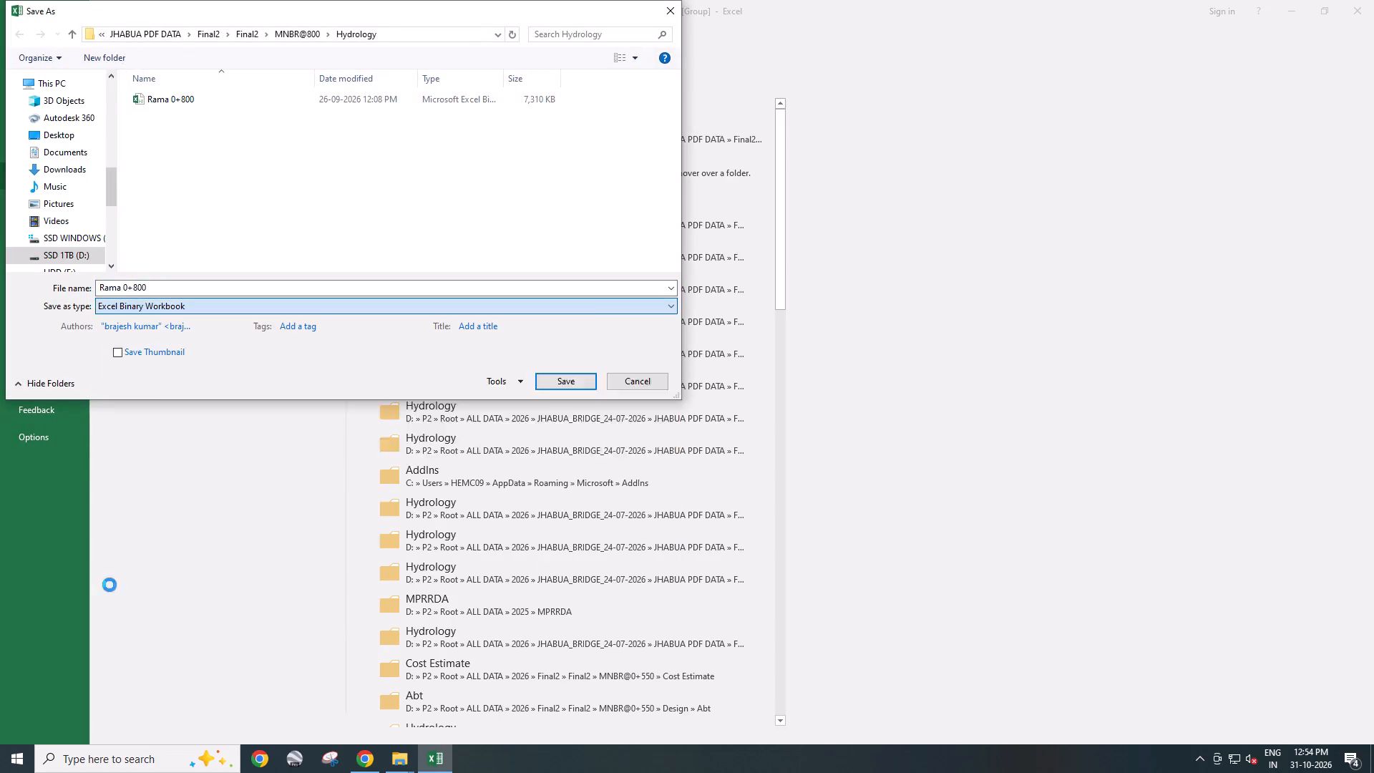
left_click(542, 444)
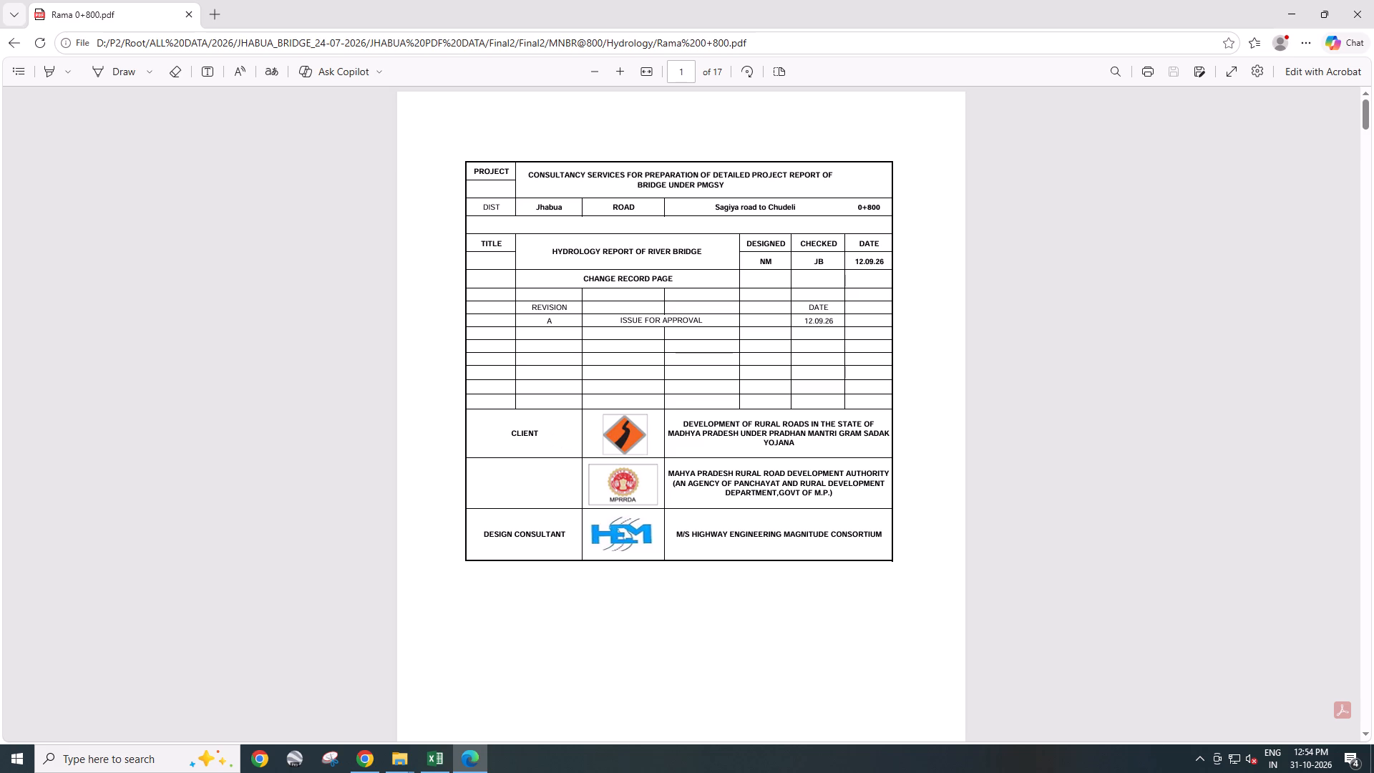
Review the exported Rama 0+800 PDF from the cover page through the average slope page, and close it.
scroll(716, 439, "down", 13)
scroll(713, 434, "down", 20)
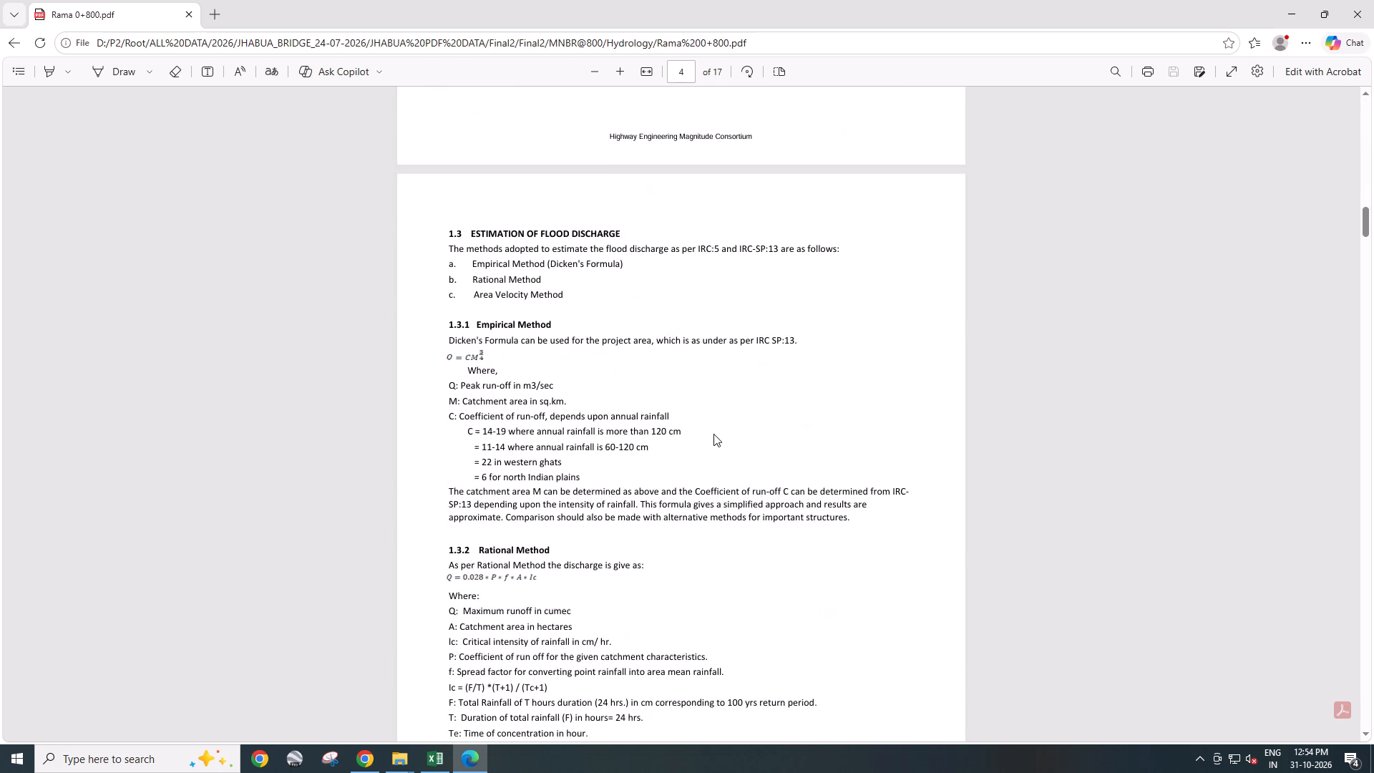
scroll(713, 434, "down", 20)
scroll(713, 434, "down", 10)
scroll(718, 419, "up", 1)
scroll(718, 419, "down", 9)
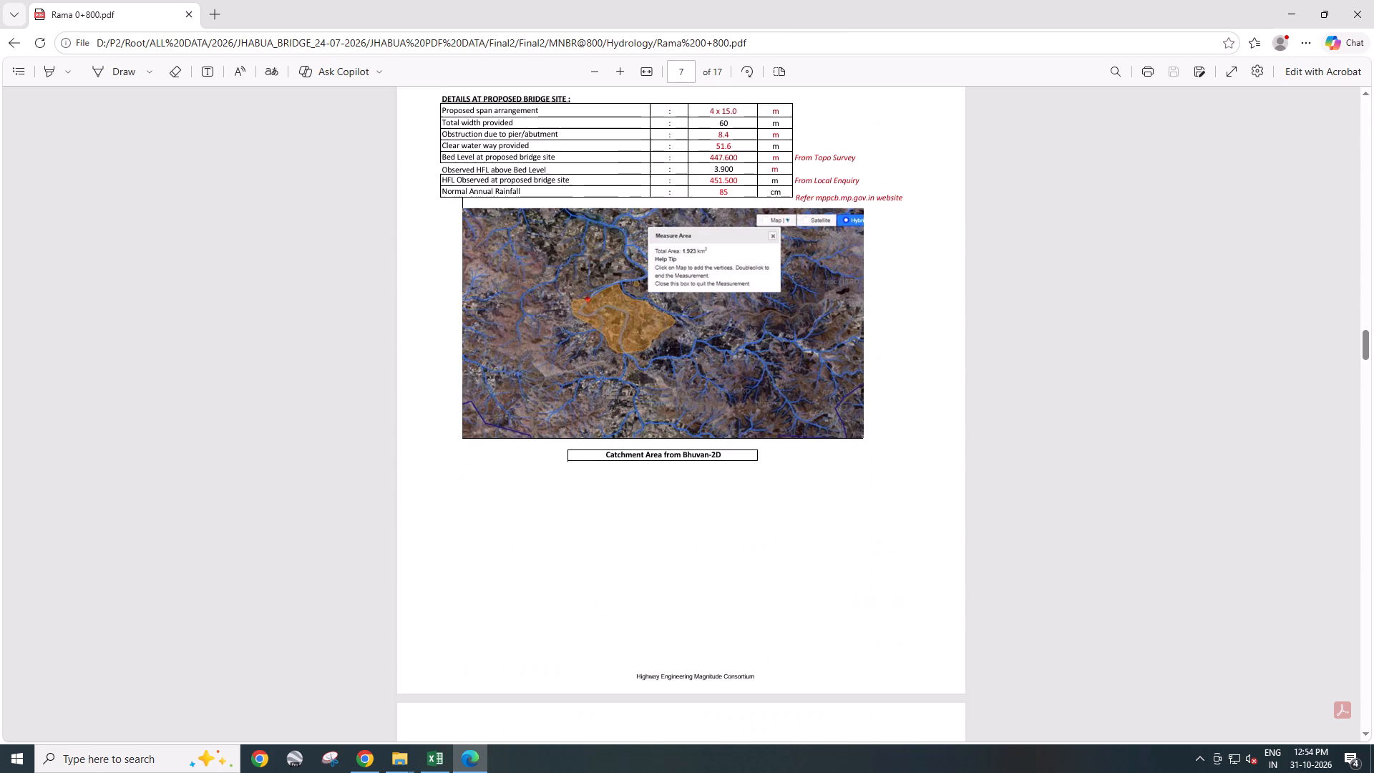
scroll(718, 418, "down", 20)
scroll(718, 418, "down", 15)
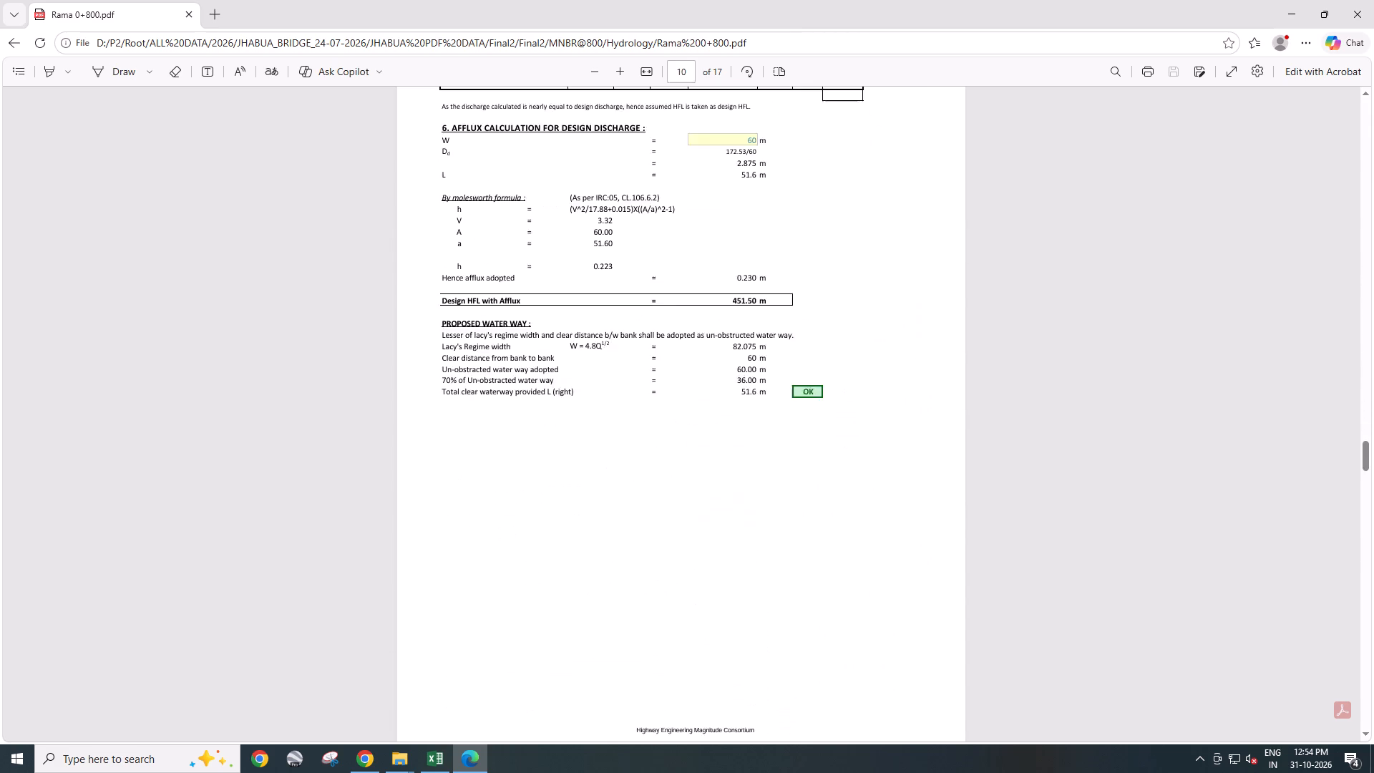
scroll(718, 418, "down", 20)
scroll(718, 418, "down", 20)
scroll(718, 418, "up", 1)
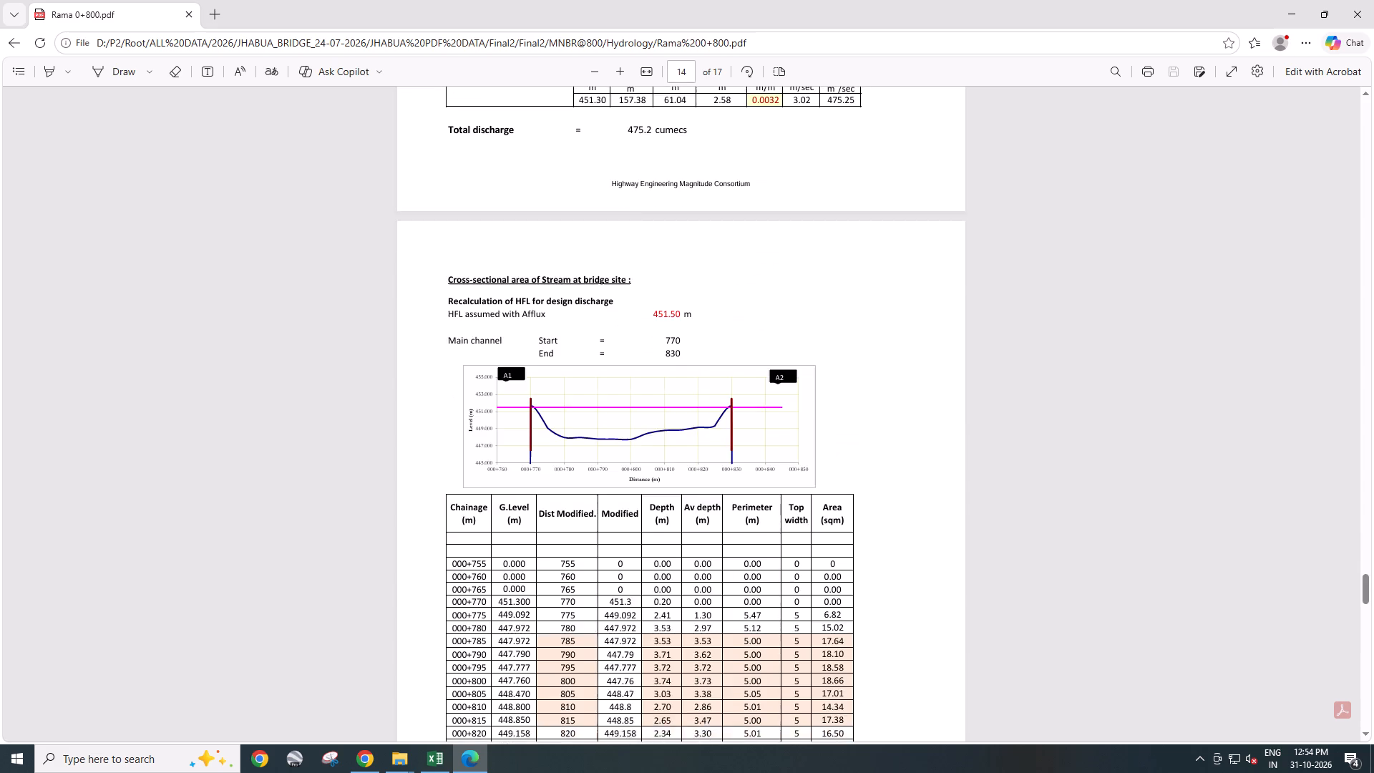
scroll(718, 418, "down", 20)
scroll(718, 418, "down", 2)
scroll(719, 417, "up", 1)
scroll(719, 417, "down", 20)
scroll(719, 417, "down", 5)
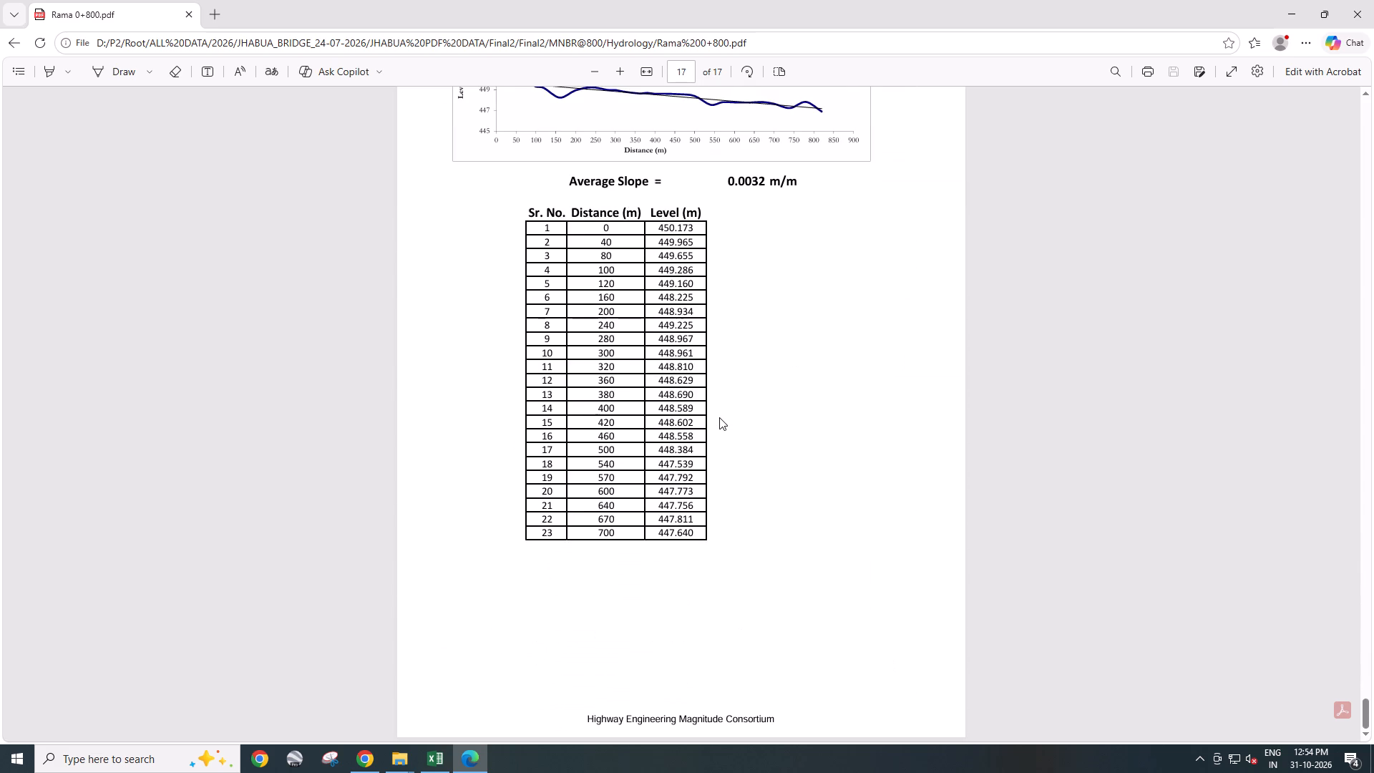
scroll(719, 417, "down", 2)
left_click(1356, 16)
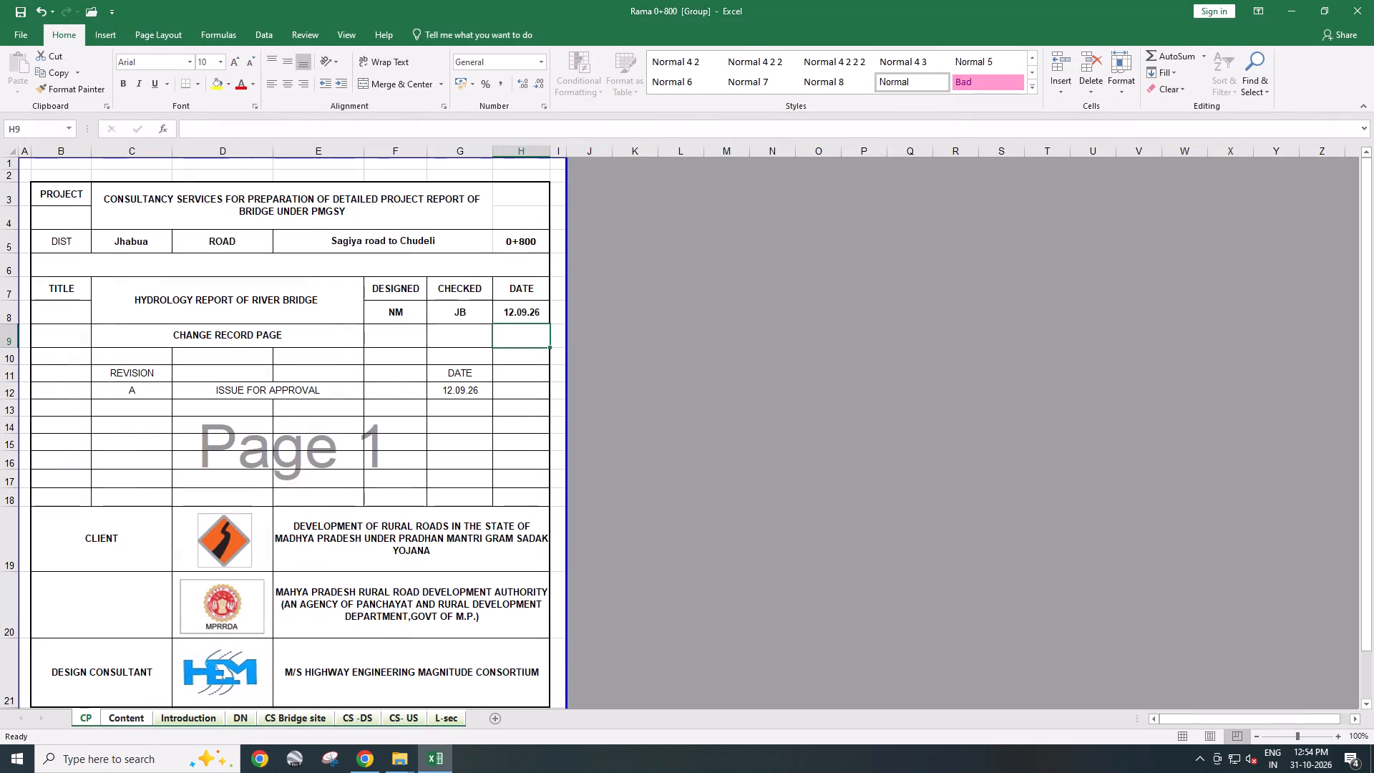
Close the Rama 0+800 workbook without saving changes.
left_click(1359, 16)
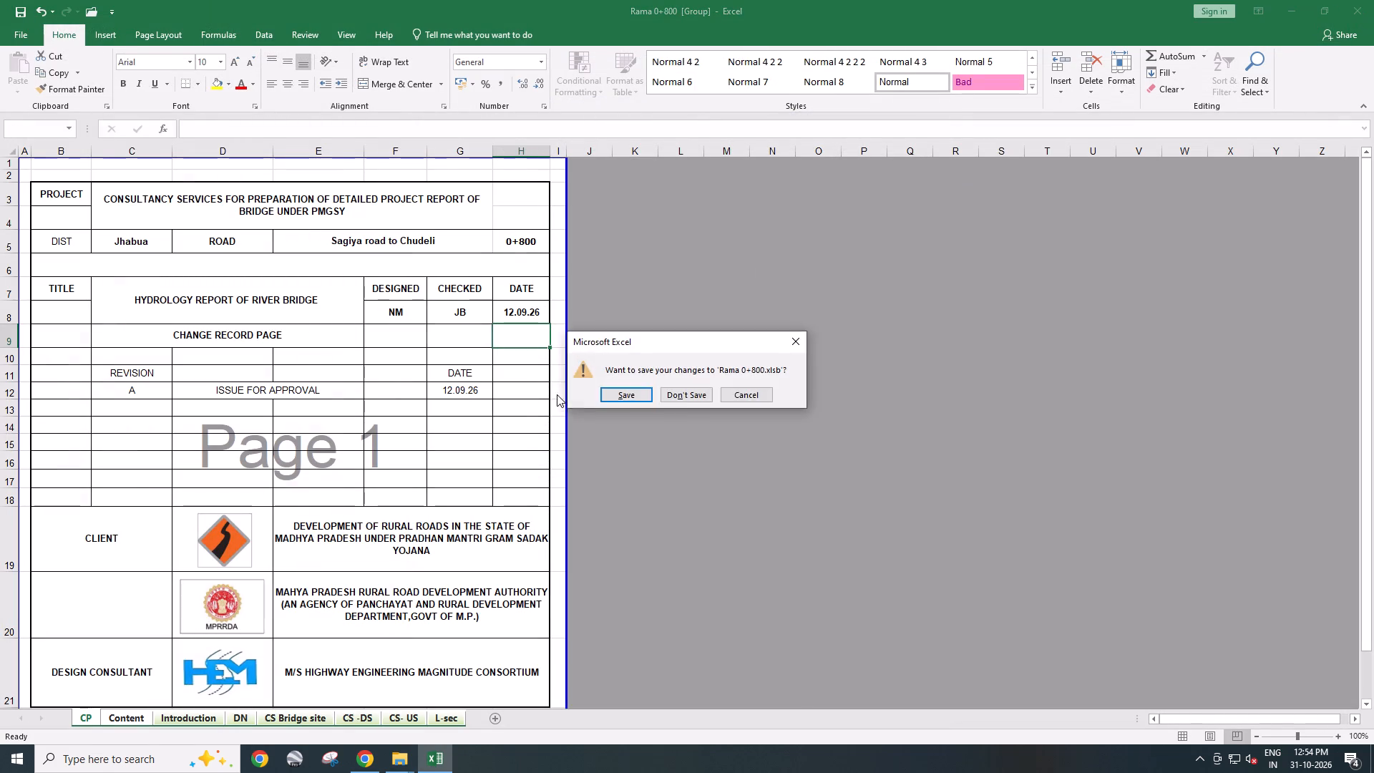
left_click(684, 400)
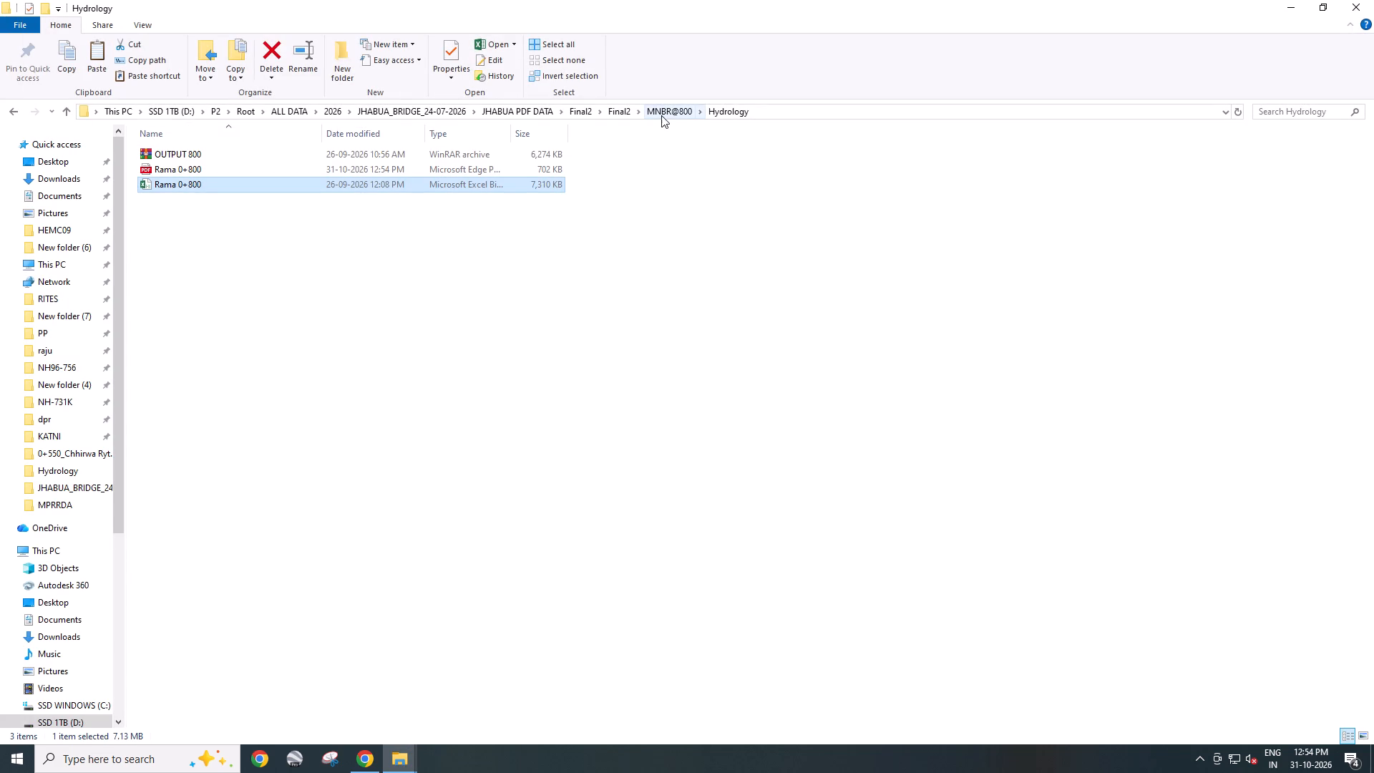
Look through the MNBR@0+325 and MNBR@0+400-Thandla folders in Final2, including their Hydrology output and Cost Estimate subfolders.
left_click(661, 115)
left_click(623, 112)
left_click(577, 115)
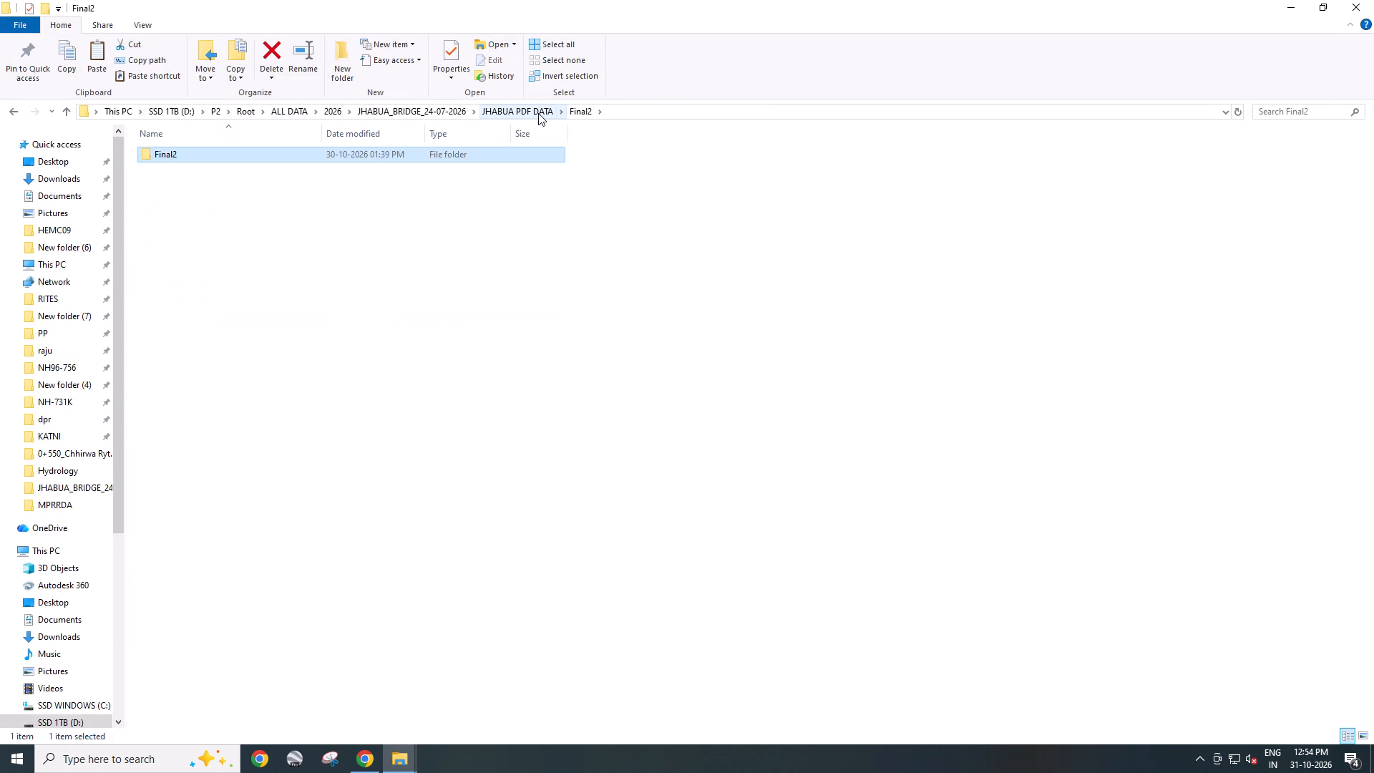
left_click(538, 113)
triple_click(160, 157)
left_click(160, 157)
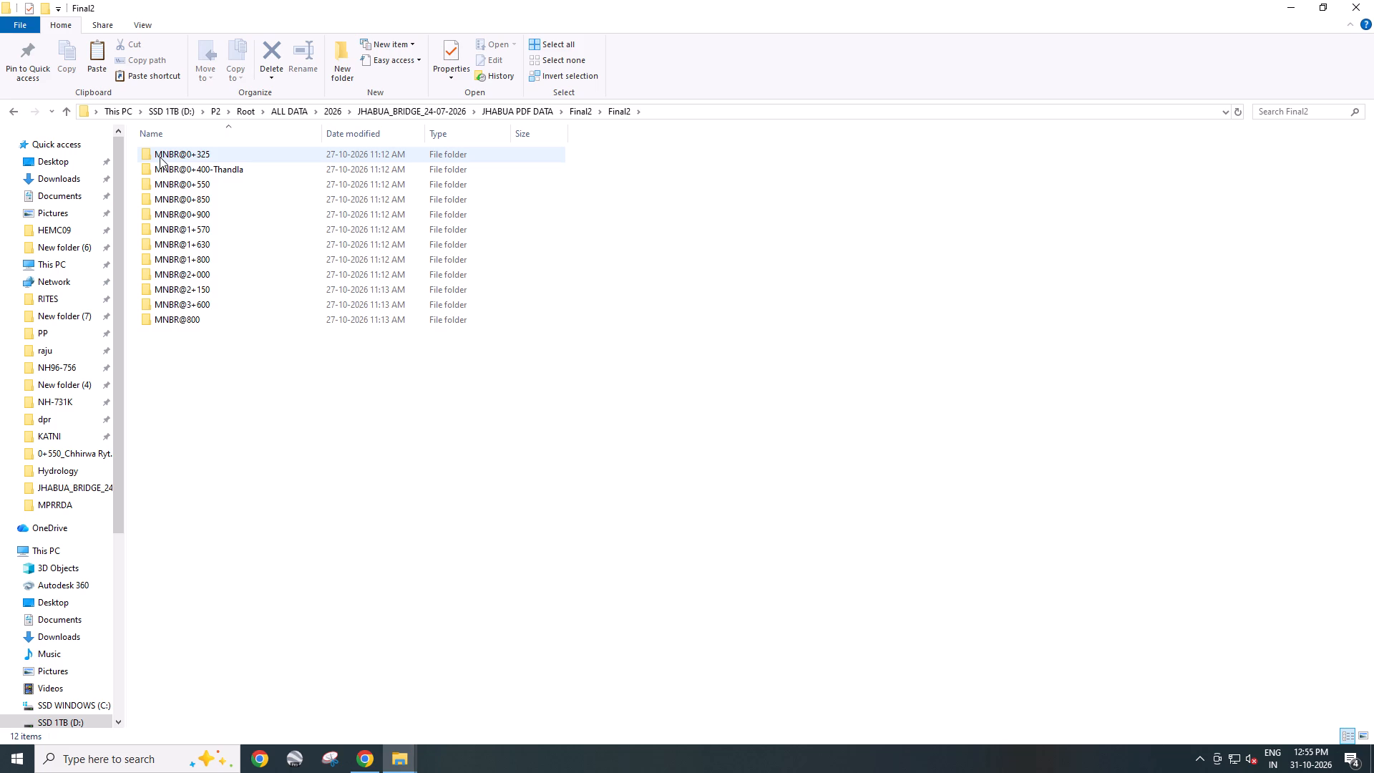
double_click(225, 154)
double_click(225, 154)
double_click(225, 154)
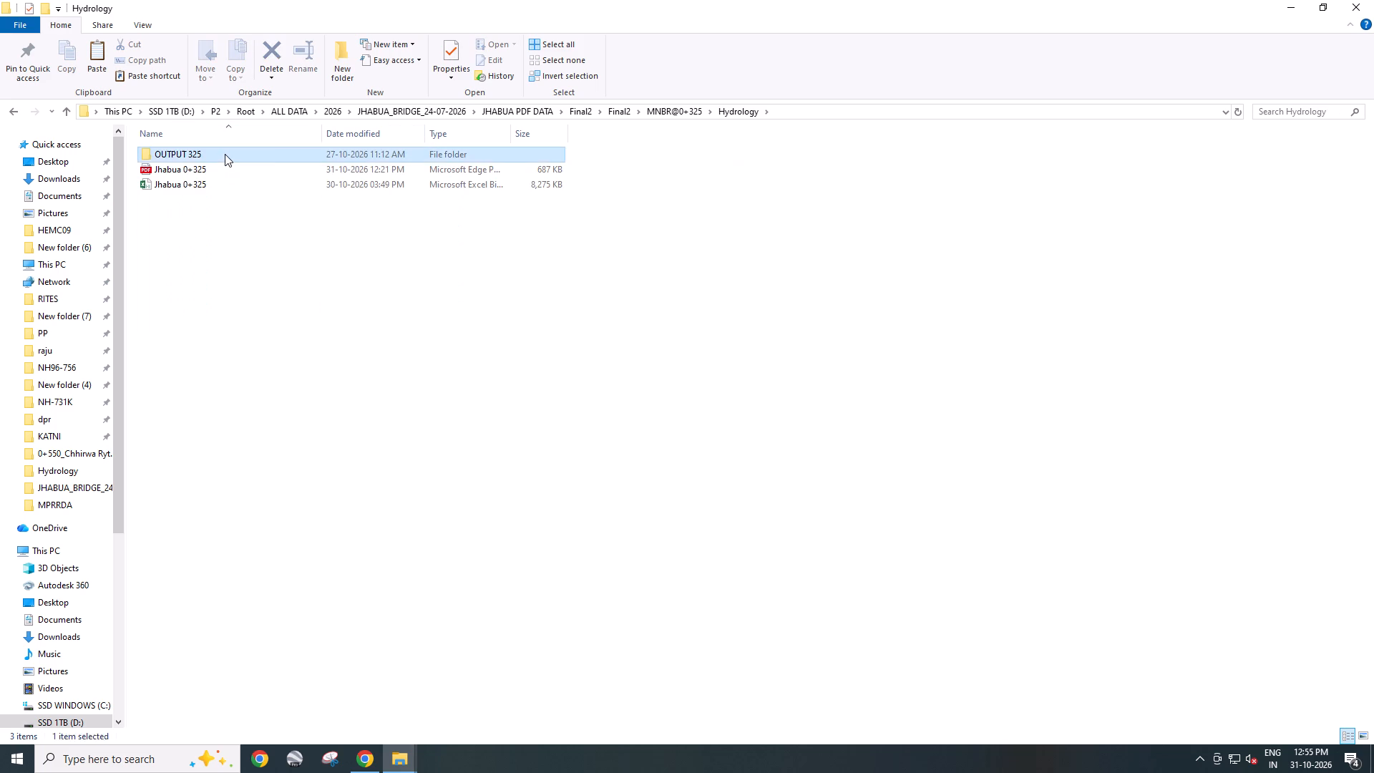
double_click(225, 154)
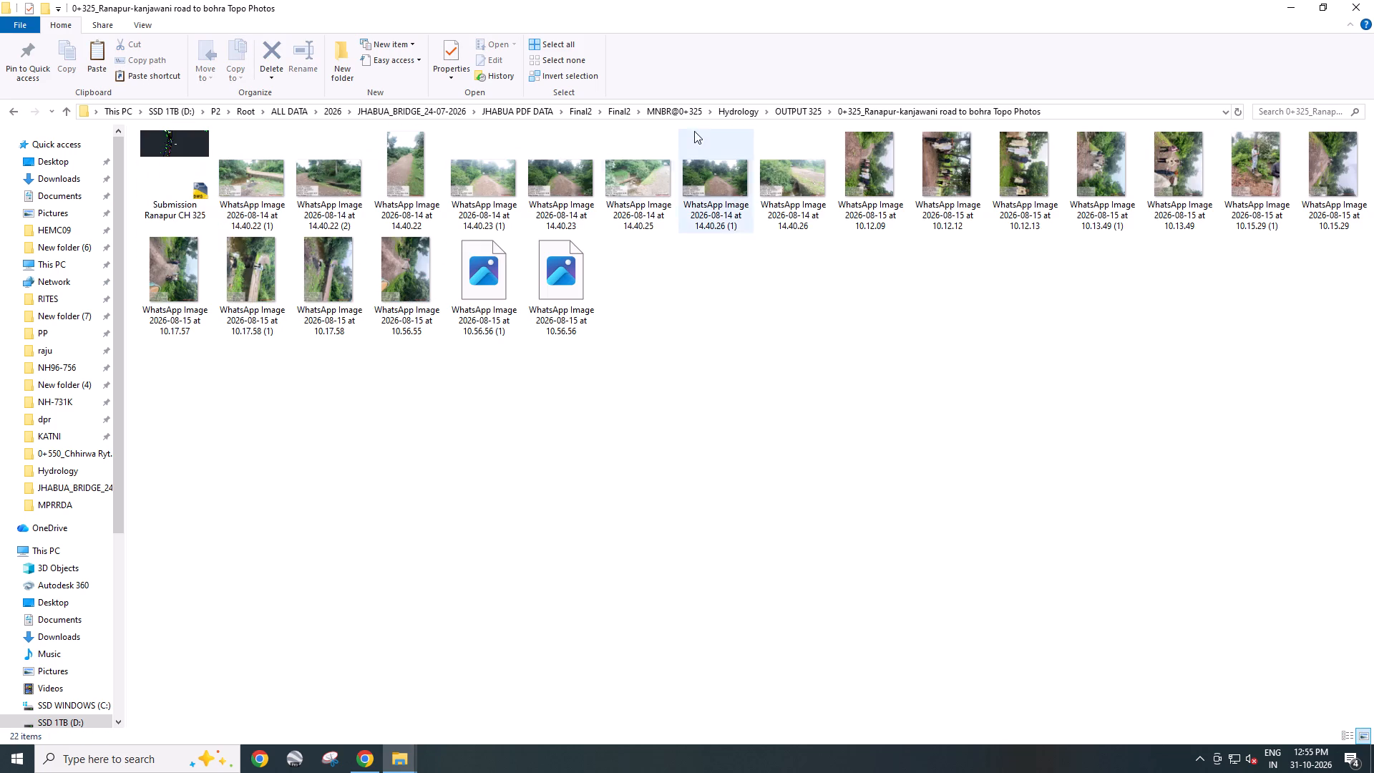
left_click(807, 108)
left_click(678, 109)
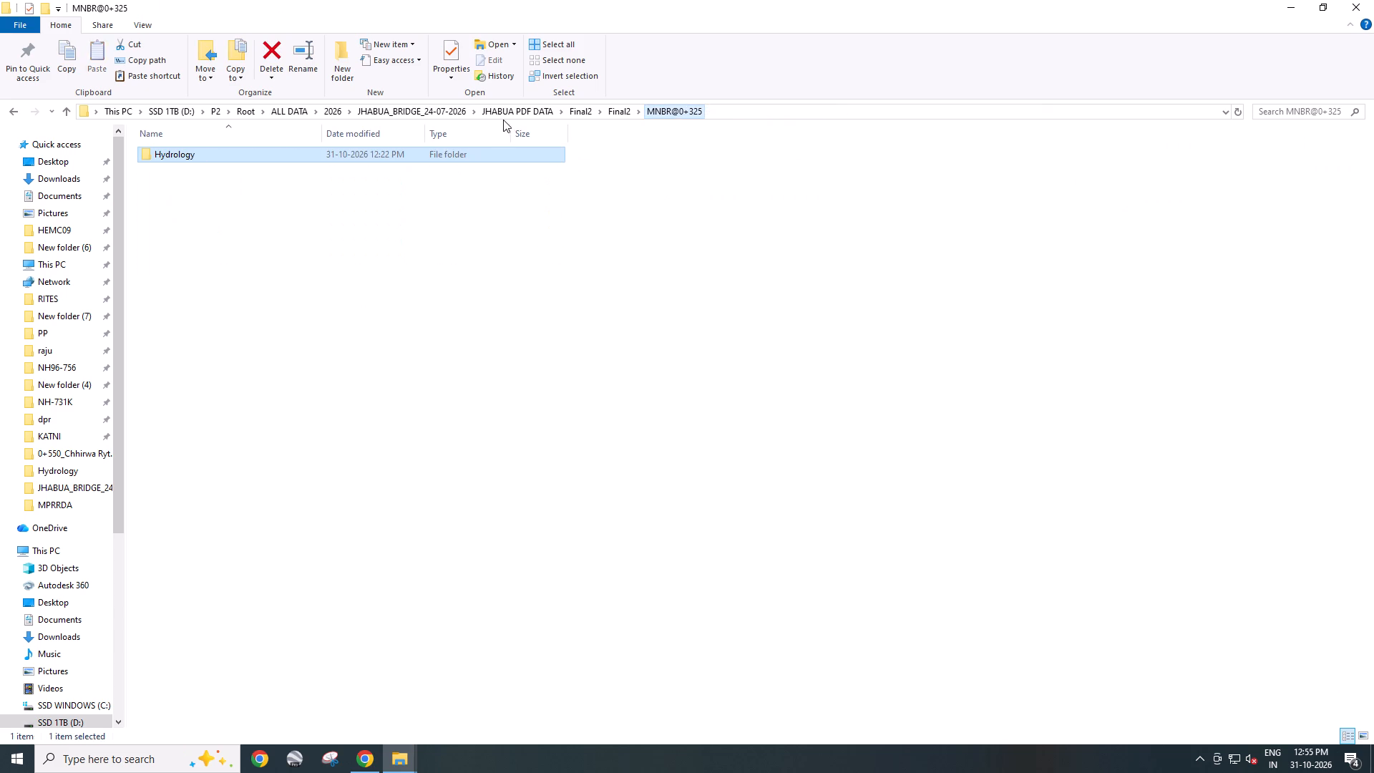
left_click(625, 112)
double_click(246, 166)
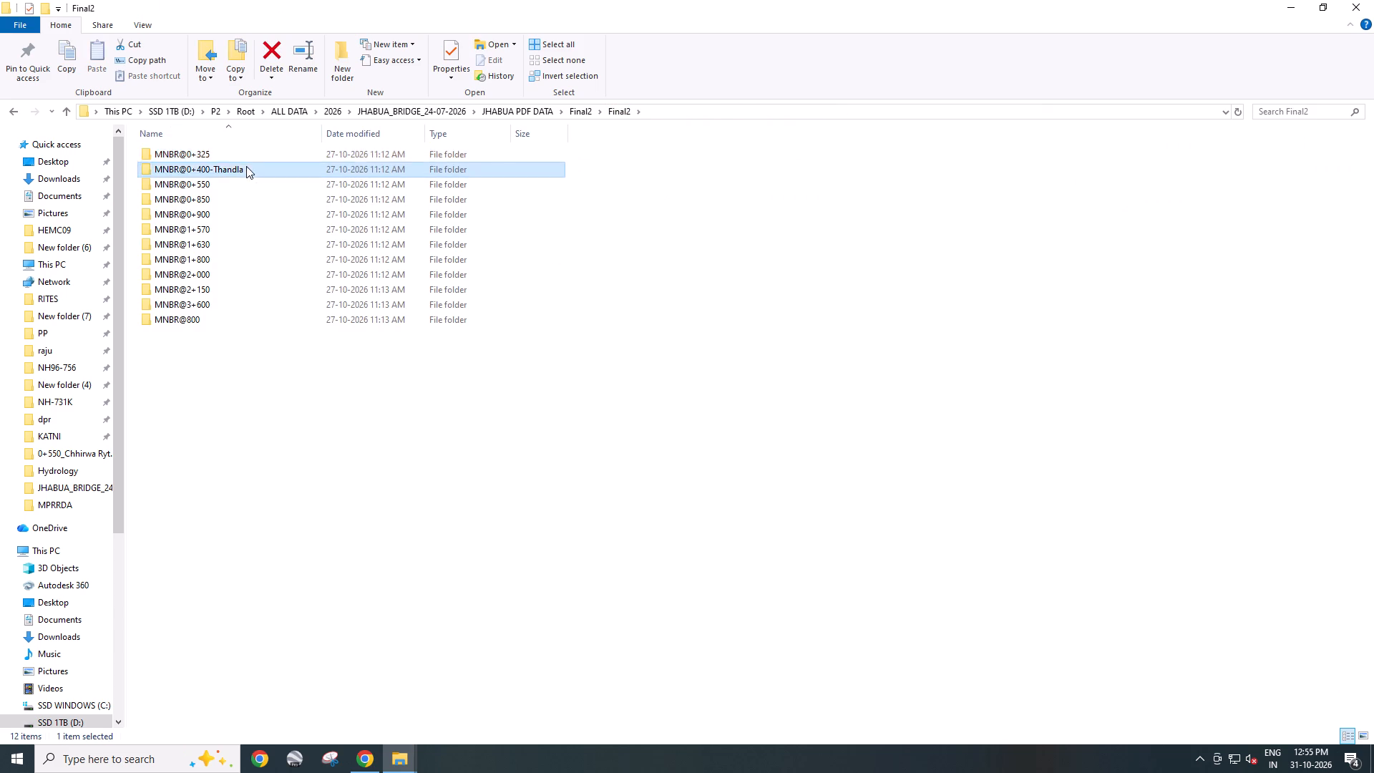
double_click(227, 155)
left_click(694, 112)
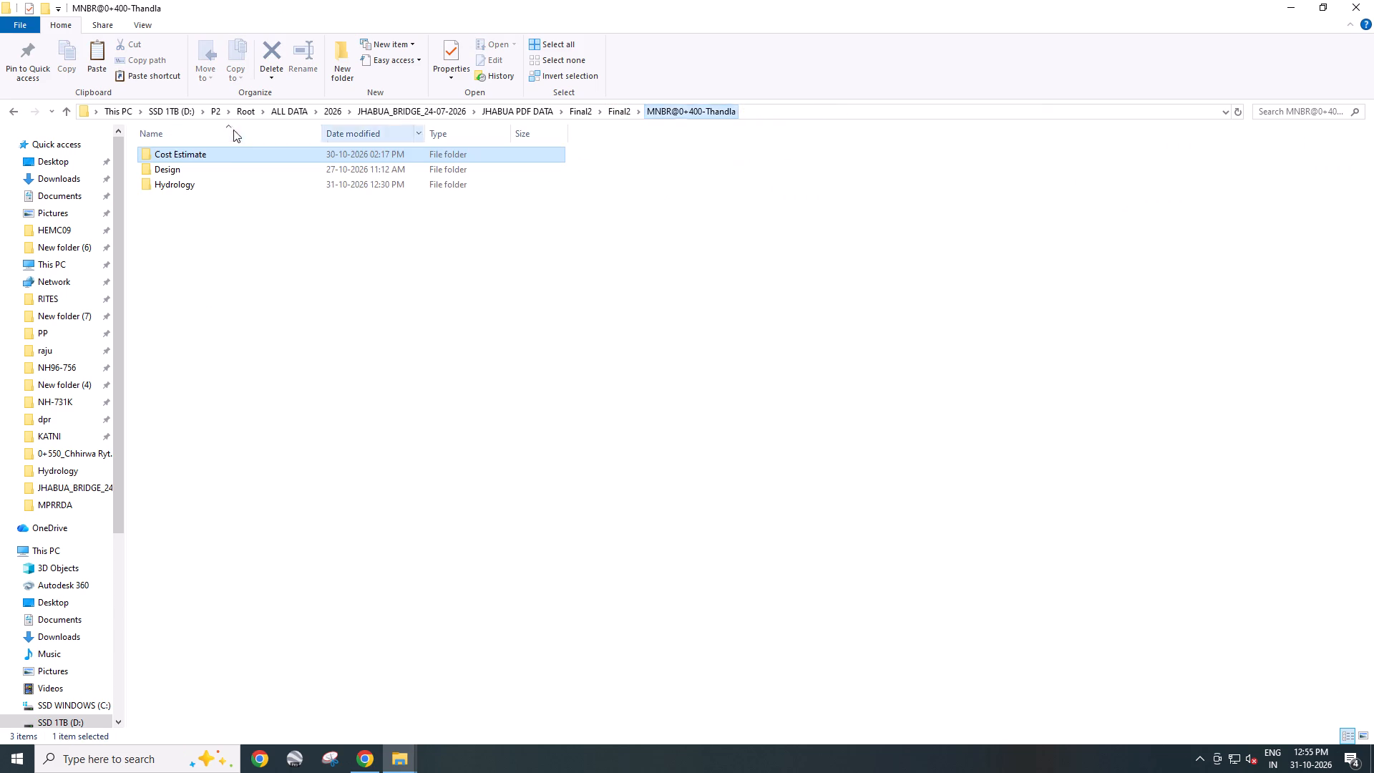
left_click(619, 115)
double_click(180, 150)
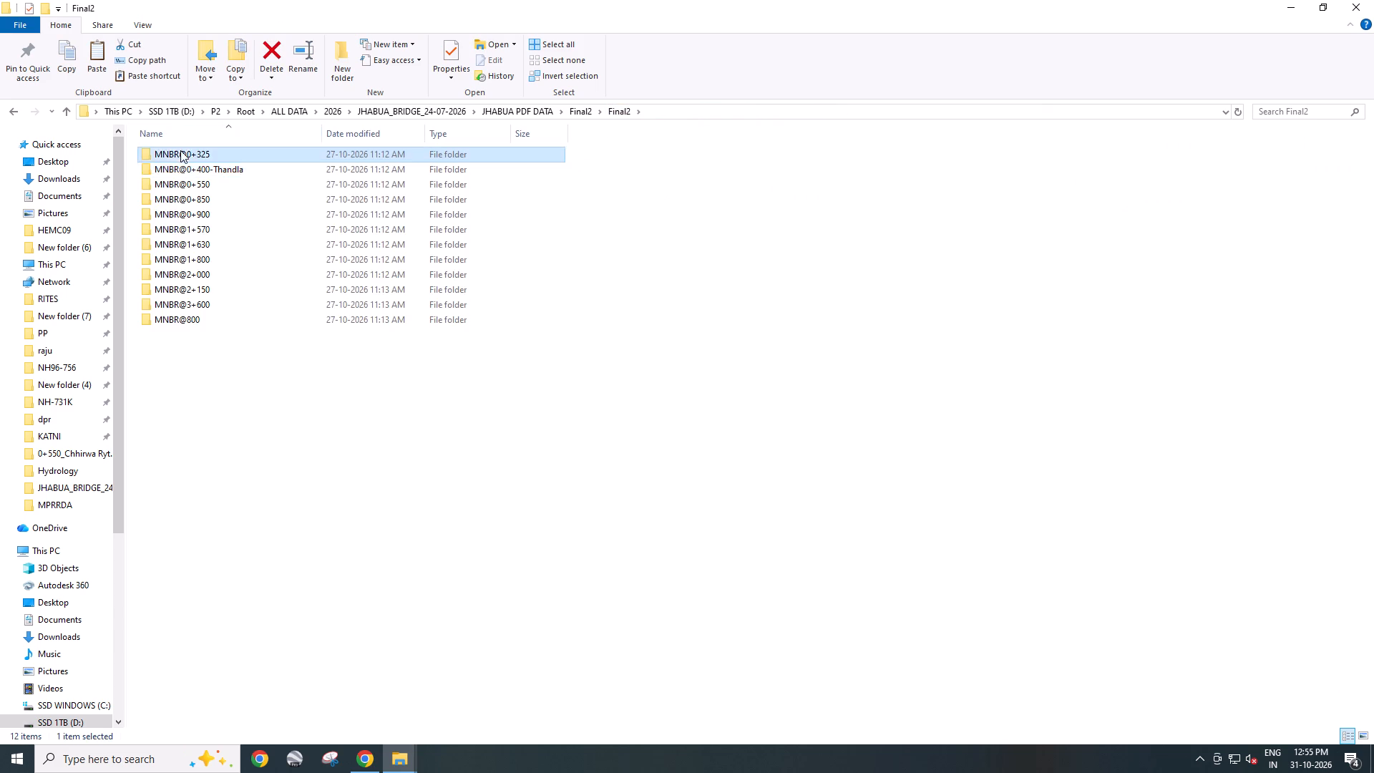
left_click(626, 112)
double_click(283, 170)
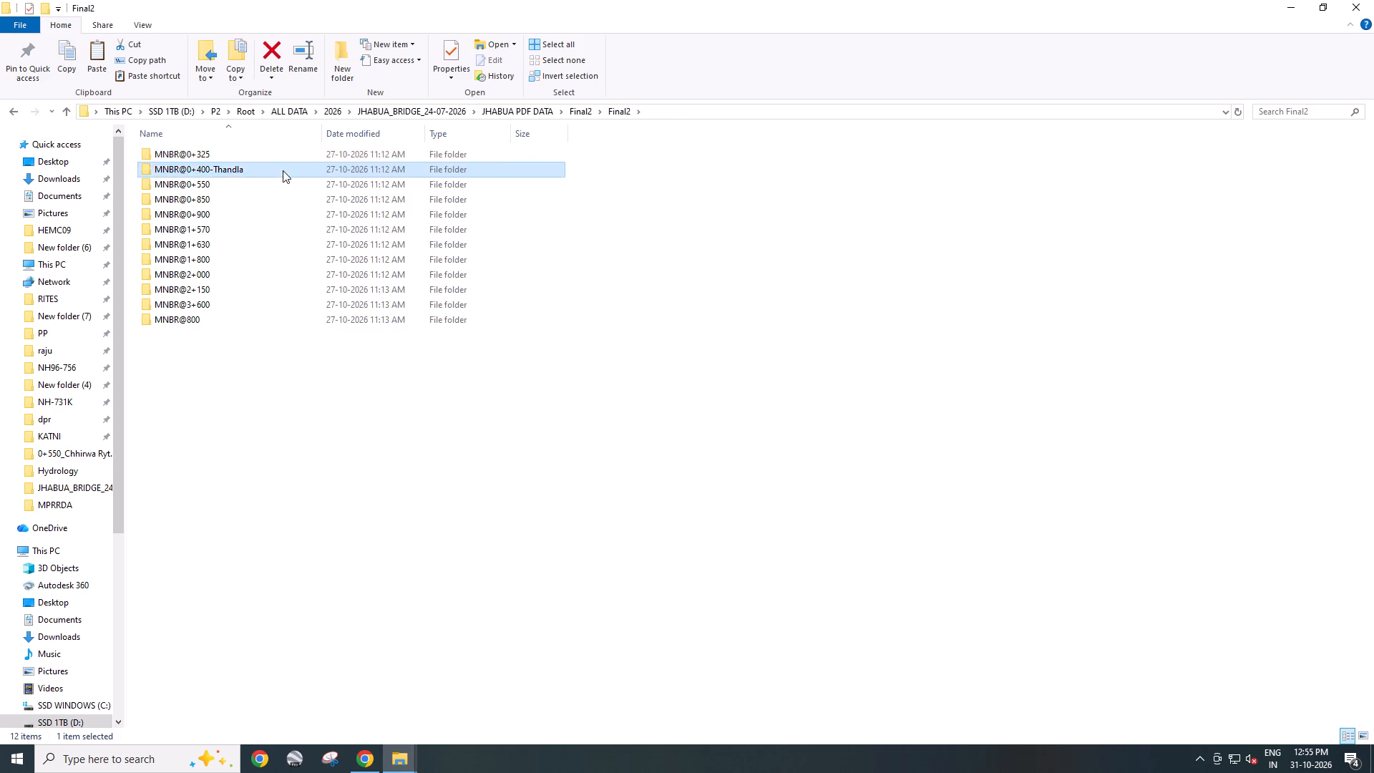
double_click(183, 160)
left_click(678, 113)
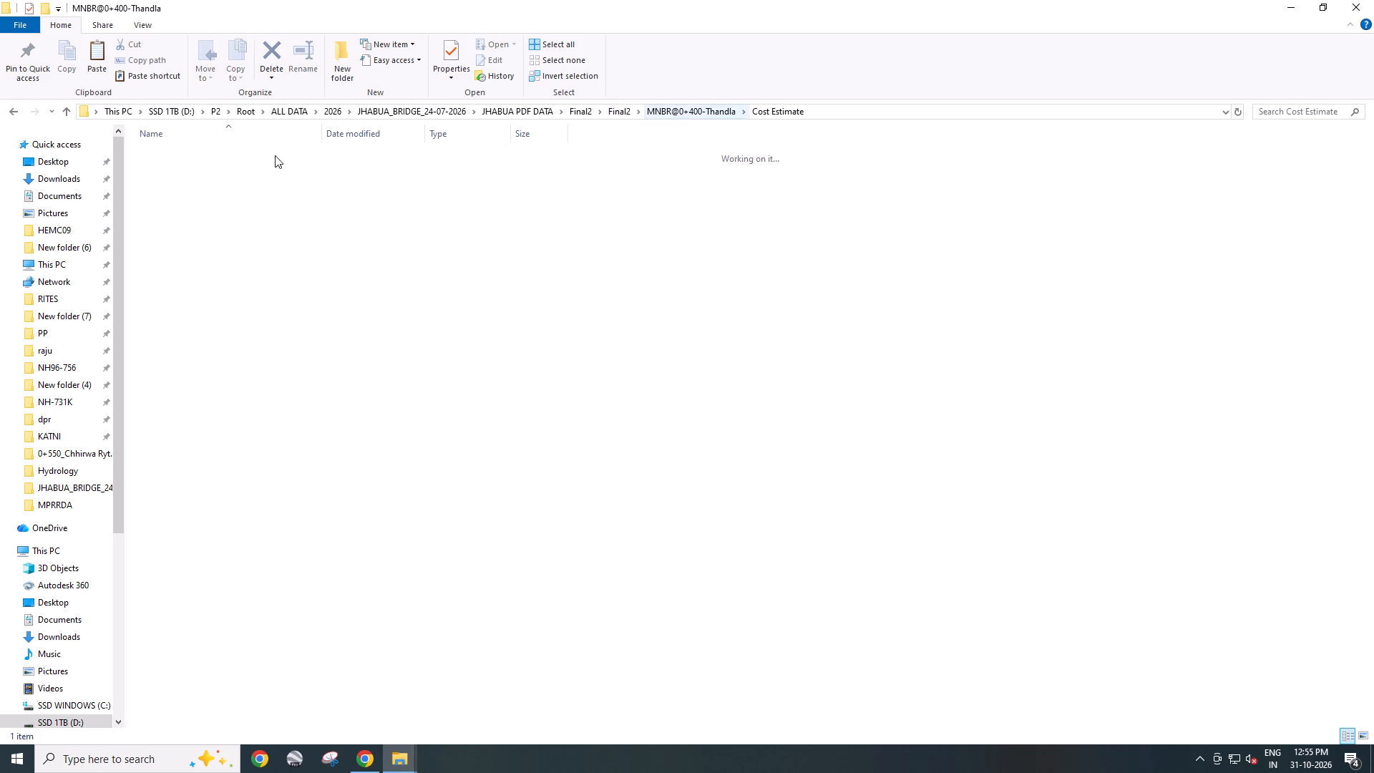
Open the Design of Abutment- 0+400-Thandla workbook from Design > Abt of MNBR@0+400-Thandla, with editing and macro content enabled.
double_click(198, 167)
double_click(236, 160)
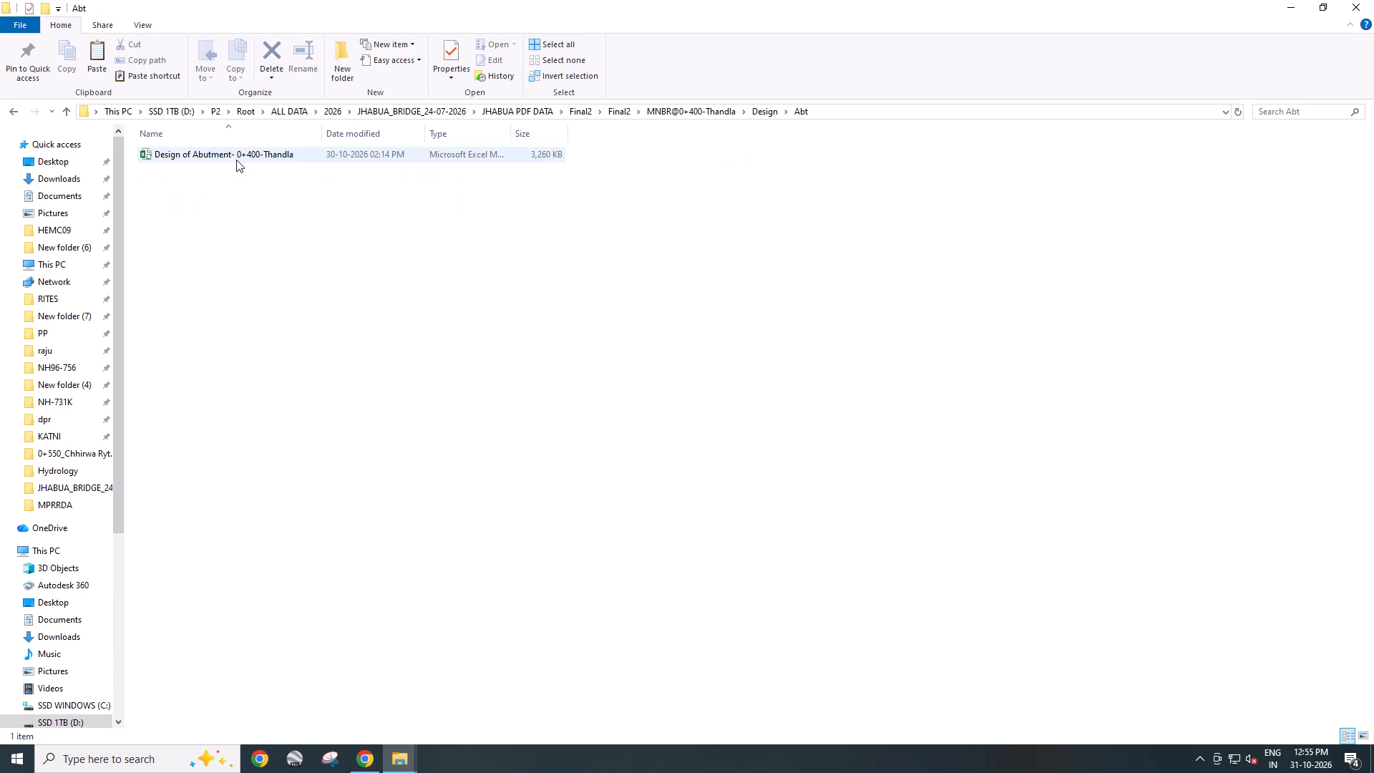
double_click(236, 160)
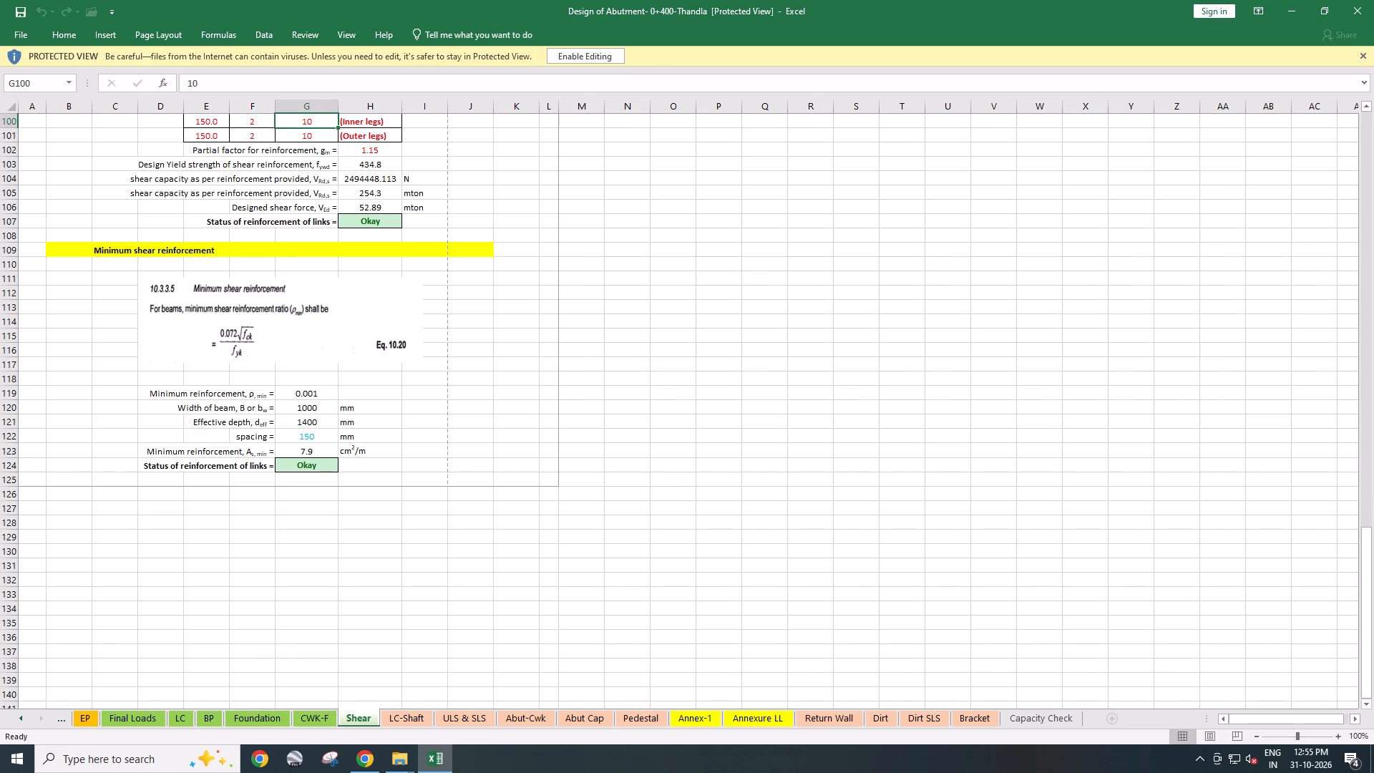
left_click(589, 56)
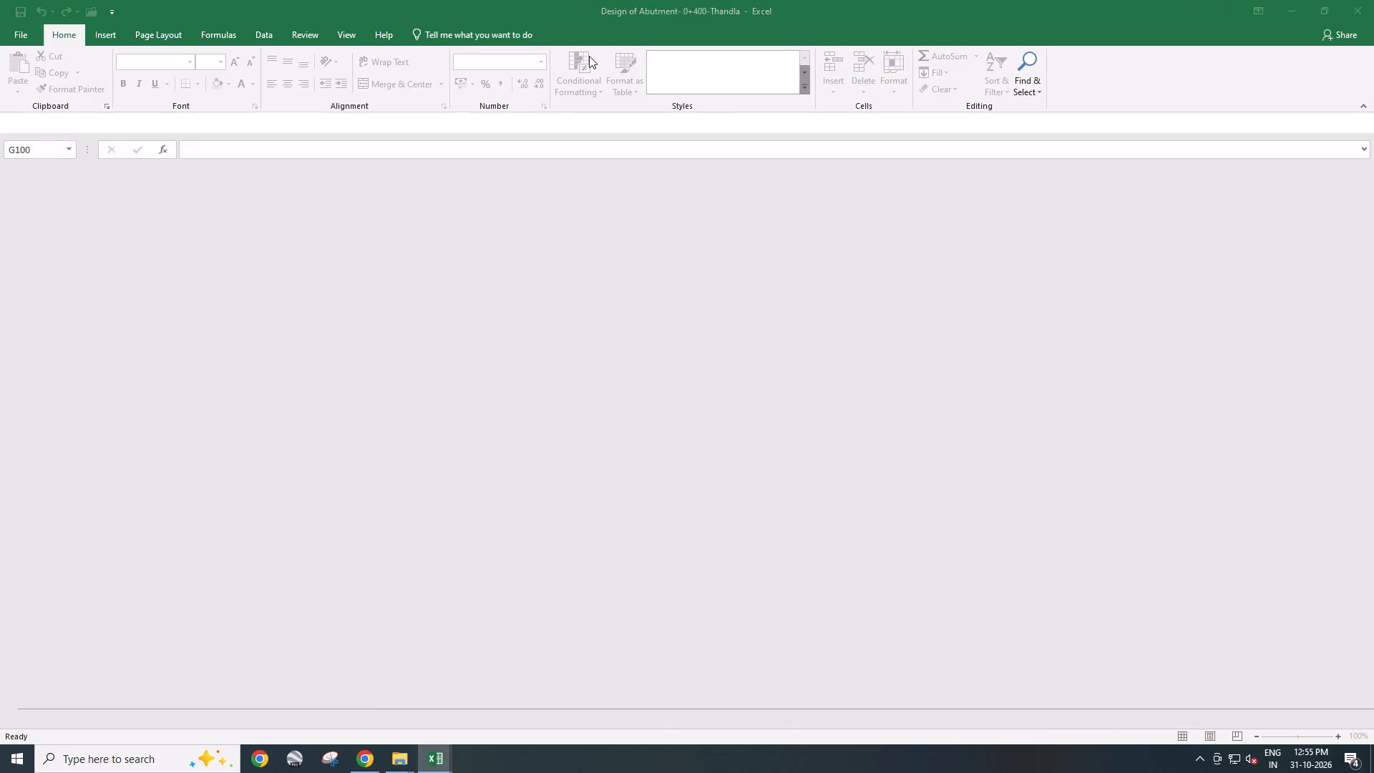
left_click(381, 121)
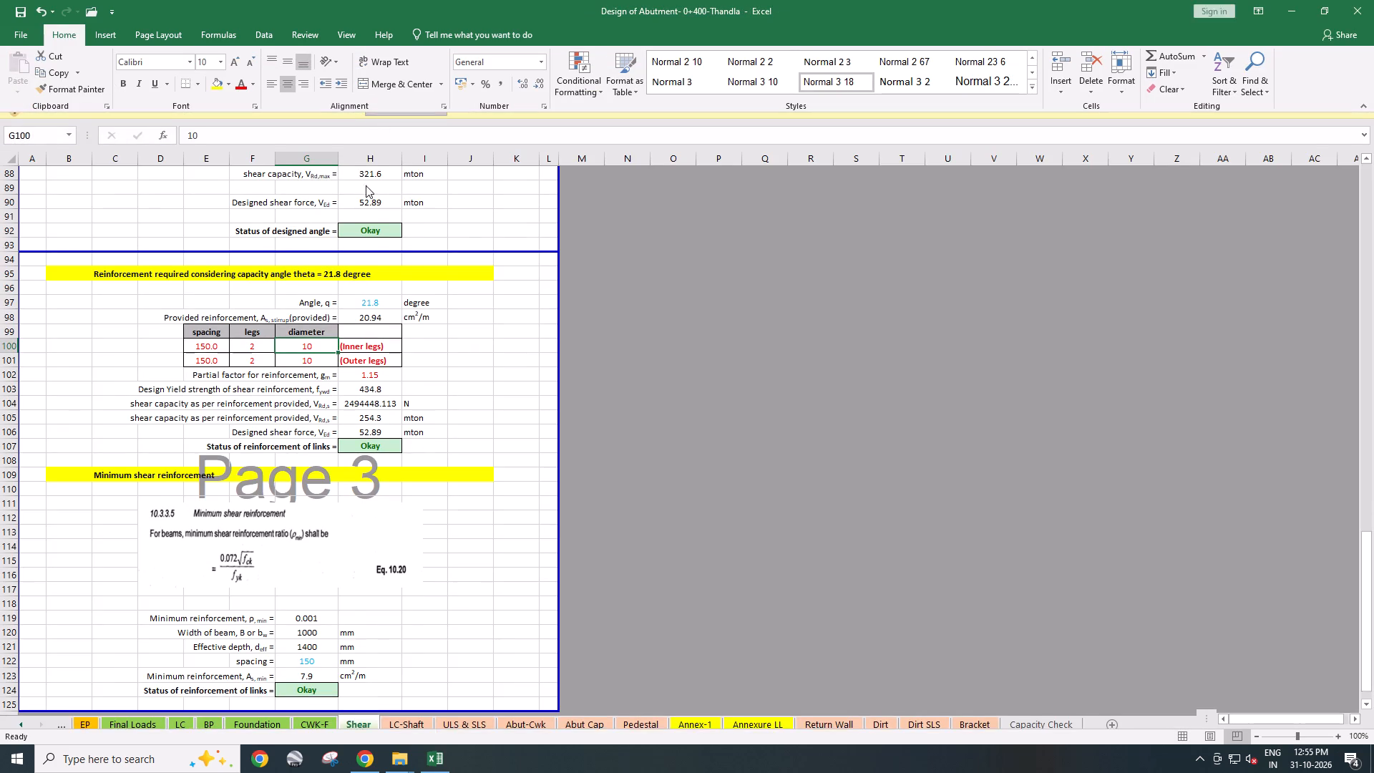
left_click(873, 354)
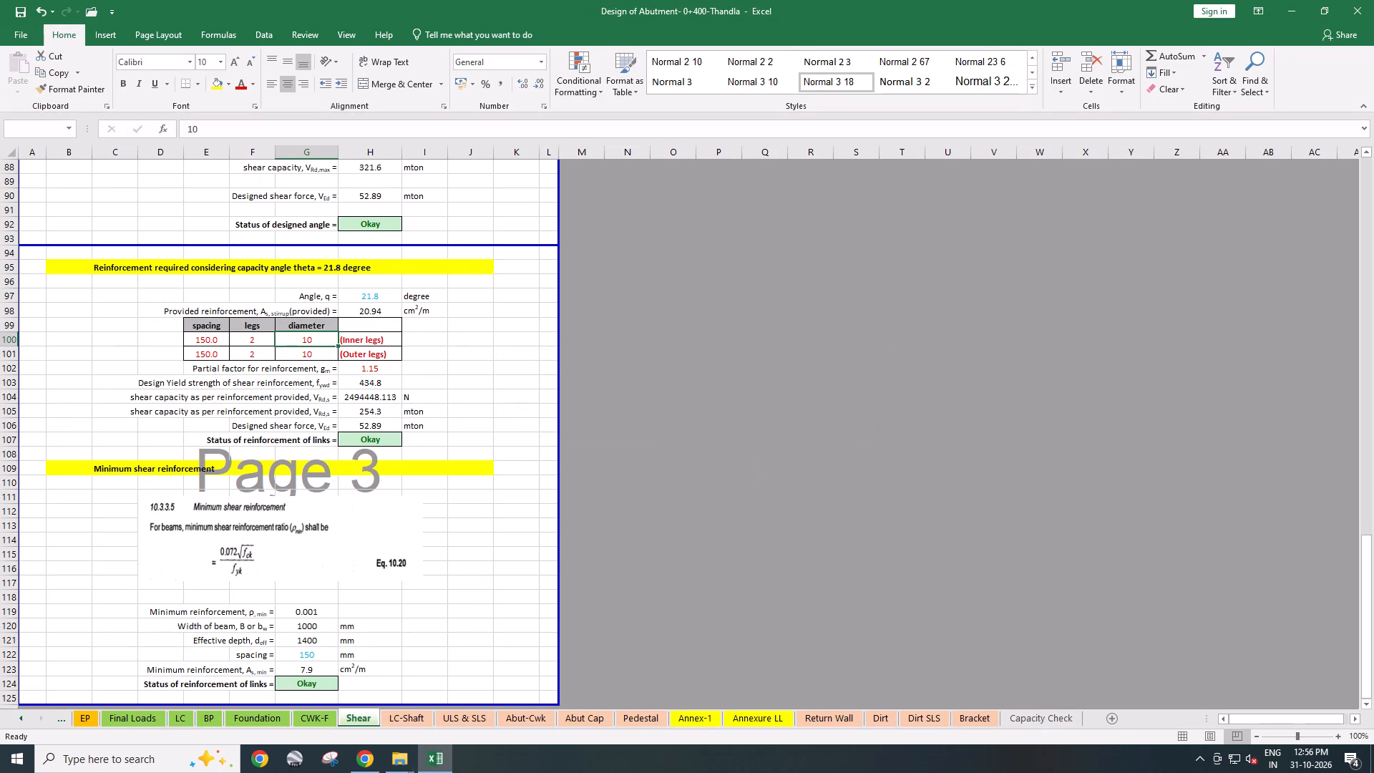
Group all sheets starting from CP and export them as the PDF Design of Abutment- 0+400-Thandla in the same Abt folder.
triple_click(26, 716)
triple_click(26, 716)
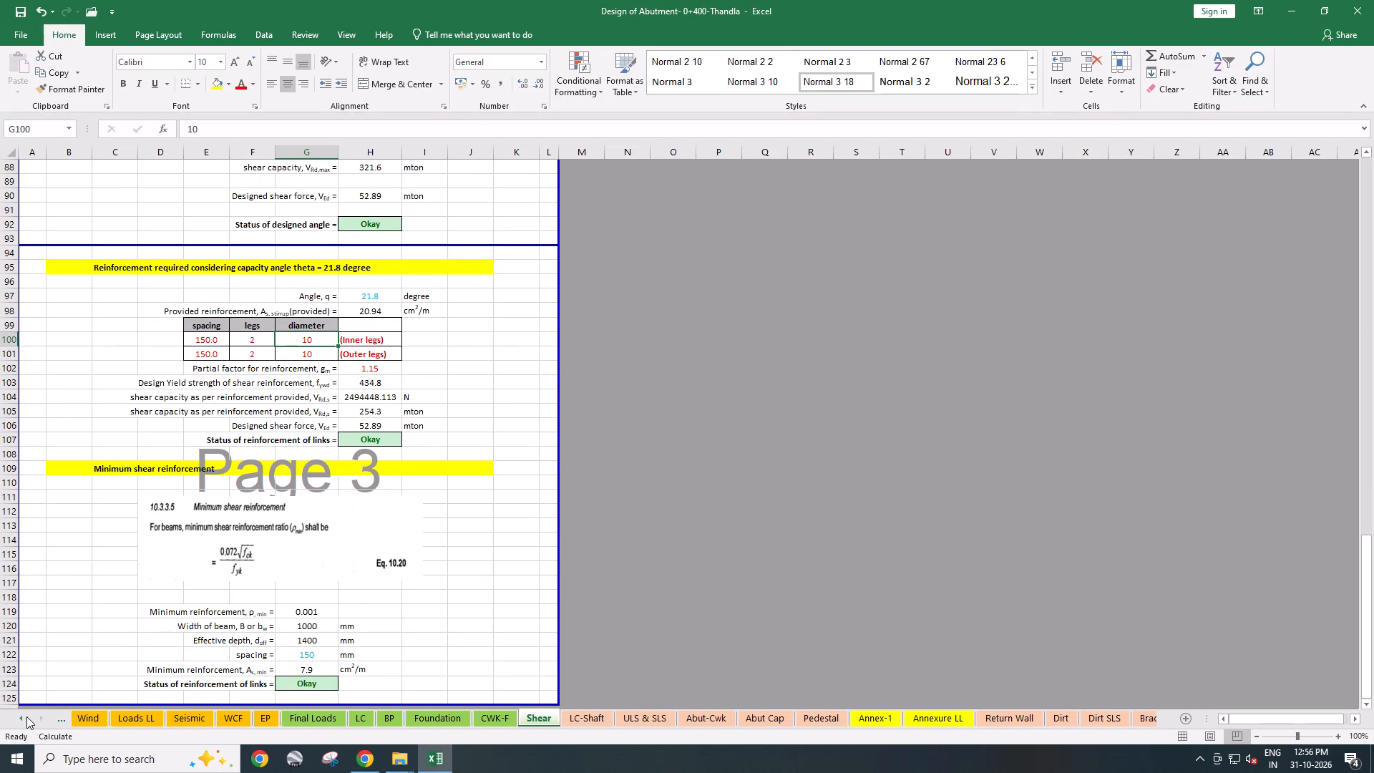
triple_click(26, 716)
triple_click(26, 716)
left_click(26, 716)
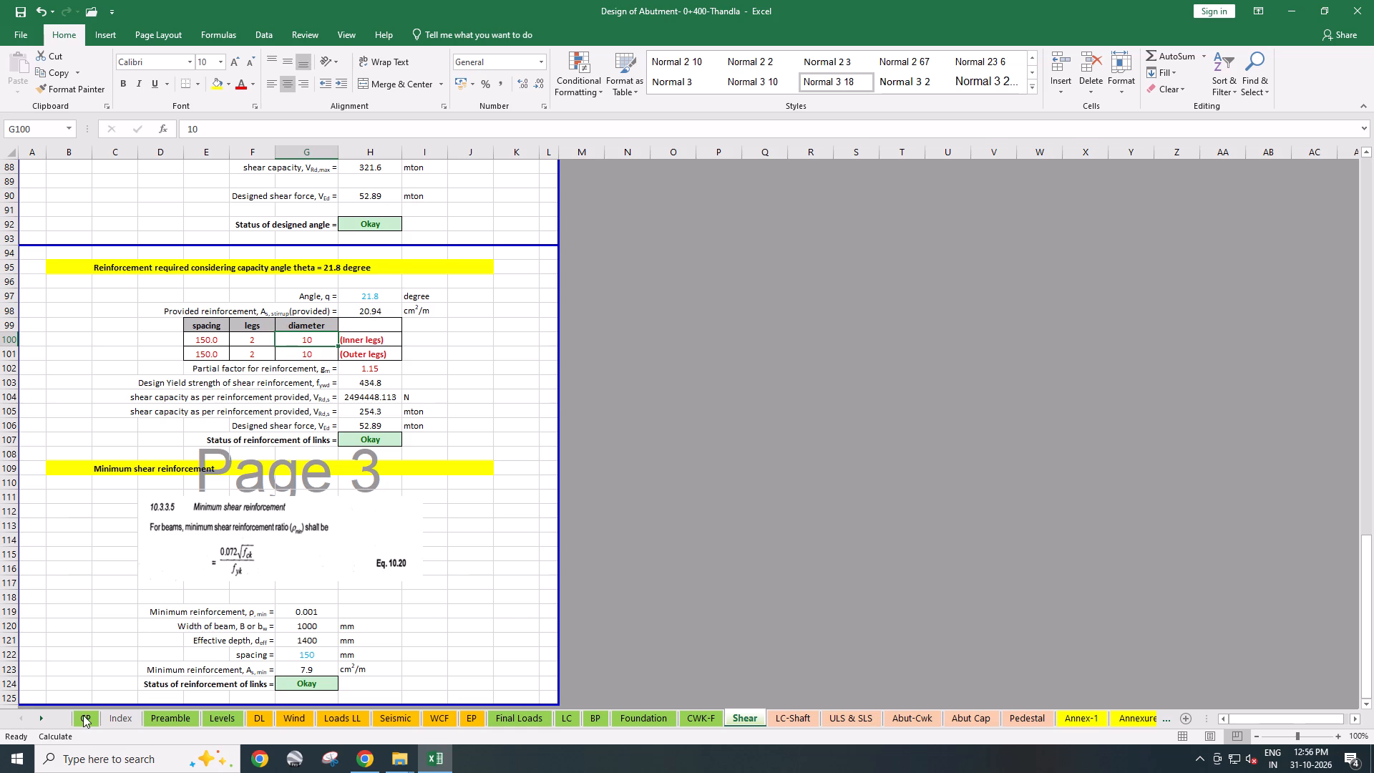
right_click(83, 715, "shift")
left_click(120, 706)
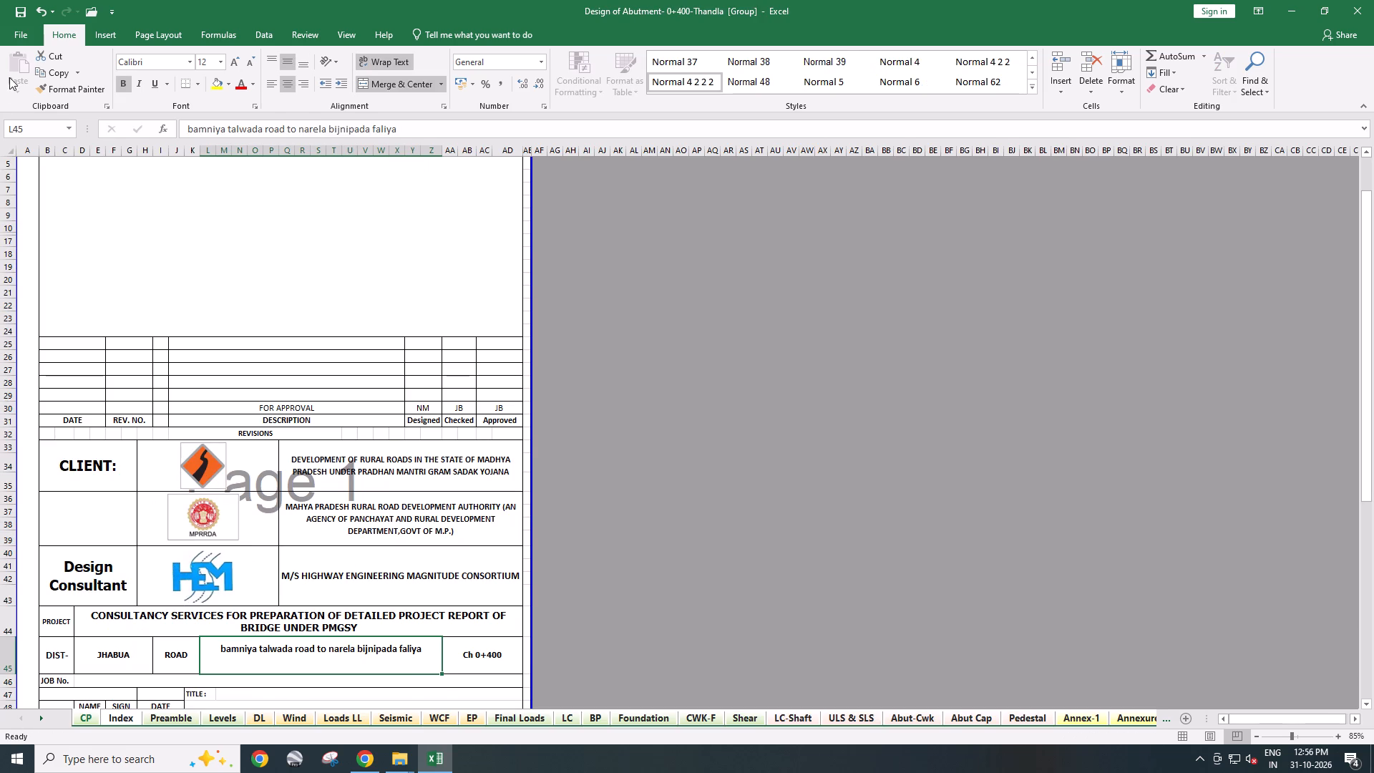
left_click(26, 39)
left_click(44, 176)
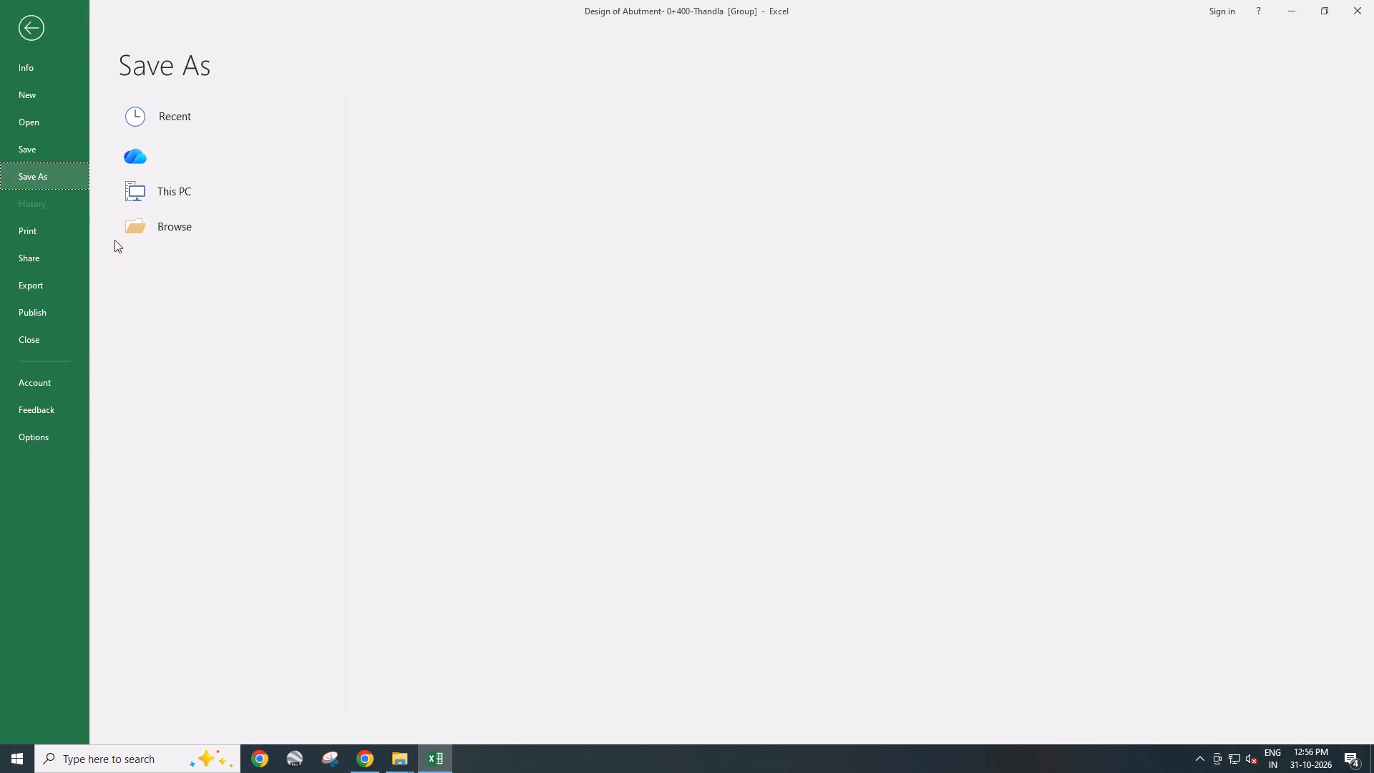
left_click(178, 271)
left_click(177, 303)
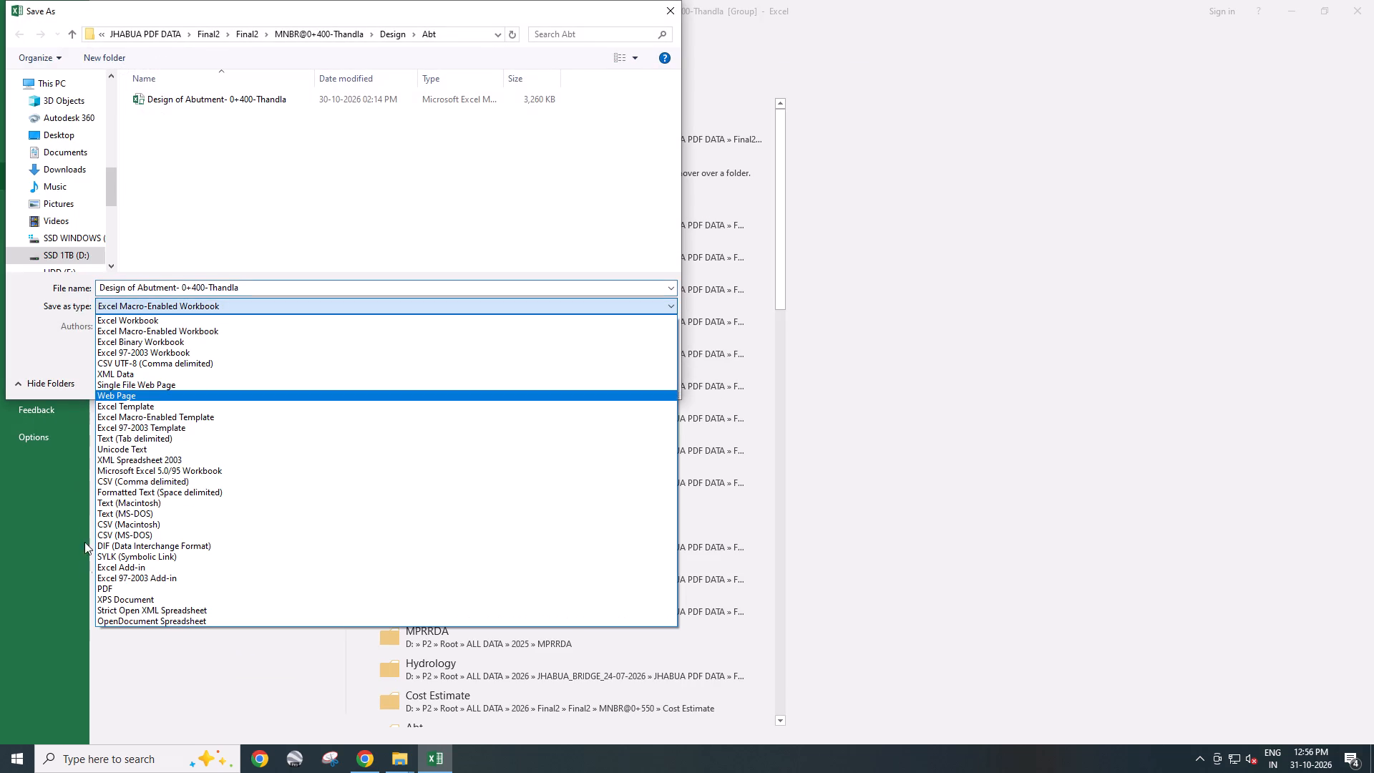
left_click(107, 587)
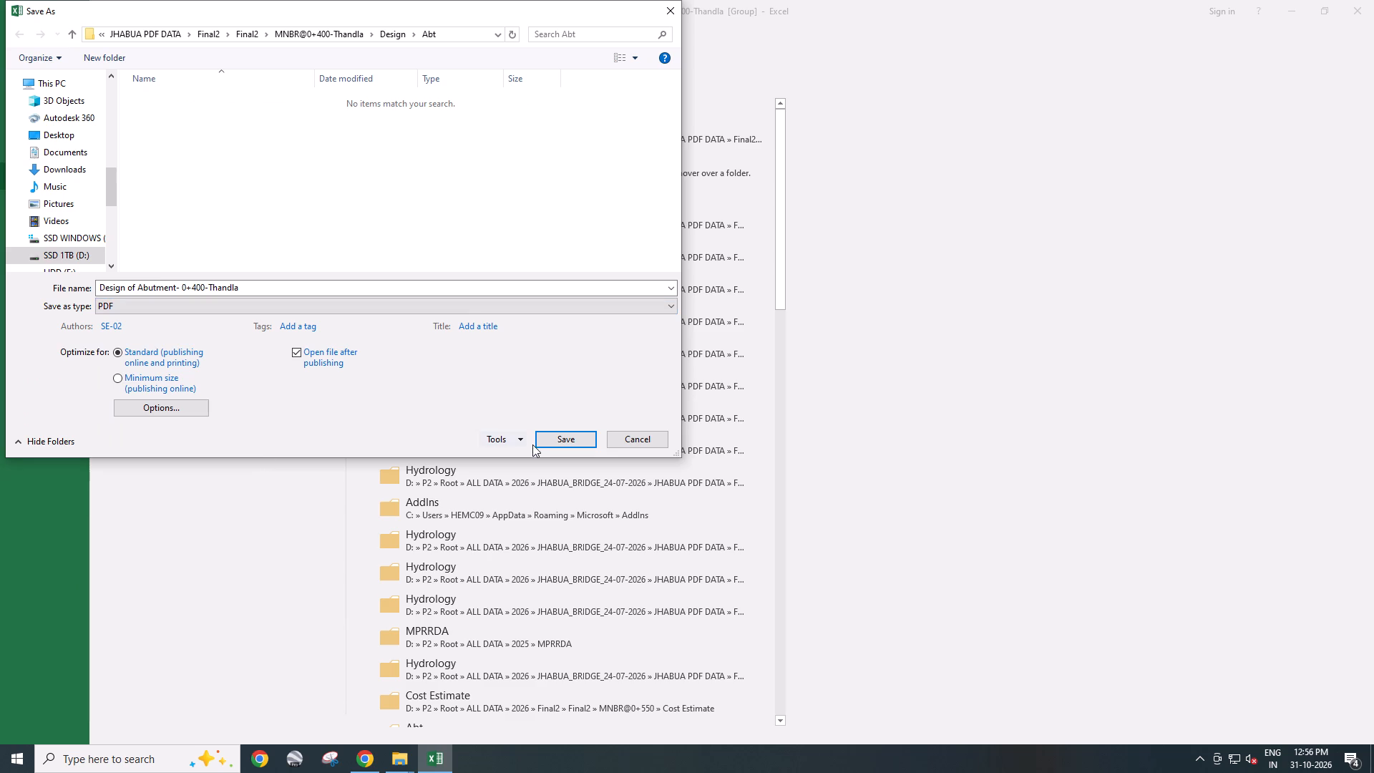
left_click(550, 439)
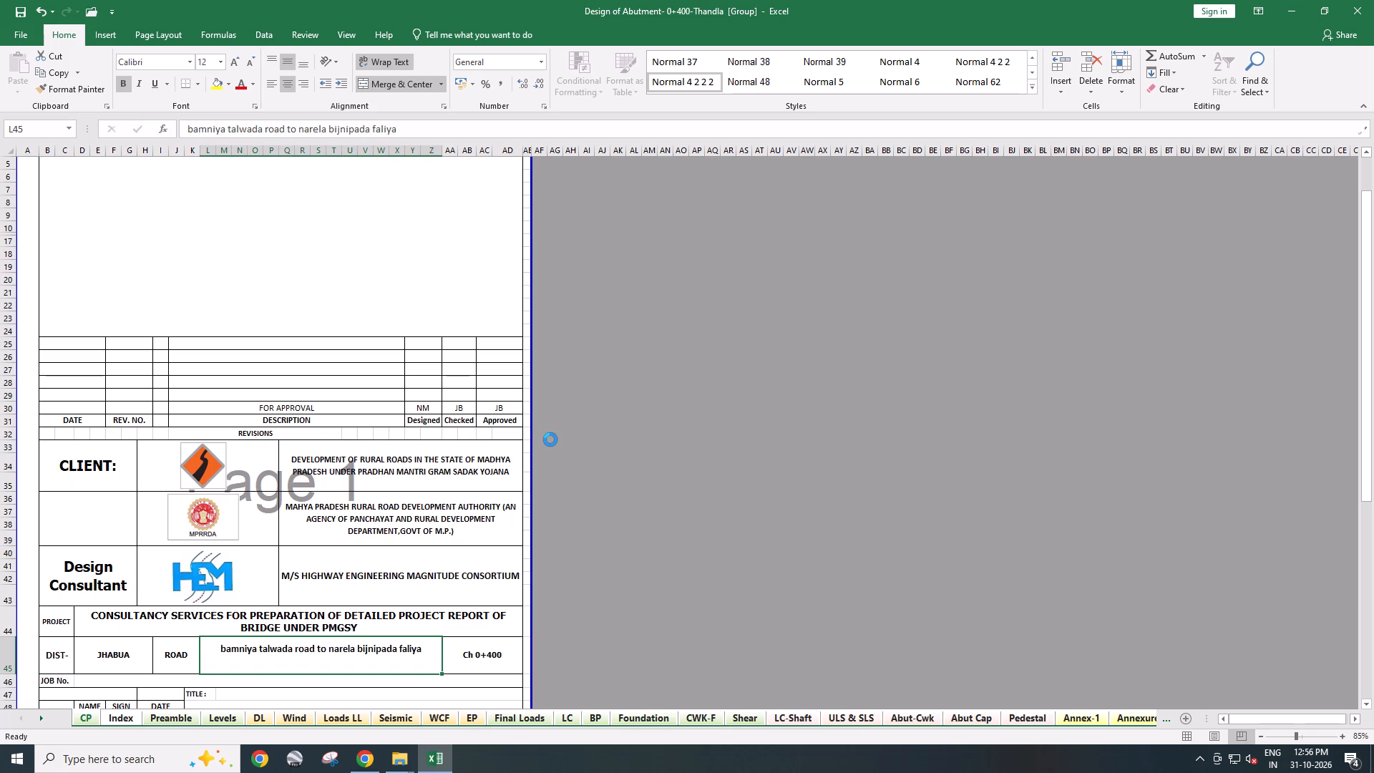